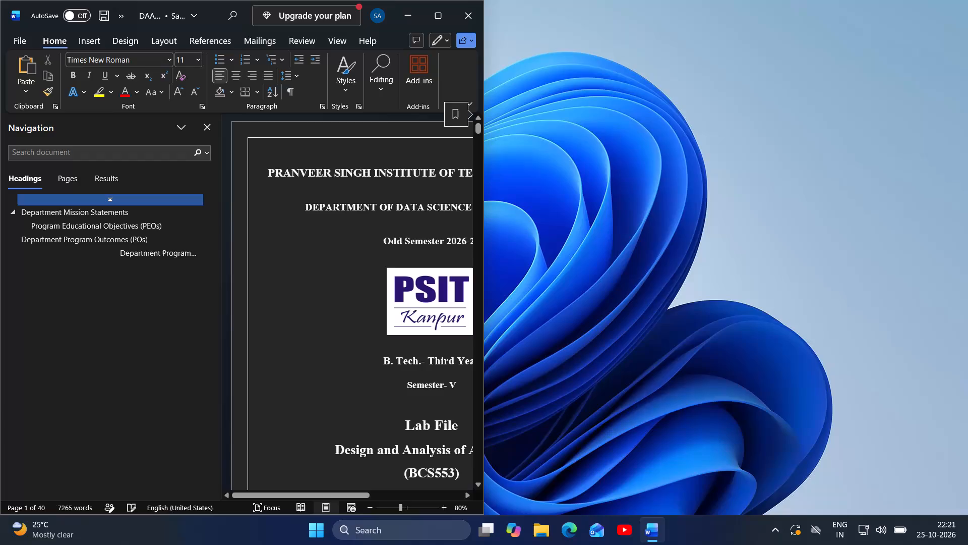
Launch Google Chrome and open the recently downloaded file DAA 9 a.pdf.
left_click(372, 531)
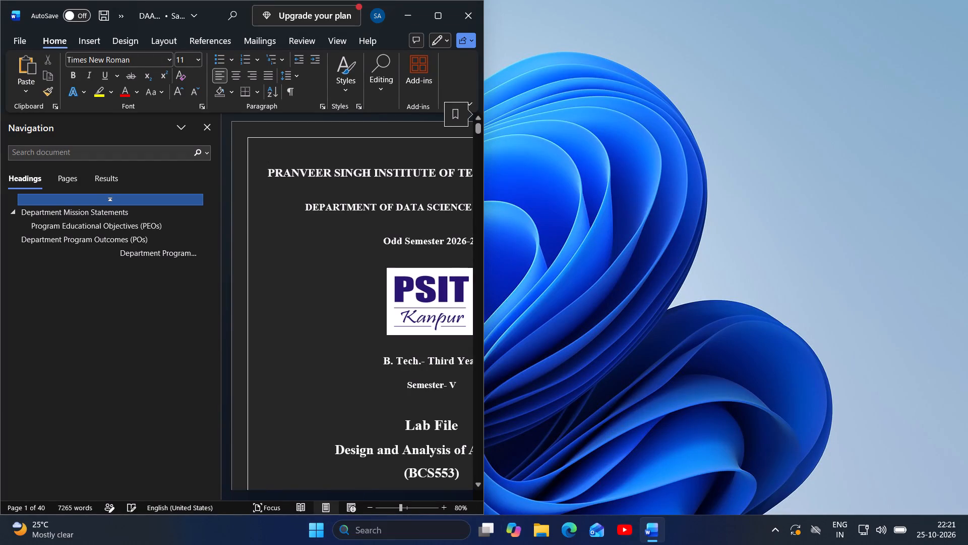
key("c")
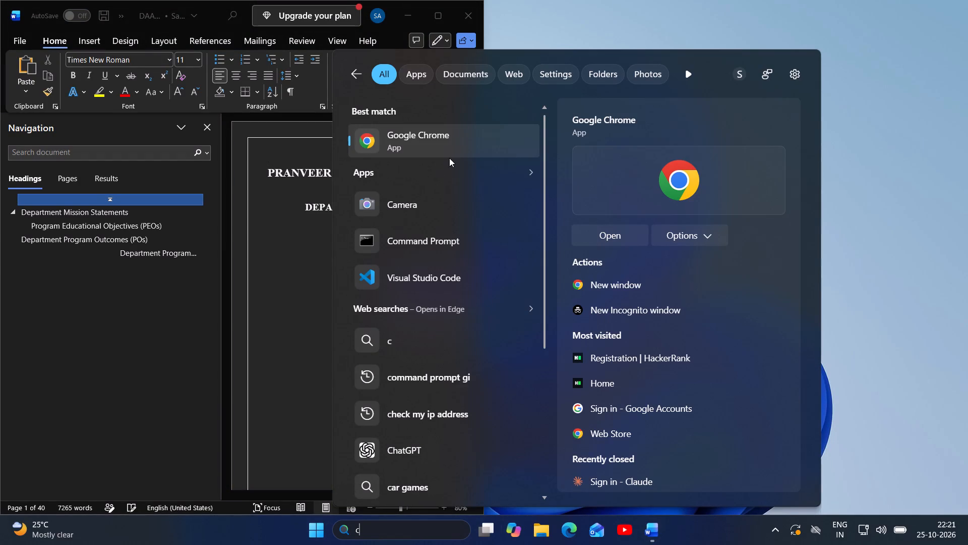
left_click(449, 158)
left_click(654, 242)
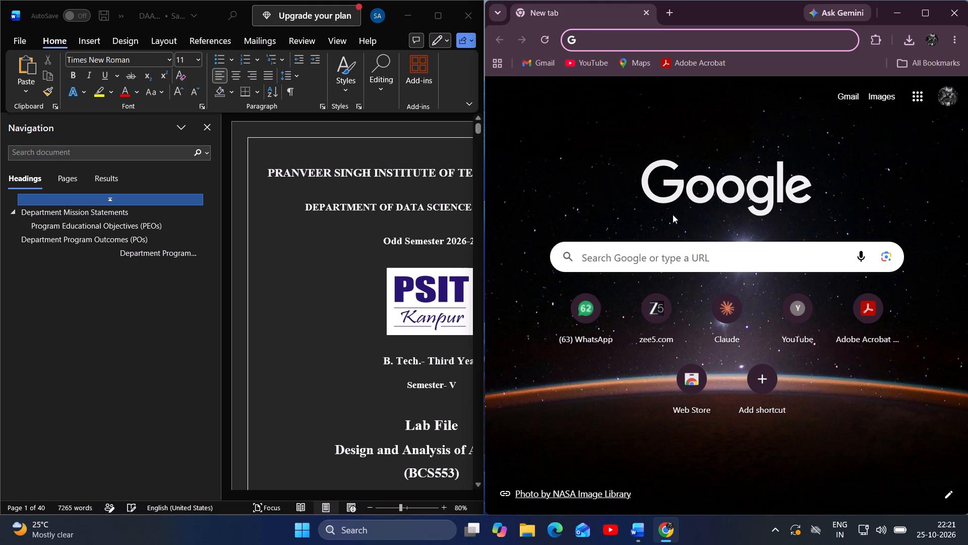
left_click(903, 40)
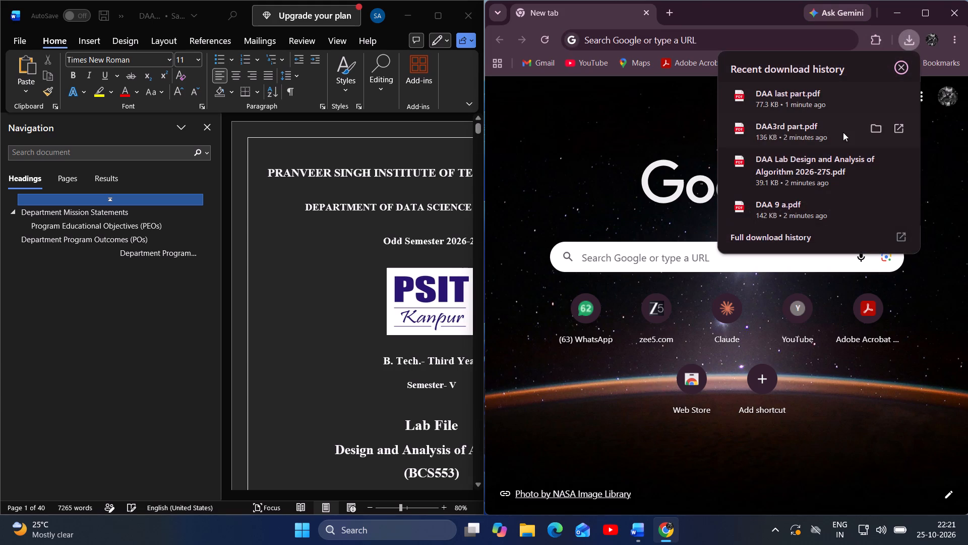
left_click(796, 197)
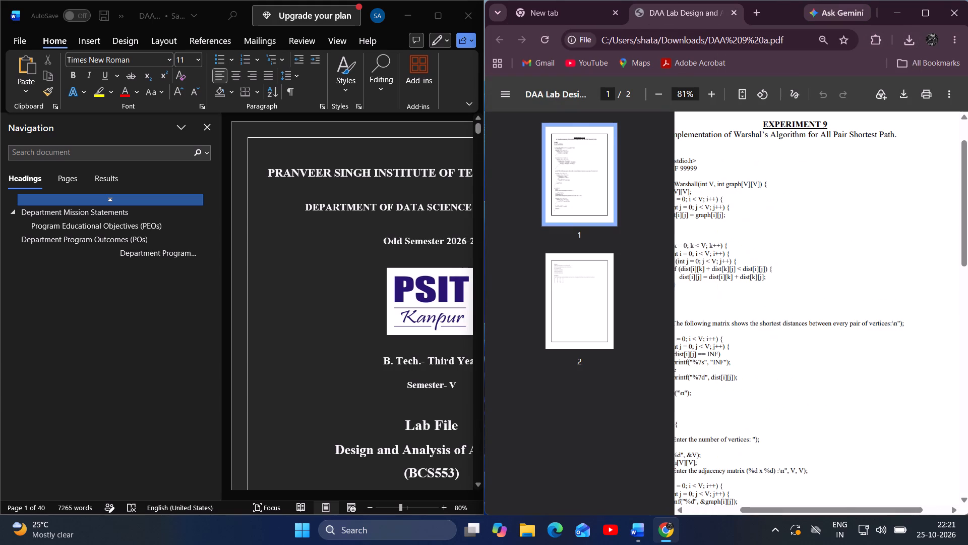
Narrow the Chrome window and hide the PDF's page thumbnails to show the full width of the Experiment 9 page.
scroll(769, 263, "right", 1)
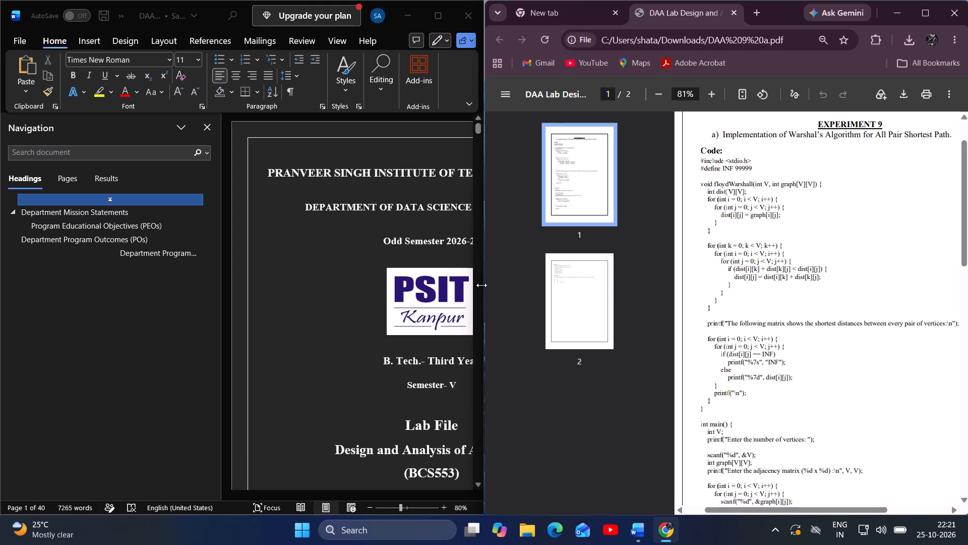
left_click_drag(481, 285, 552, 287)
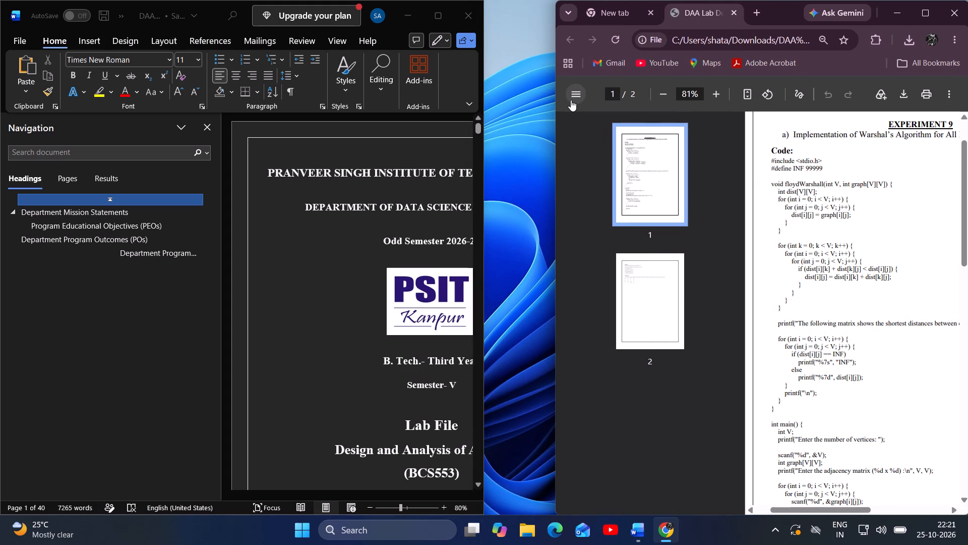
left_click(571, 100)
scroll(625, 192, "up", 1)
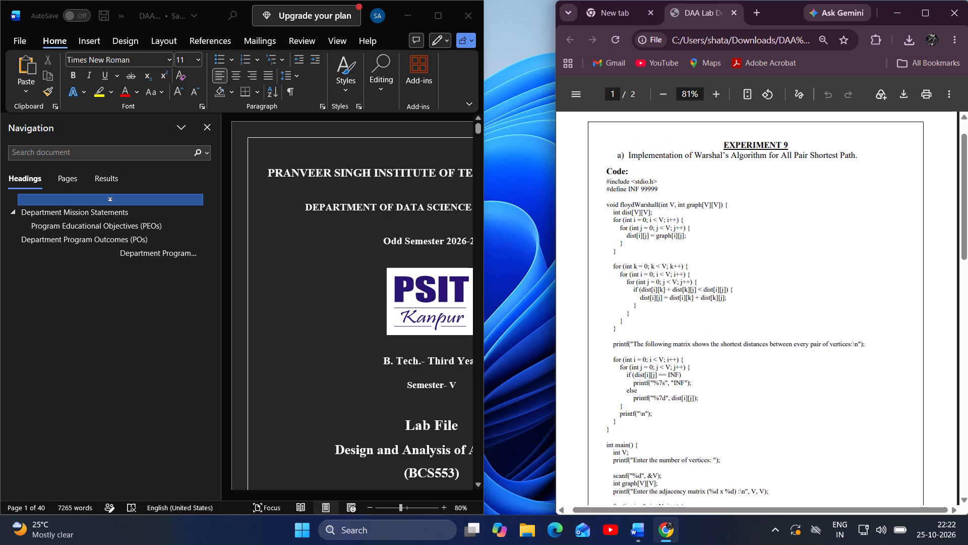
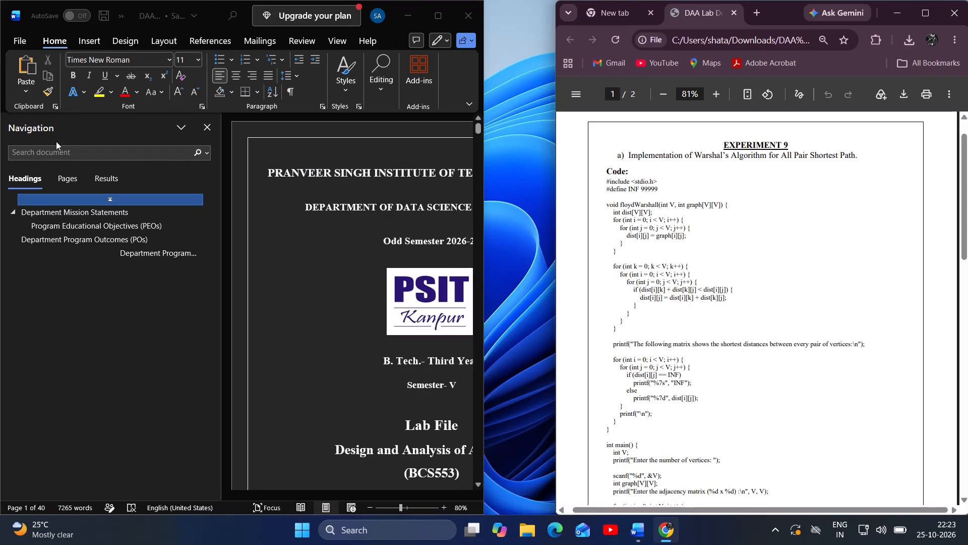
Switch to the Word lab file and close its Navigation pane.
left_click_drag(201, 132, 209, 125)
left_click(209, 125)
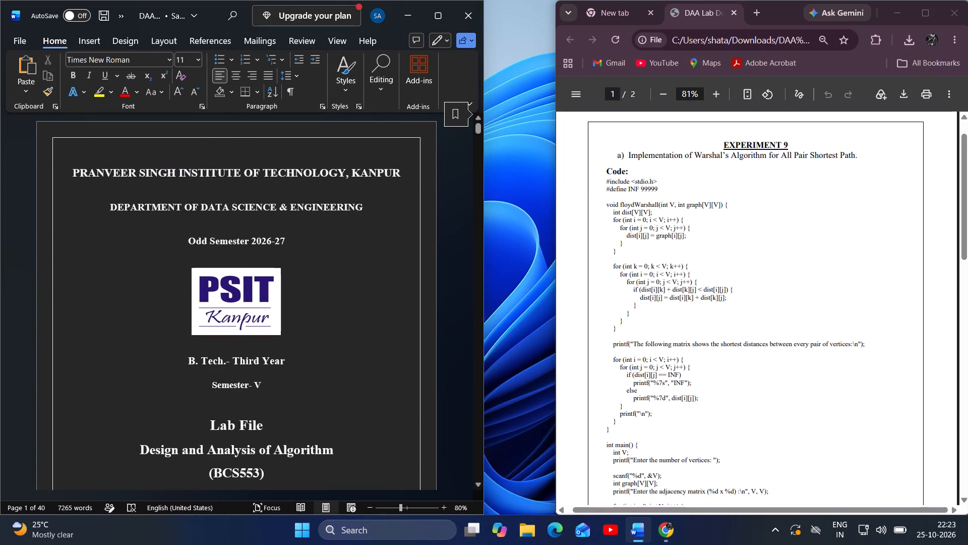
Look through the lab file, including its index, to locate the Experiment 9(a) Warshall's (Floyd-Warshall) All-Pairs Shortest Path section.
scroll(217, 297, "down", 20)
scroll(217, 297, "down", 6)
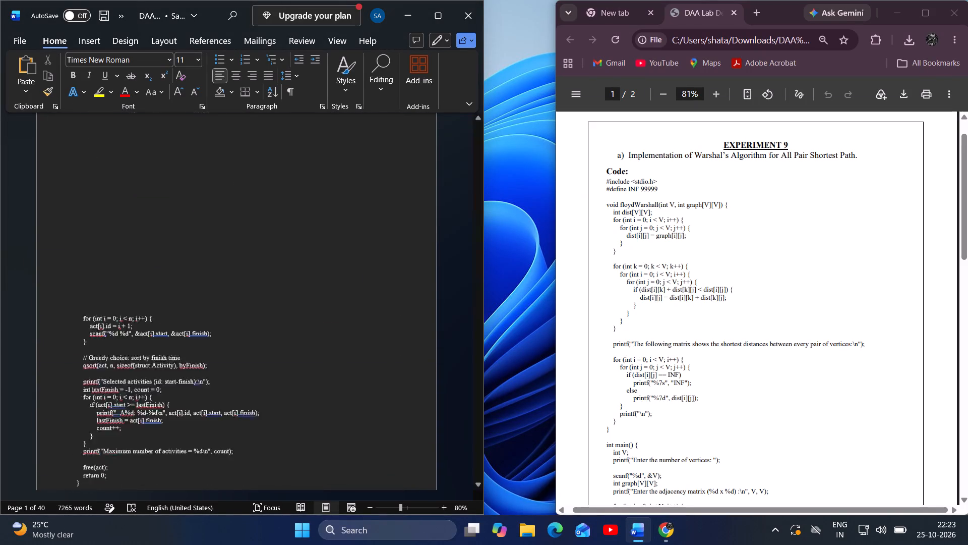
scroll(217, 297, "down", 7)
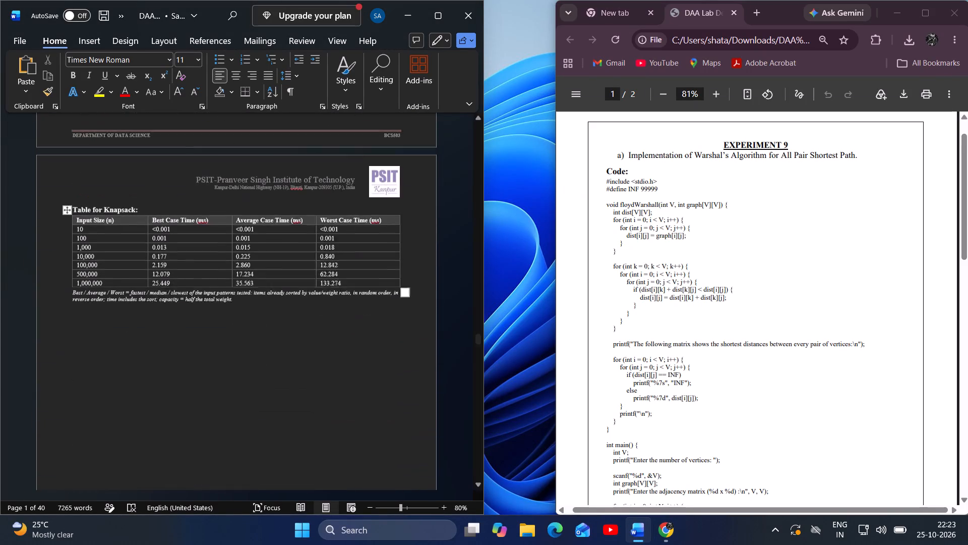
scroll(217, 297, "down", 1)
scroll(217, 297, "up", 11)
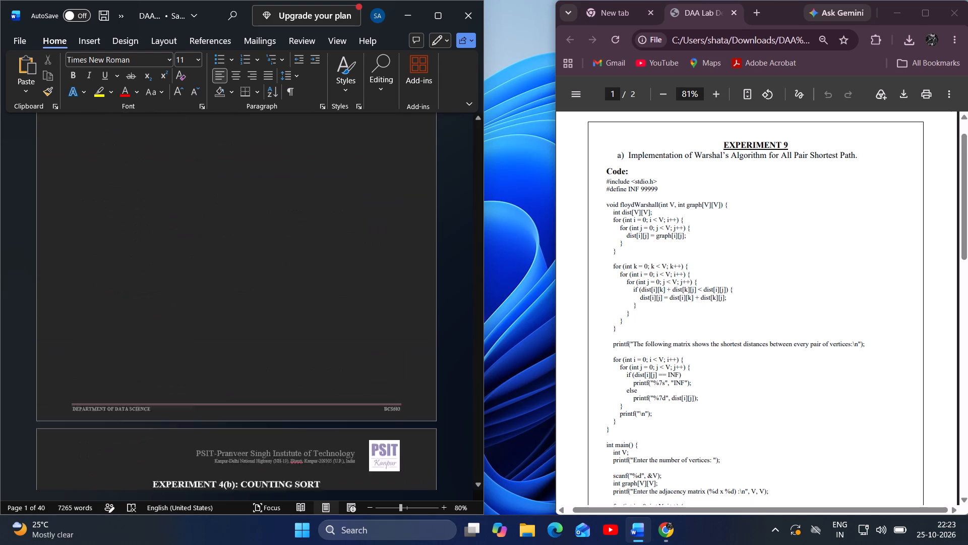
scroll(217, 297, "up", 19)
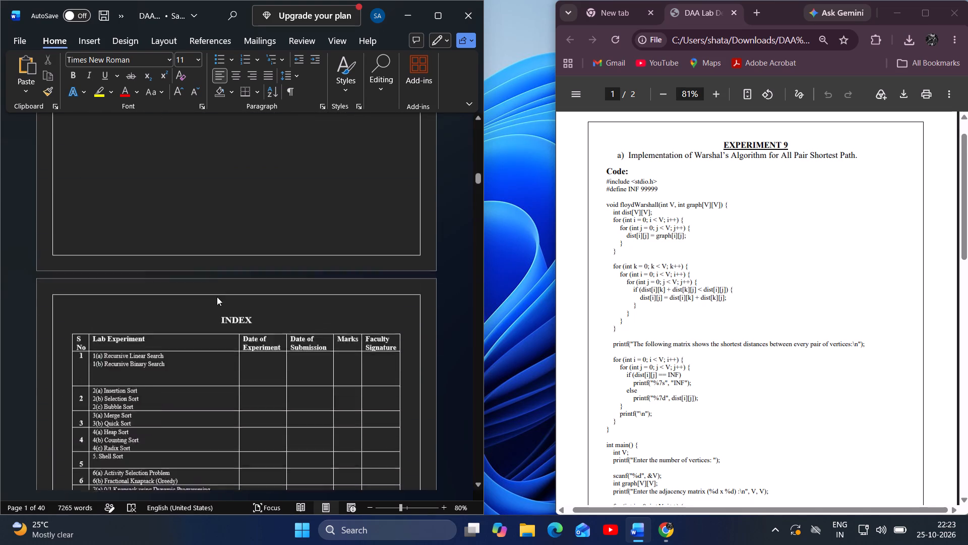
scroll(217, 297, "down", 3)
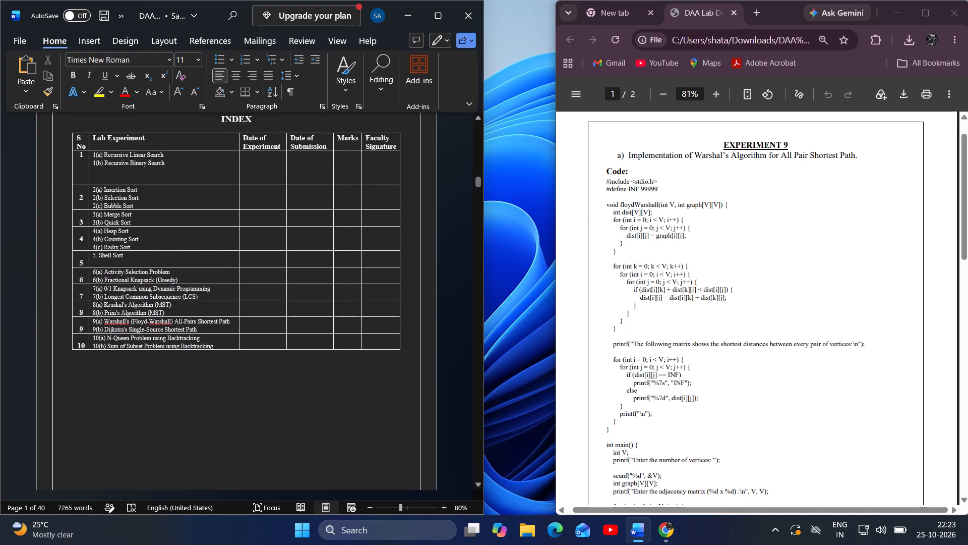
scroll(216, 335, "down", 20)
scroll(216, 335, "down", 20)
scroll(216, 335, "down", 14)
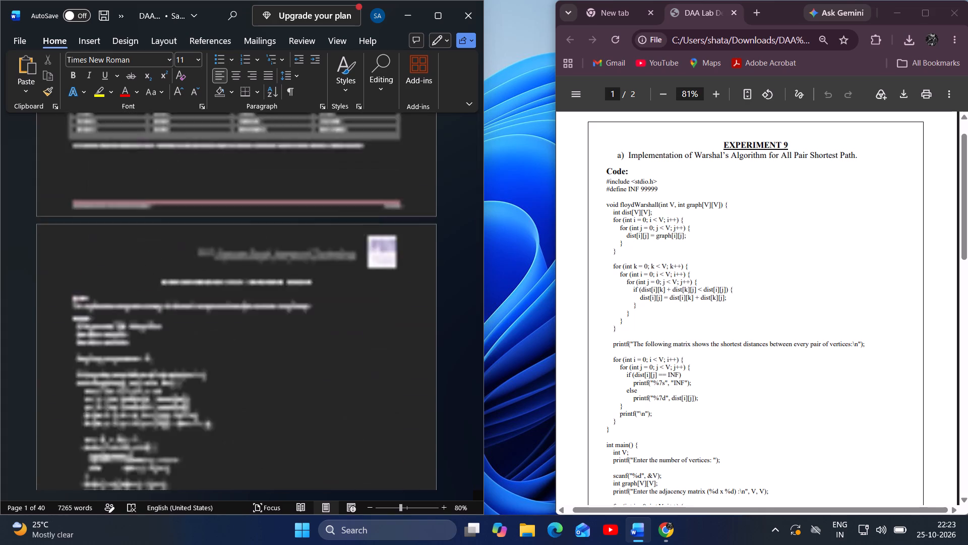
scroll(216, 335, "down", 20)
scroll(216, 335, "down", 20)
scroll(216, 335, "down", 20)
scroll(216, 335, "up", 5)
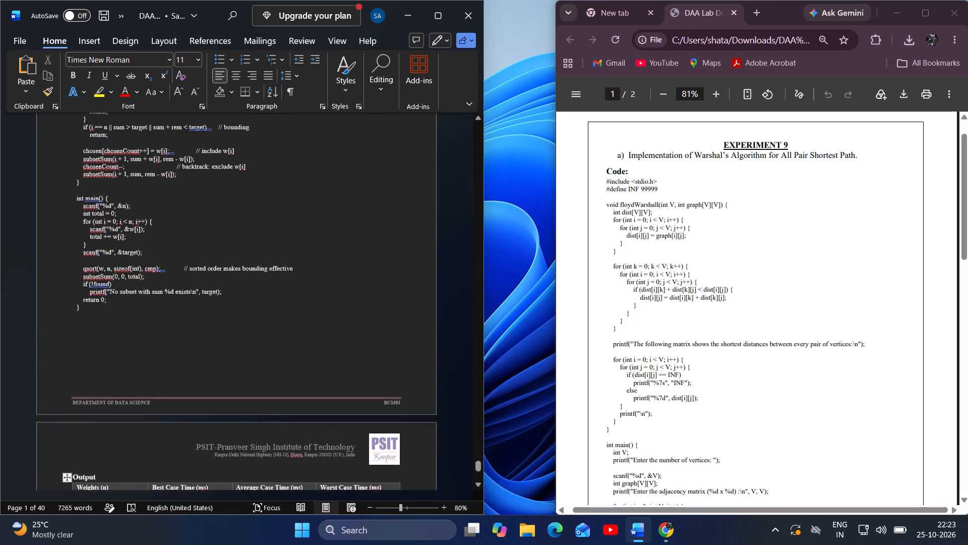
scroll(216, 335, "up", 9)
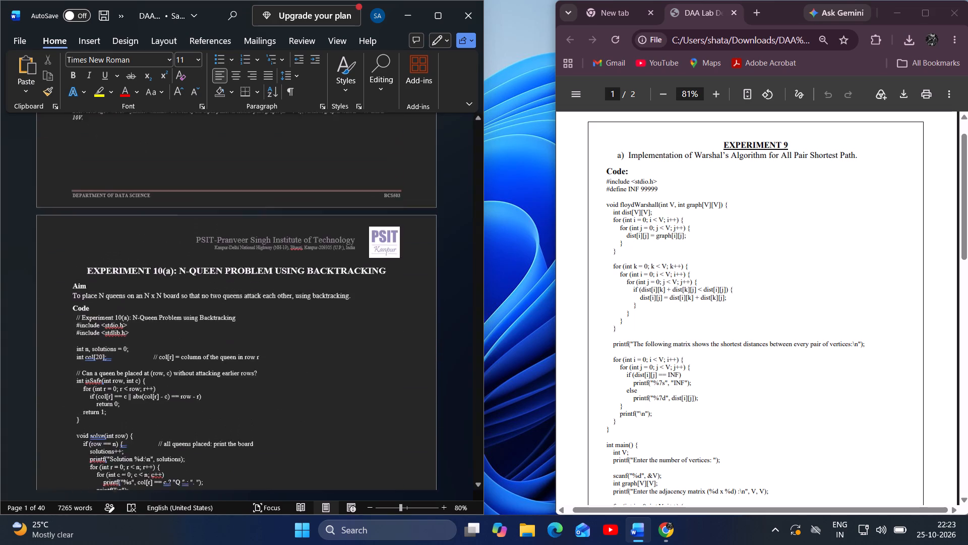
scroll(216, 335, "up", 5)
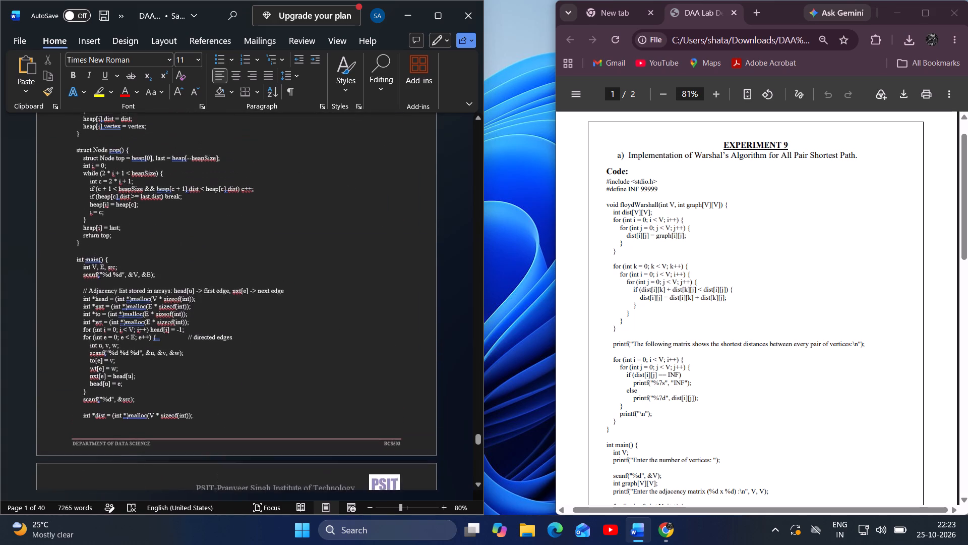
scroll(216, 335, "up", 4)
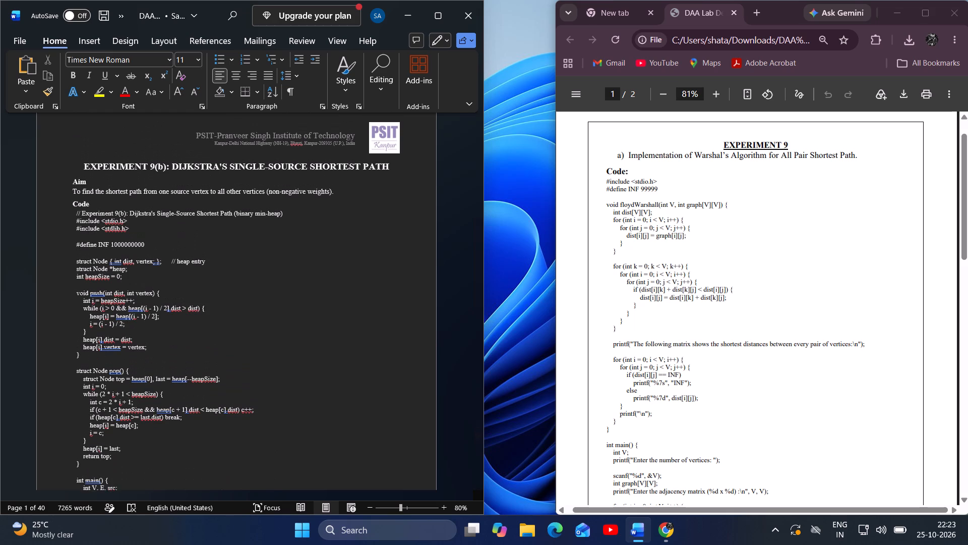
scroll(315, 291, "up", 3)
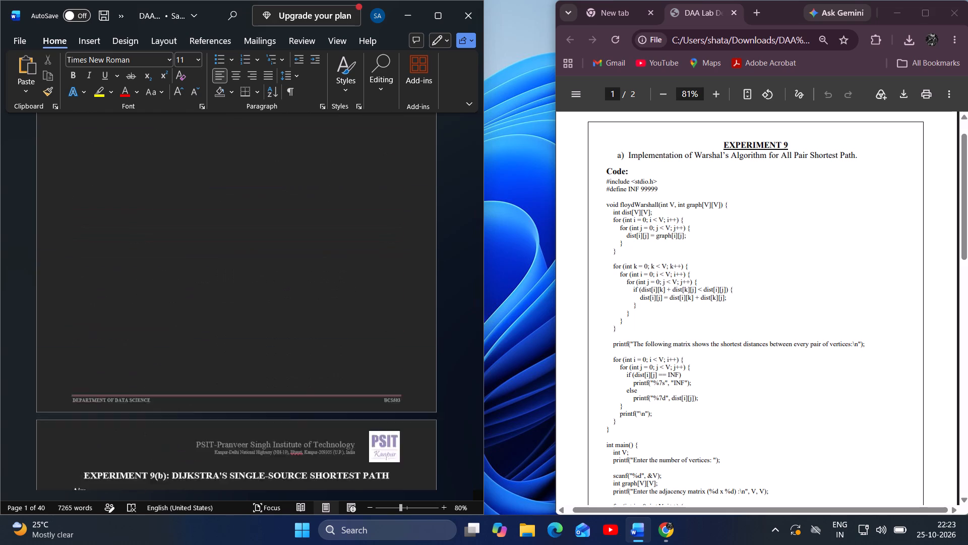
scroll(315, 291, "up", 6)
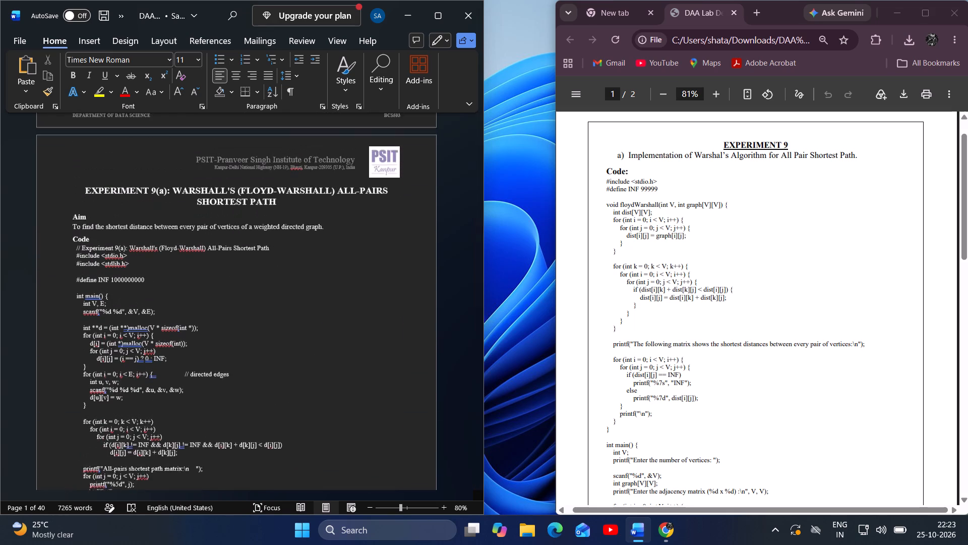
scroll(315, 291, "up", 1)
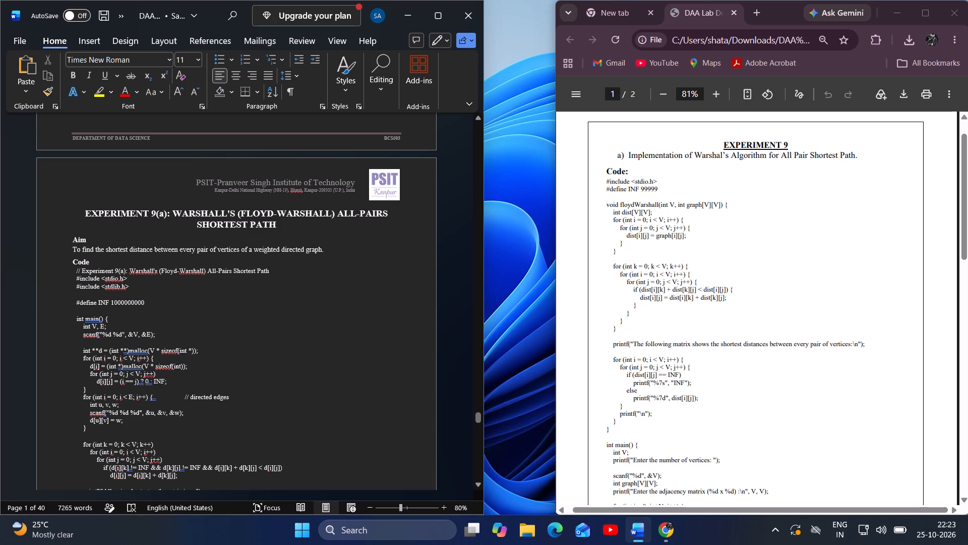
Delete the Aim heading and its description sentence from Experiment 9(a).
left_click_drag(324, 250, 83, 246)
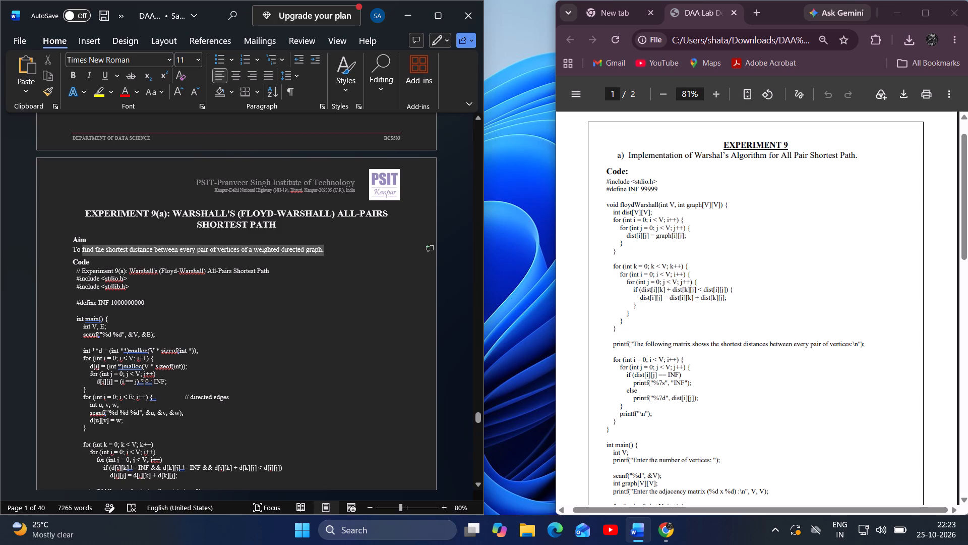
left_click_drag(83, 246, 73, 240)
key("BackSpace")
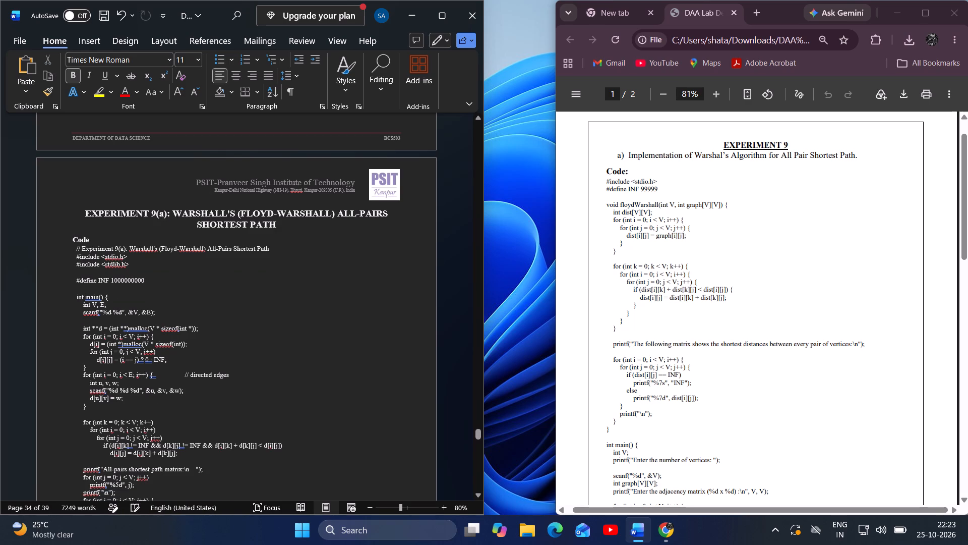
Add a colon to the Code heading of Experiment 9(a) so it reads "Code:".
left_click(117, 244)
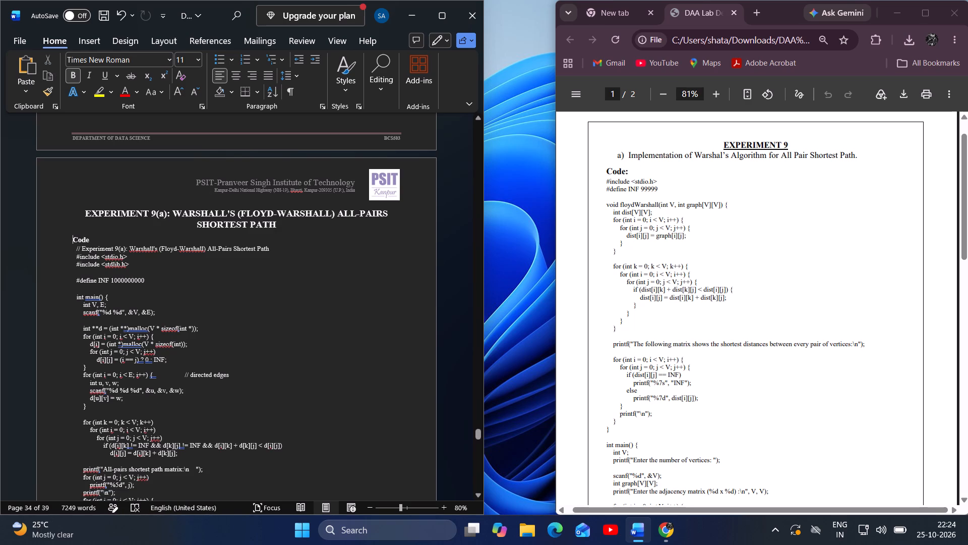
left_click(120, 237)
left_click(120, 237)
key("shift+colon")
key("Return")
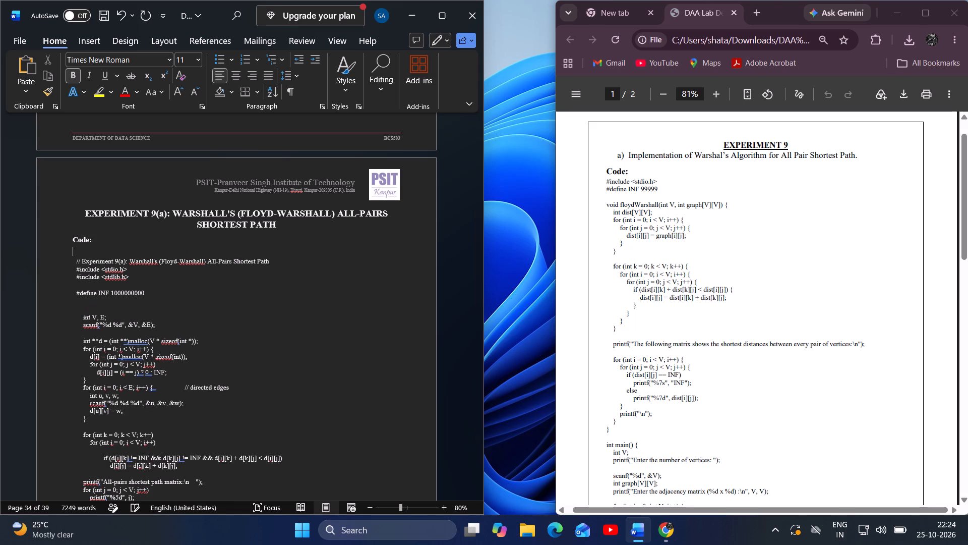
key("BackSpace")
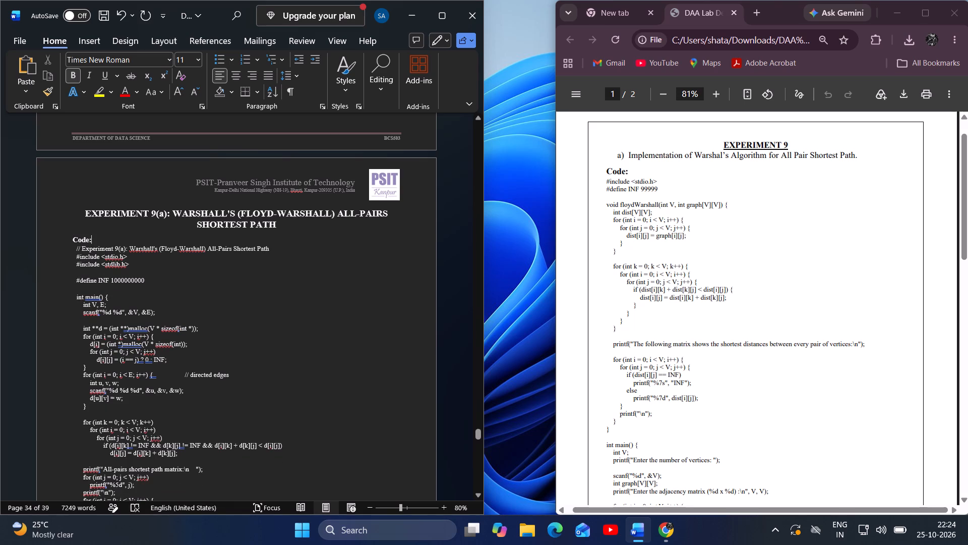
Compare Experiment 9(a)'s ending with the PDF, and delete its Output heading, timing table and Best / Average / Worst note.
scroll(196, 305, "down", 1)
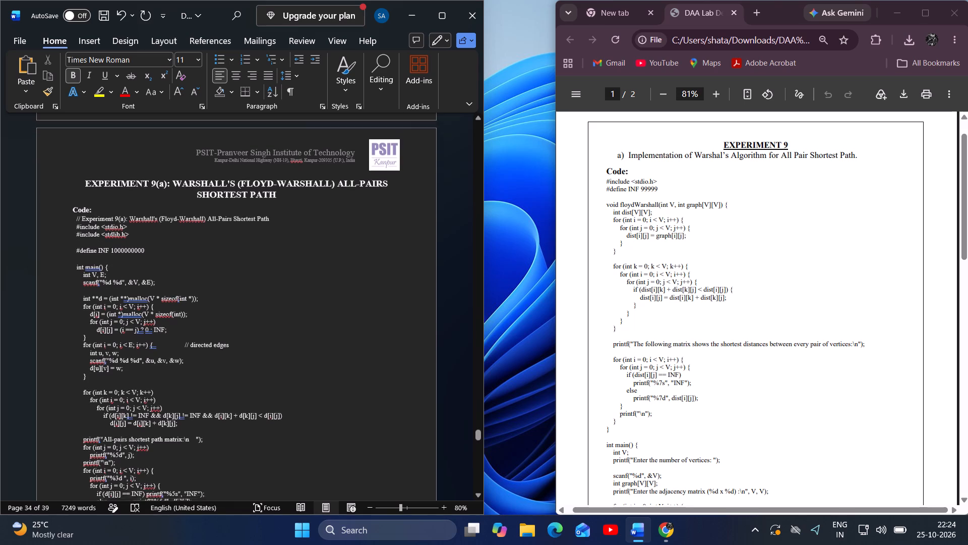
scroll(196, 305, "down", 3)
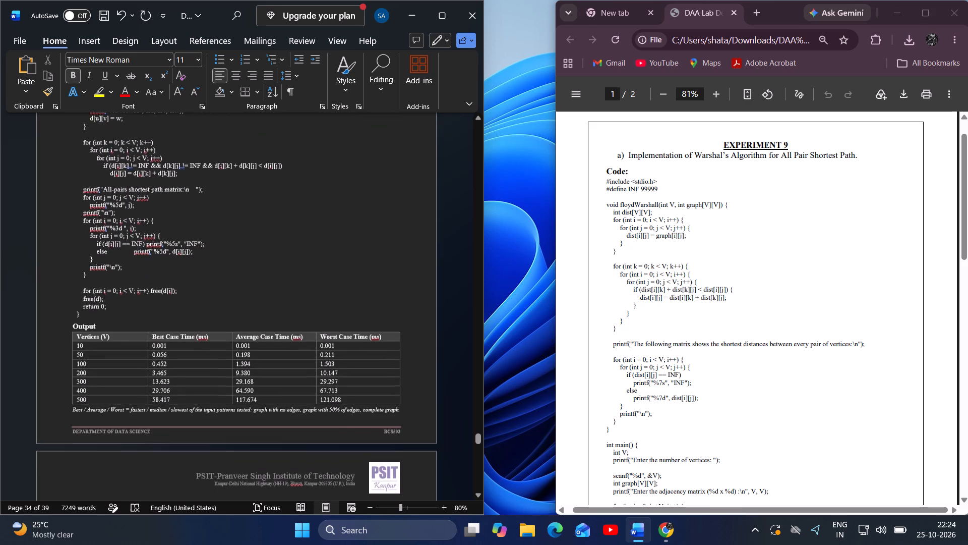
scroll(196, 305, "down", 2)
scroll(657, 306, "down", 2)
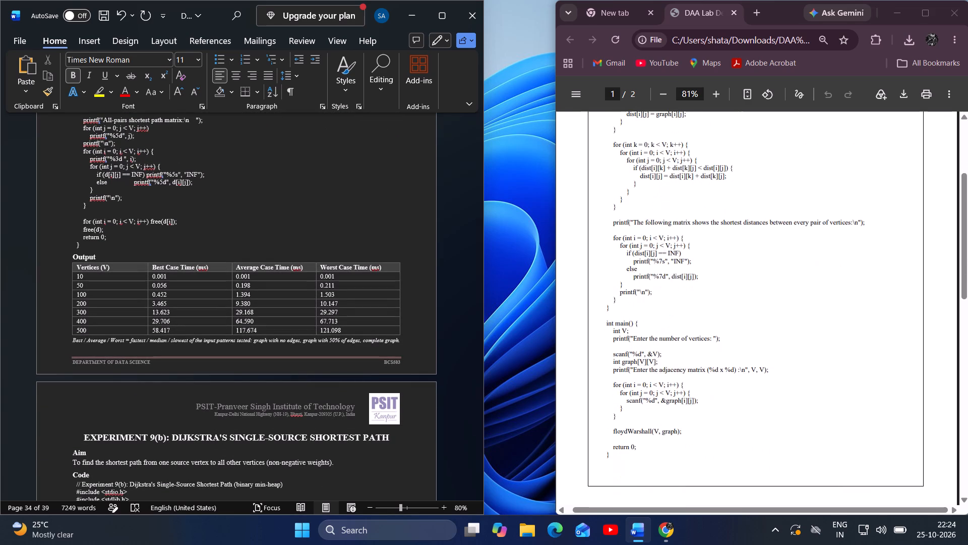
scroll(657, 306, "down", 3)
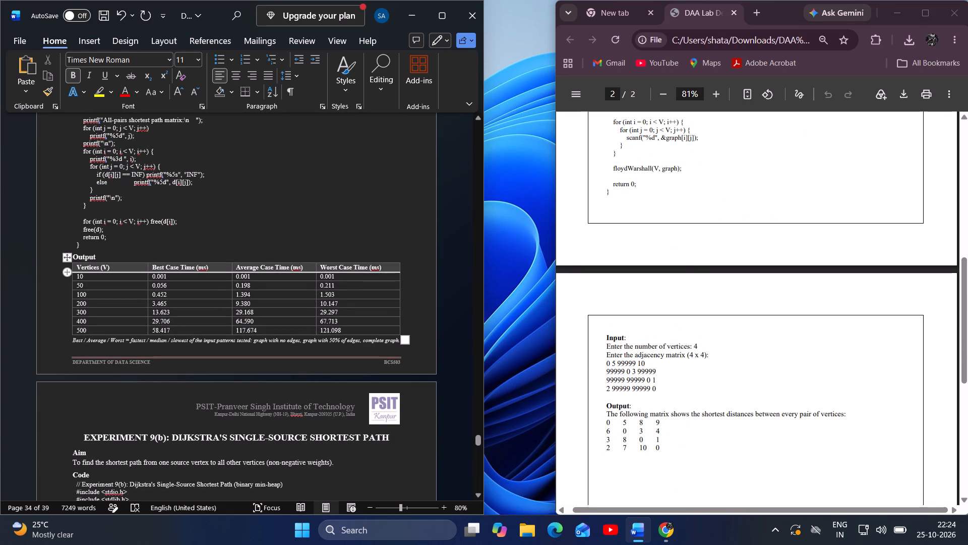
left_click_drag(75, 254, 374, 350)
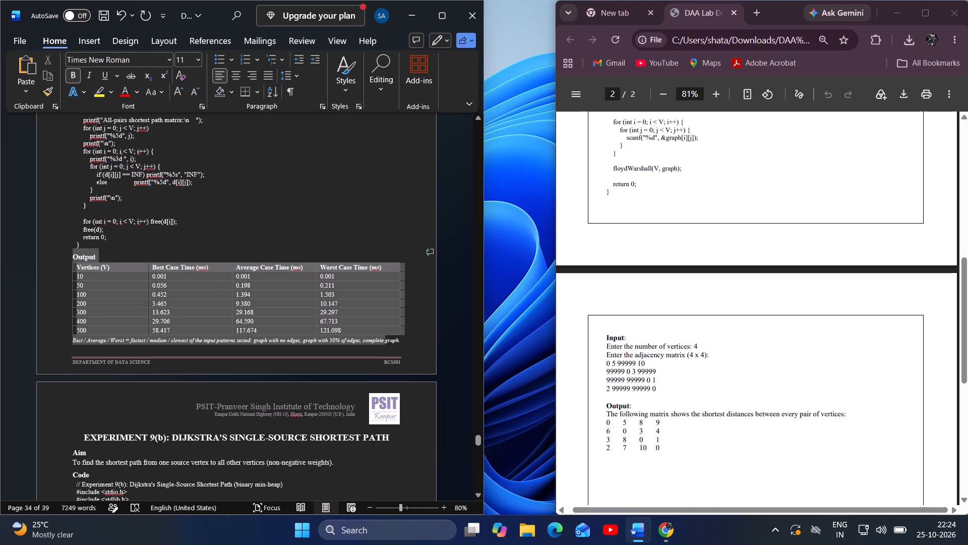
left_click_drag(374, 350, 403, 344)
key("backslash")
key("BackSpace")
key("space")
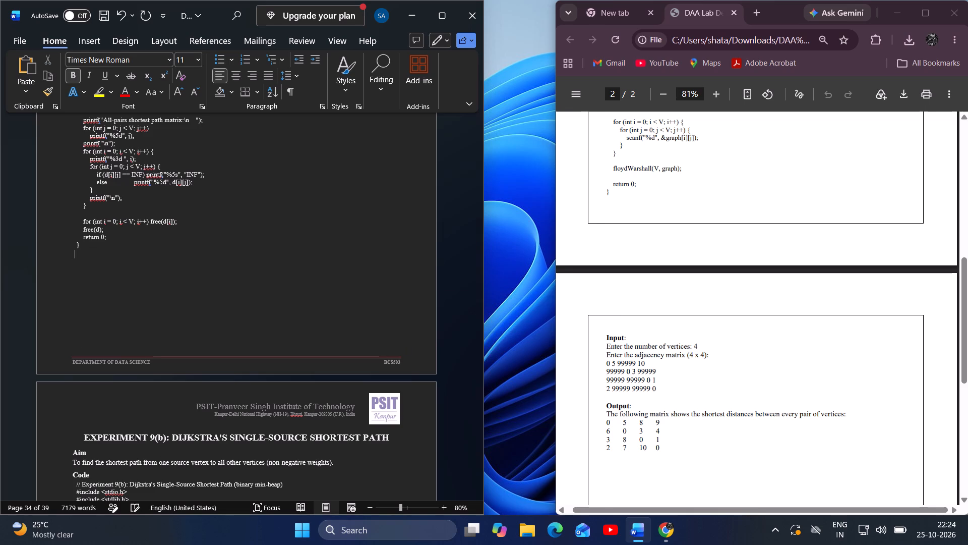
key("BackSpace")
key("BackSpace")
Copy the Output heading from Experiment 9(b) and paste it below the end of Experiment 9(a)'s code, leaving a blank line between.
key("Return")
key("Return")
right_click(470, 364)
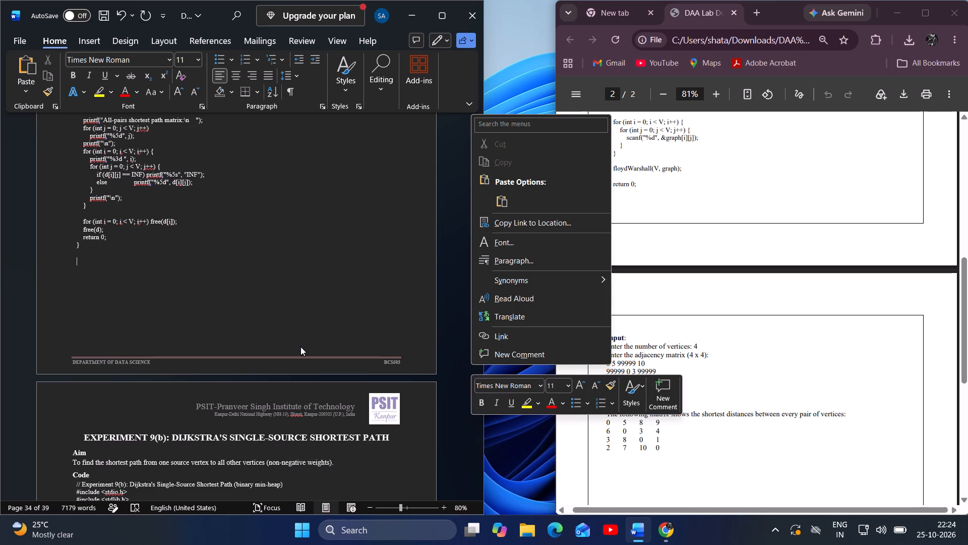
scroll(300, 347, "down", 8)
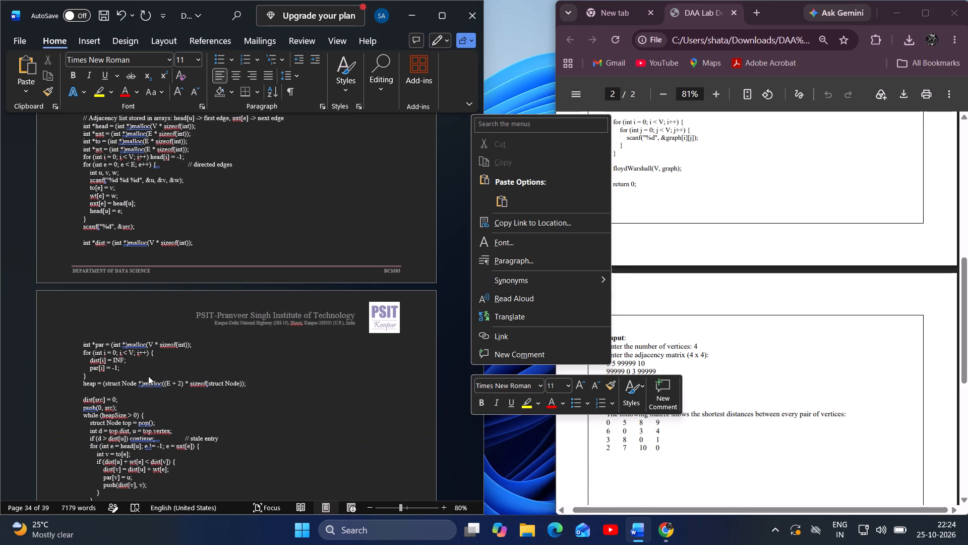
scroll(173, 307, "down", 3)
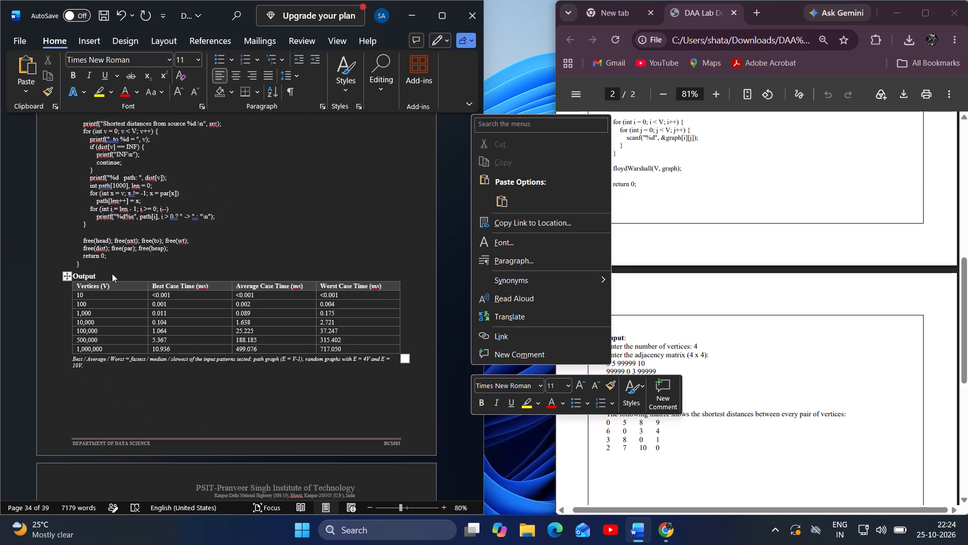
left_click(97, 277)
scroll(97, 277, "down", 2)
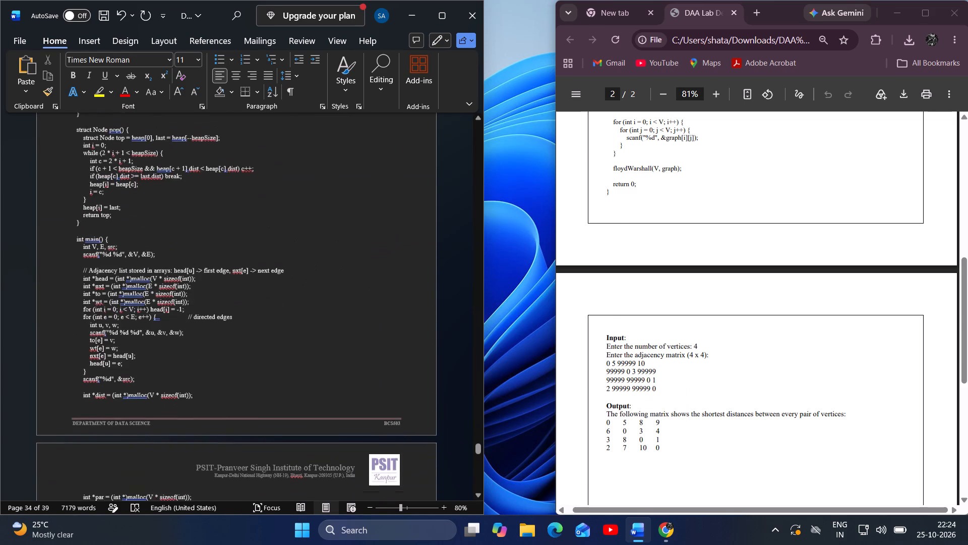
scroll(97, 277, "down", 5)
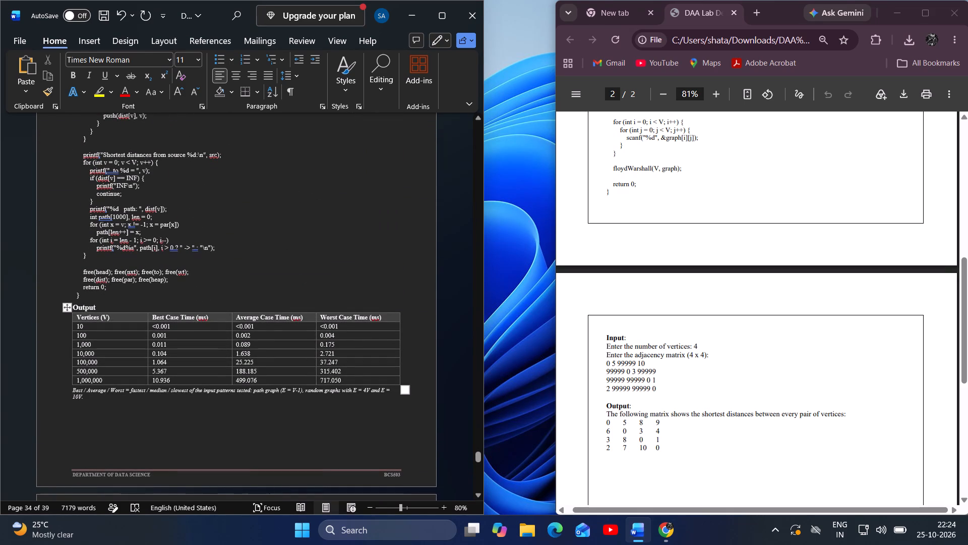
left_click(99, 304)
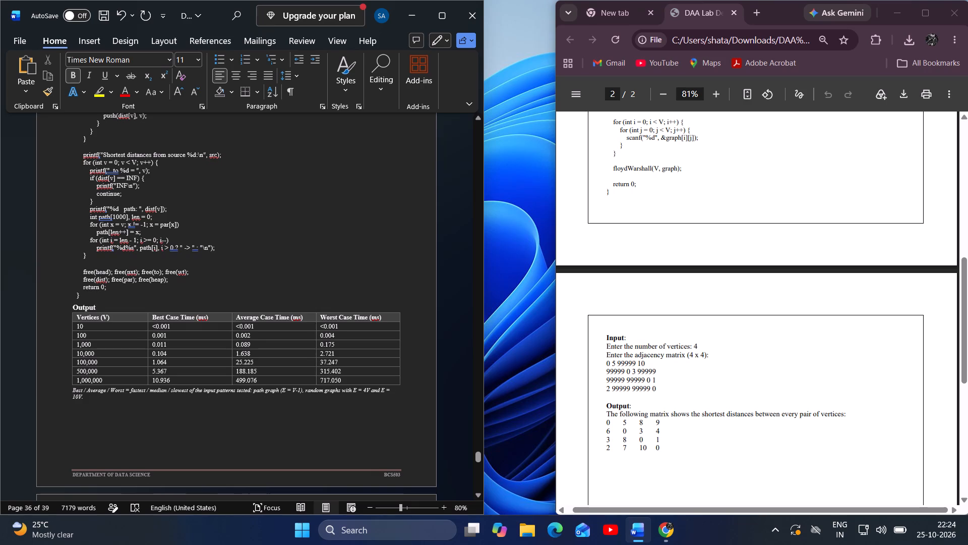
left_click_drag(99, 304, 69, 307)
key("ctrl+c")
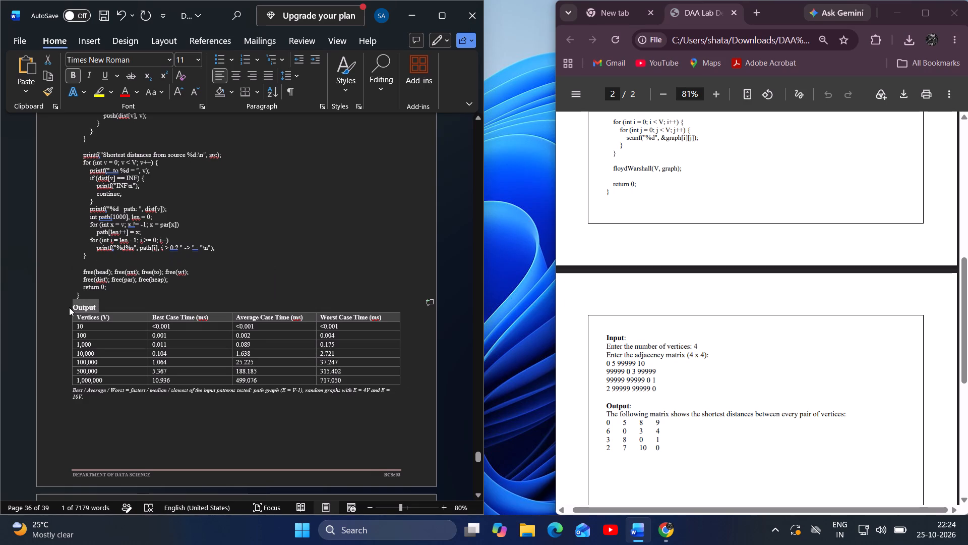
scroll(69, 307, "up", 5)
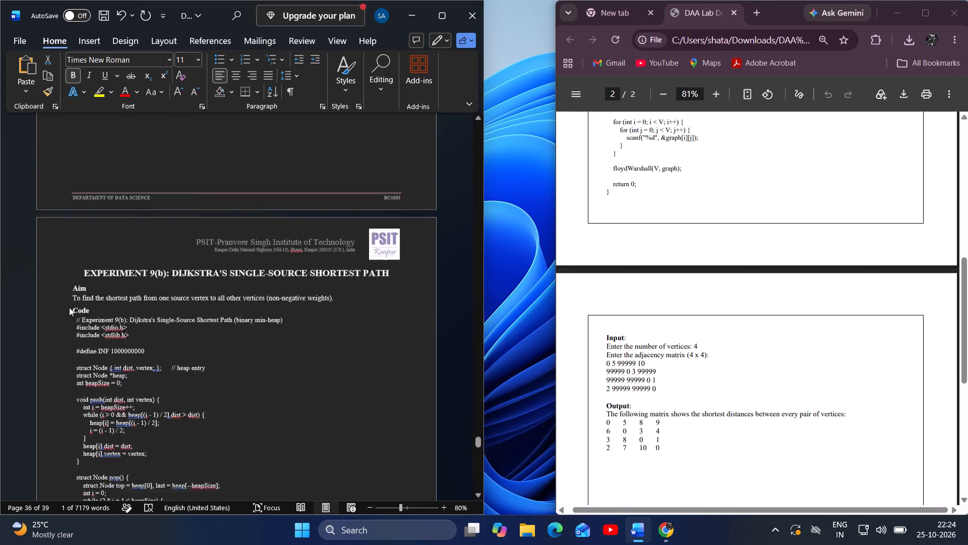
scroll(69, 307, "up", 2)
left_click(107, 350)
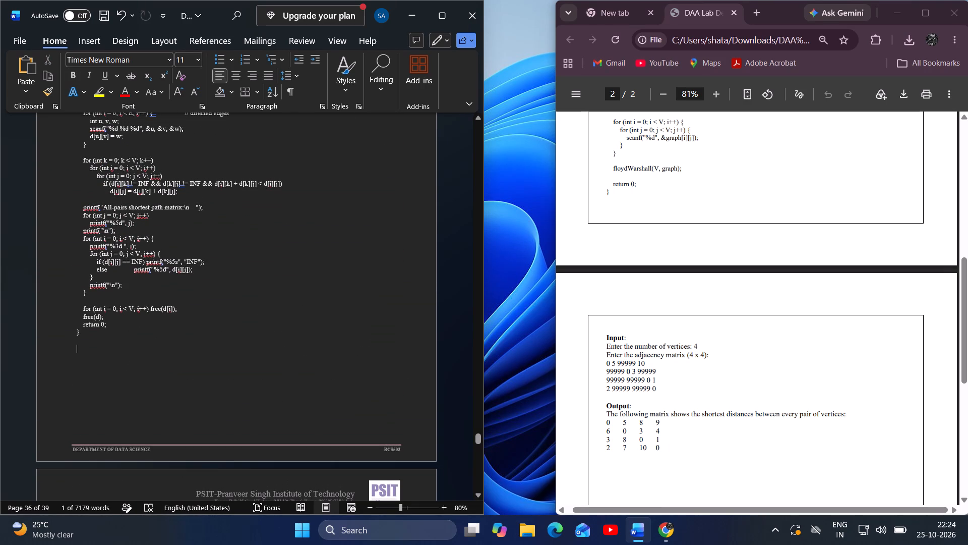
key("ctrl+v")
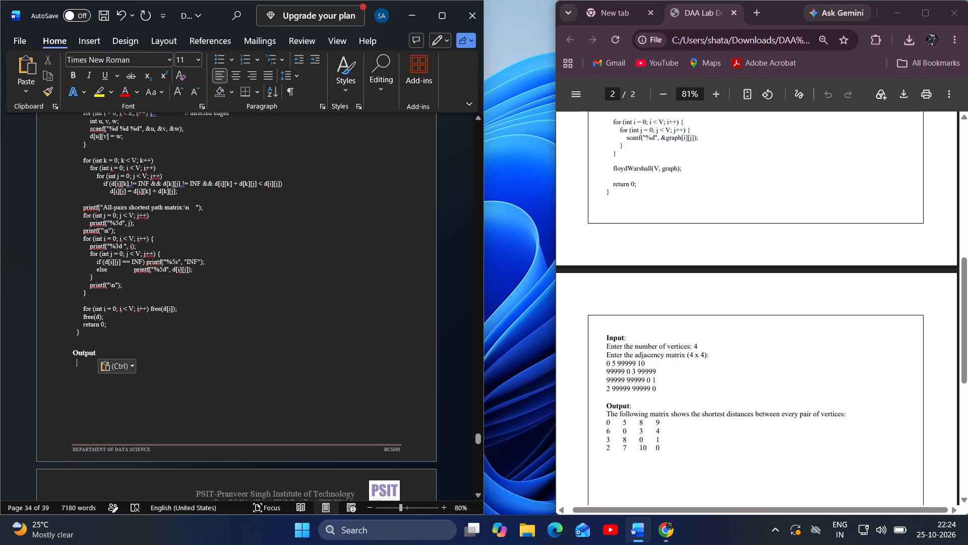
Paste a second copy of the Output heading on a new line below the first in Experiment 9(a).
left_click(99, 347)
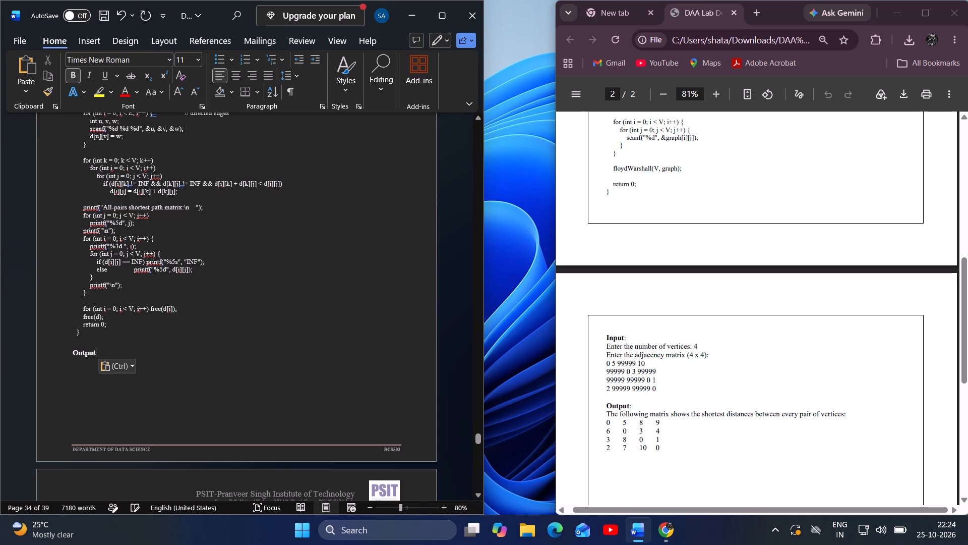
key("Return")
key("ctrl+v")
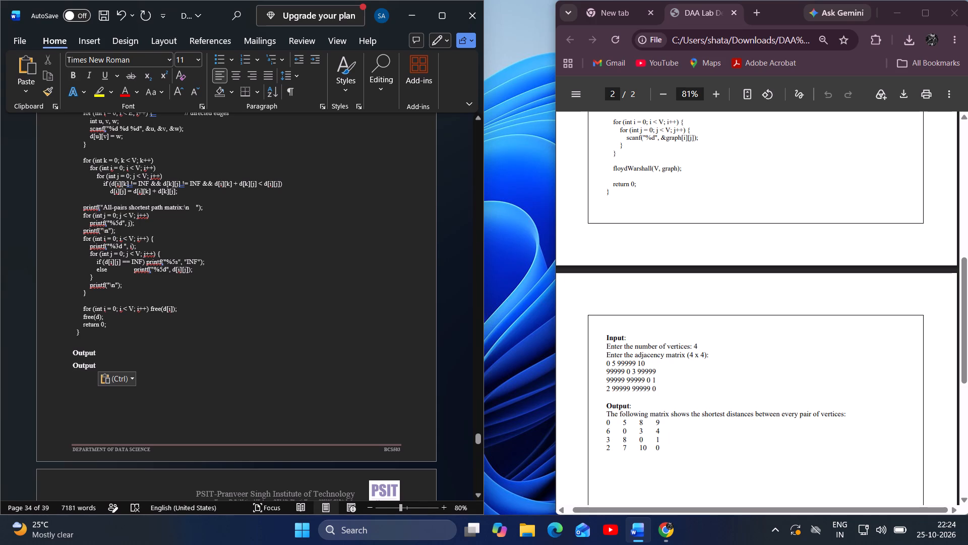
Change the first of Experiment 9(a)'s two Output headings to read "Intput:".
left_click(81, 352)
key("ctrl+equal")
scroll(81, 352, "right", 1)
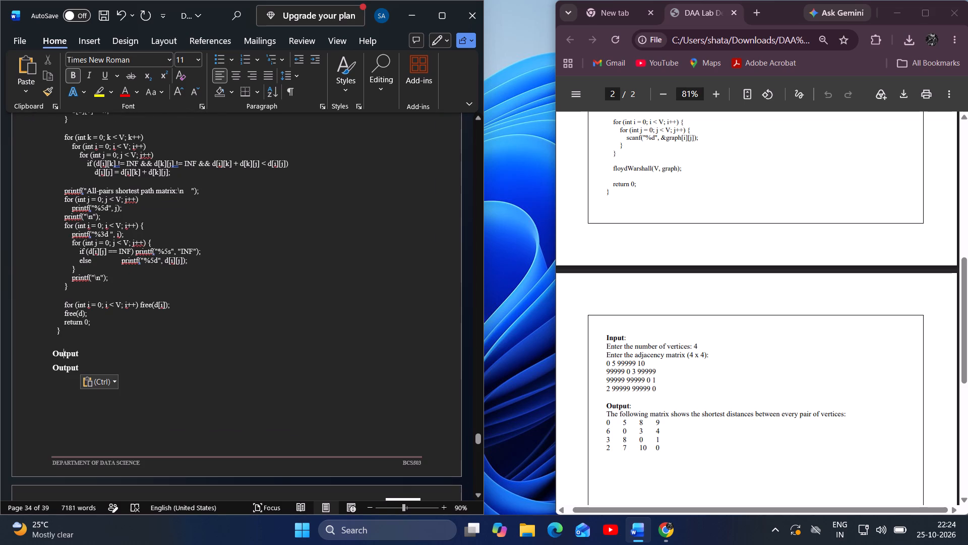
scroll(81, 352, "right", 1)
left_click_drag(211, 10, 295, 94)
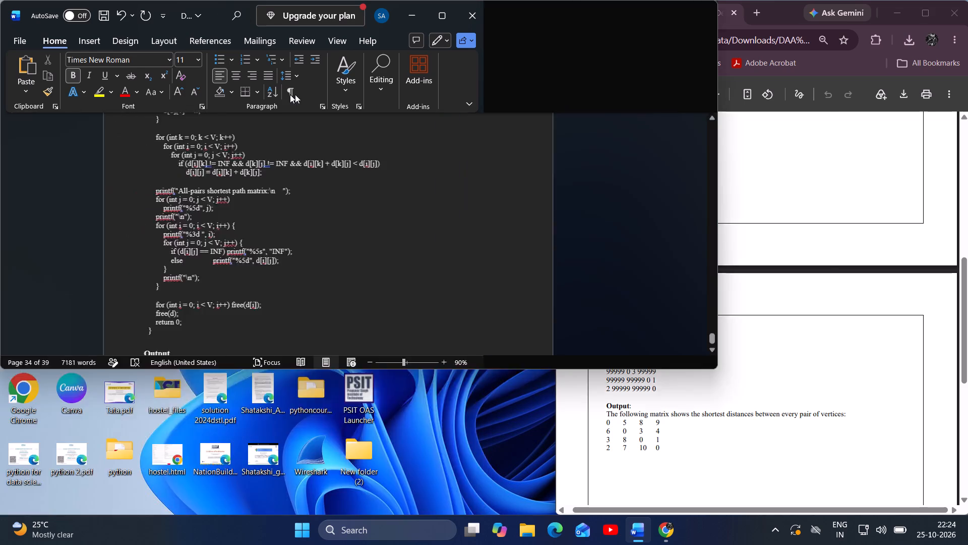
left_click_drag(295, 94, 337, 38)
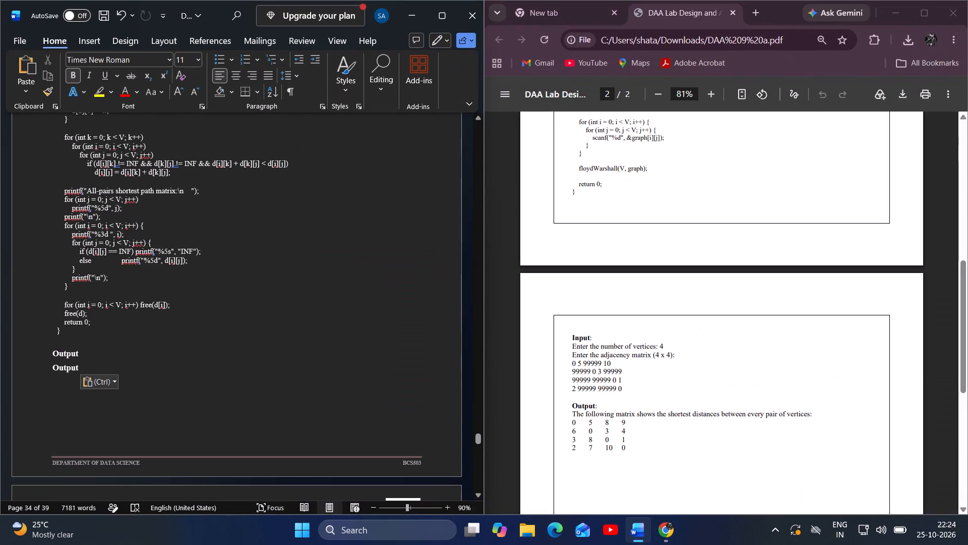
scroll(258, 205, "up", 1, "ctrl")
scroll(258, 205, "right", 2)
scroll(258, 205, "down", 1)
scroll(258, 205, "up", 1, "ctrl")
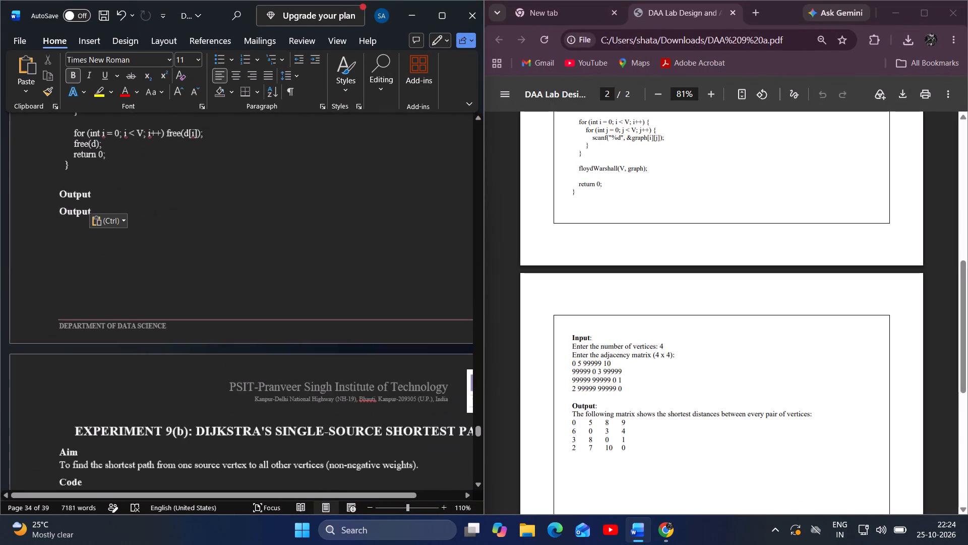
key("BackSpace")
key("BackSpace")
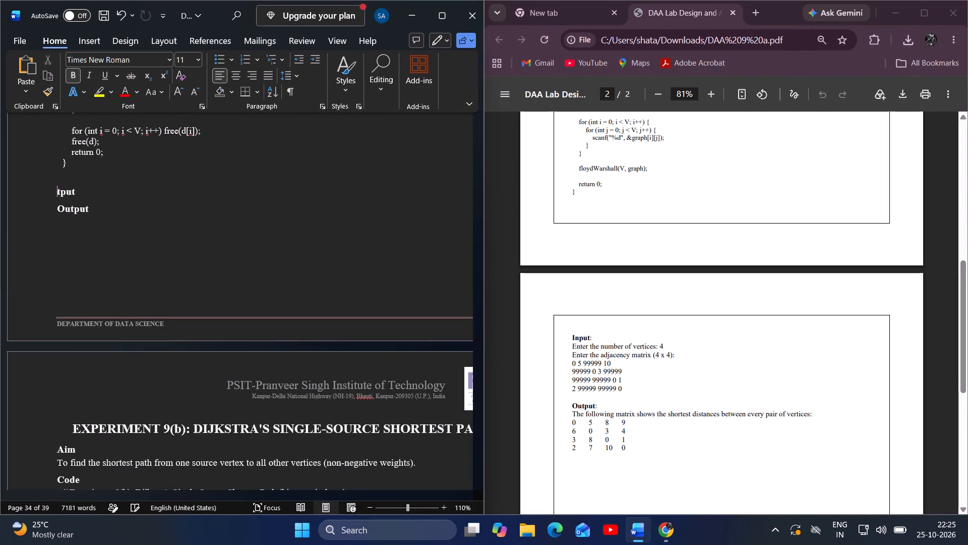
type("In")
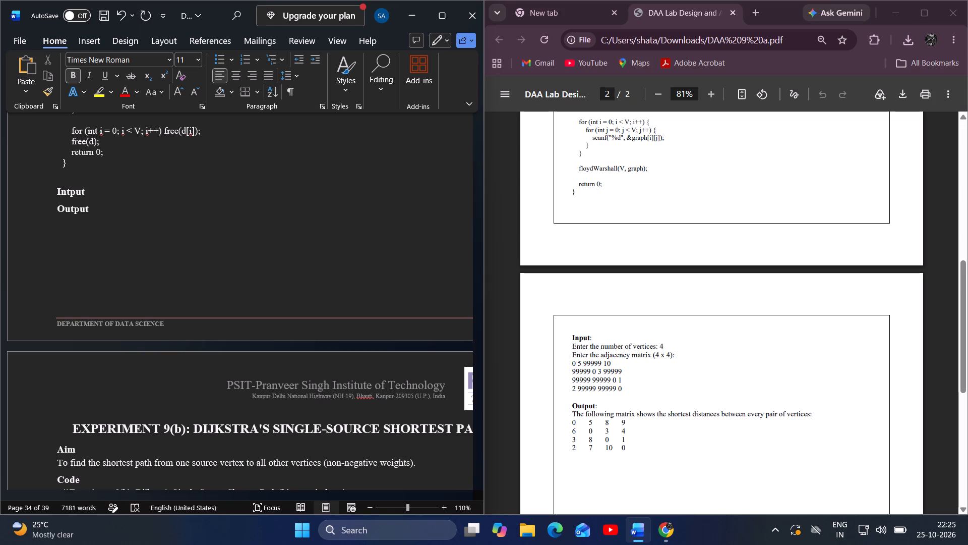
left_click(96, 191)
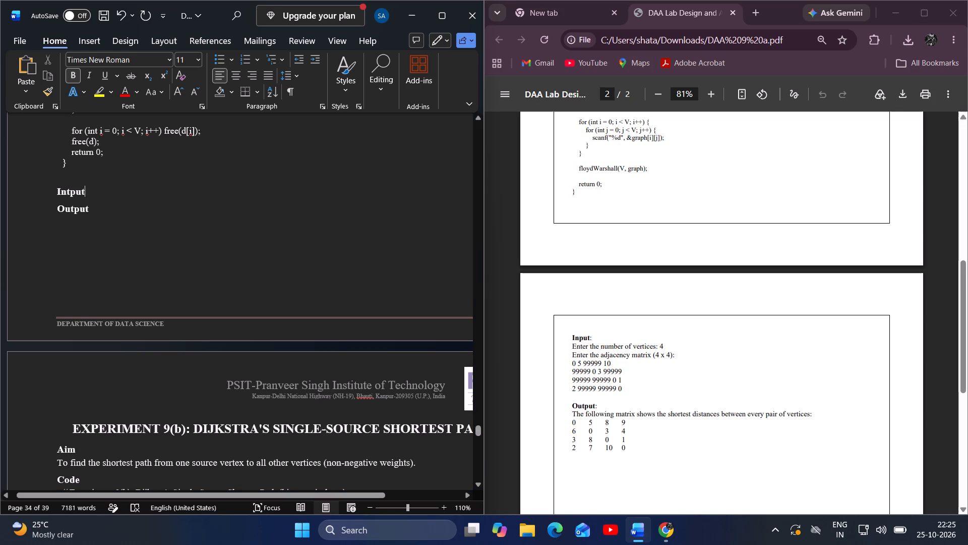
key("shift+colon")
Start a line below the "Intput:" heading with "Enter" and format it as non-bold 9 pt text.
key("Return")
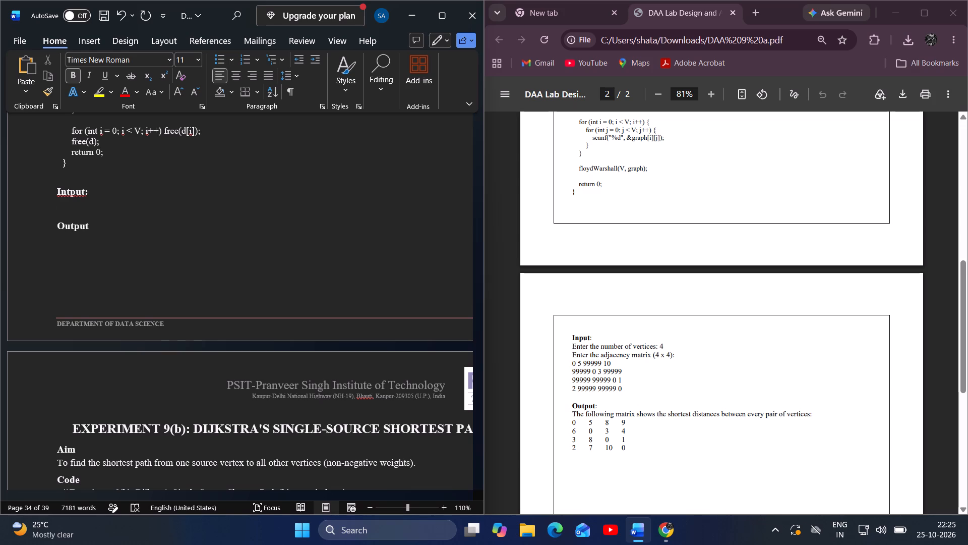
key("e")
type("nte")
key("BackSpace")
key("BackSpace")
key("BackSpace")
key("BackSpace")
type("Enter")
key("space")
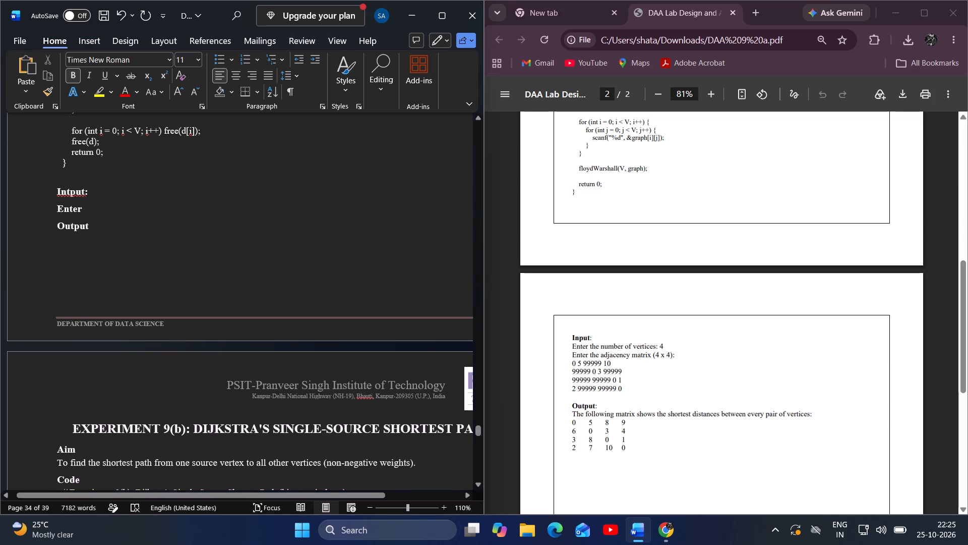
left_click(77, 76)
left_click_drag(85, 207, 82, 207)
left_click_drag(82, 207, 54, 208)
left_click(75, 73)
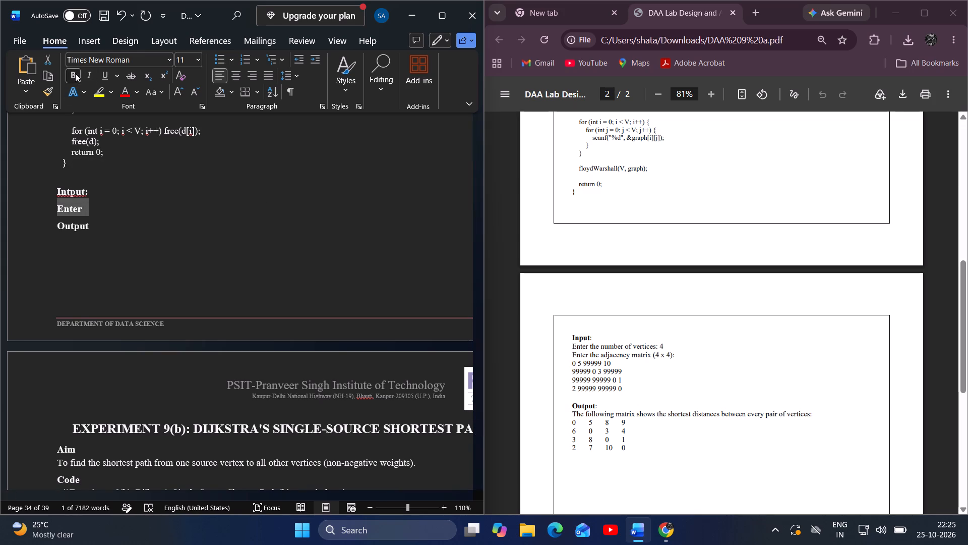
left_click(193, 94)
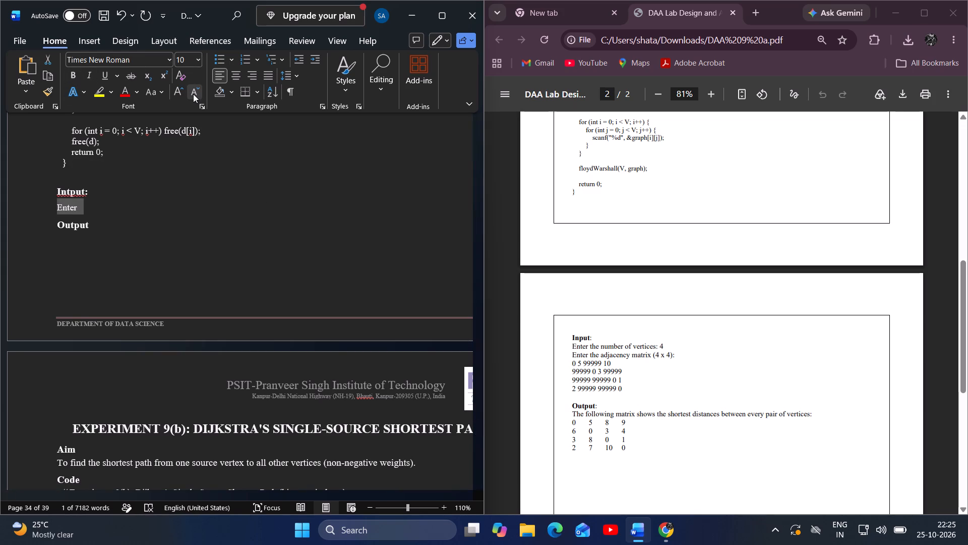
left_click(193, 94)
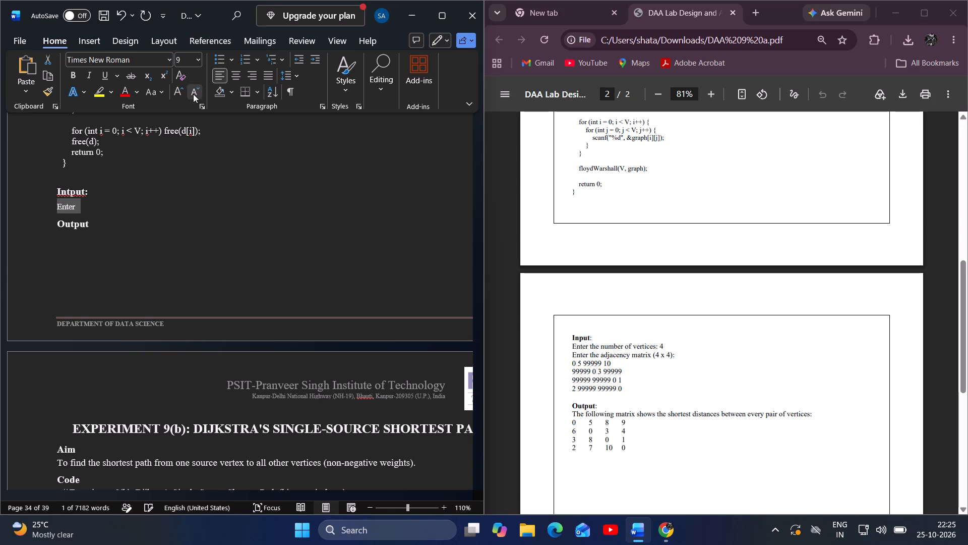
Complete the first input line so it reads "Enter the number of vertices: 4".
left_click(93, 208)
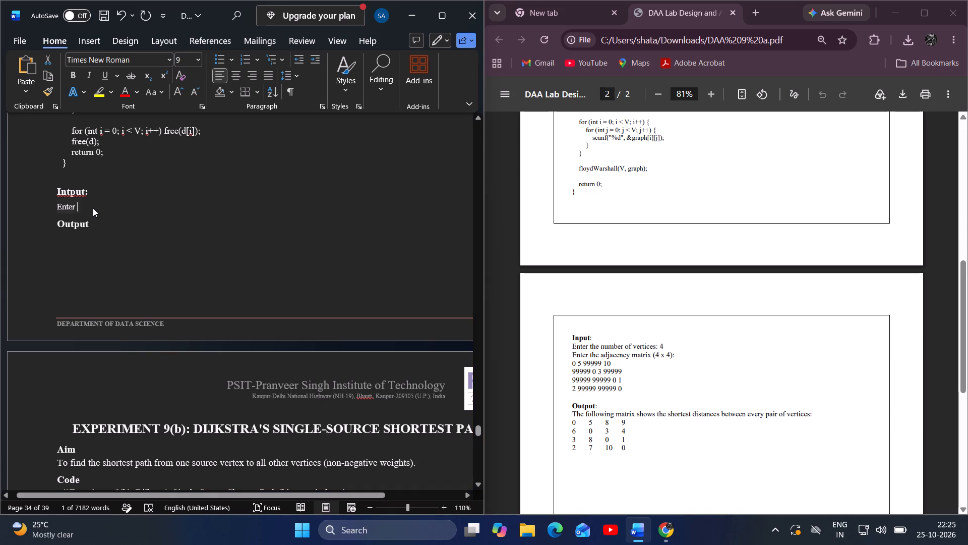
key("h")
key("BackSpace")
type("tge")
key("BackSpace")
key("BackSpace")
type("he number")
key("space")
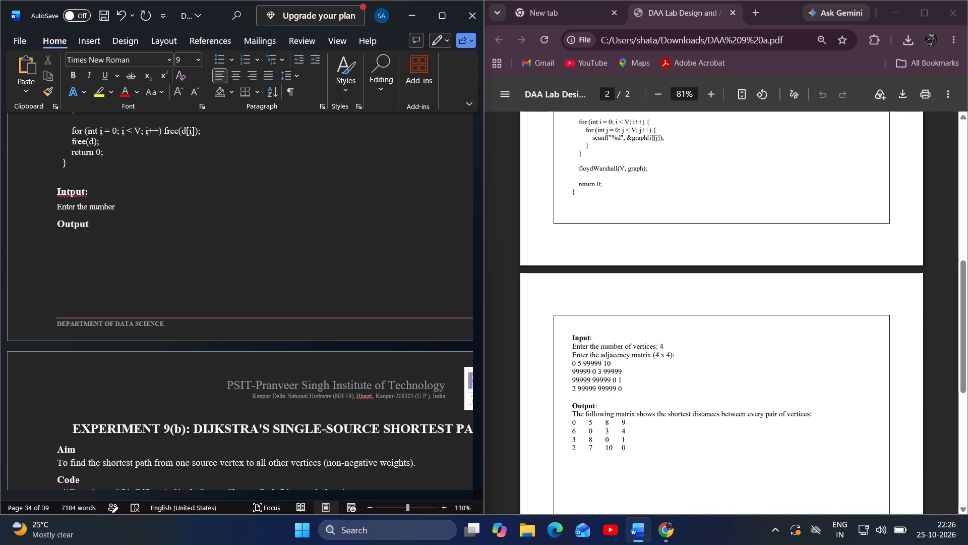
type("of vert")
type("ices")
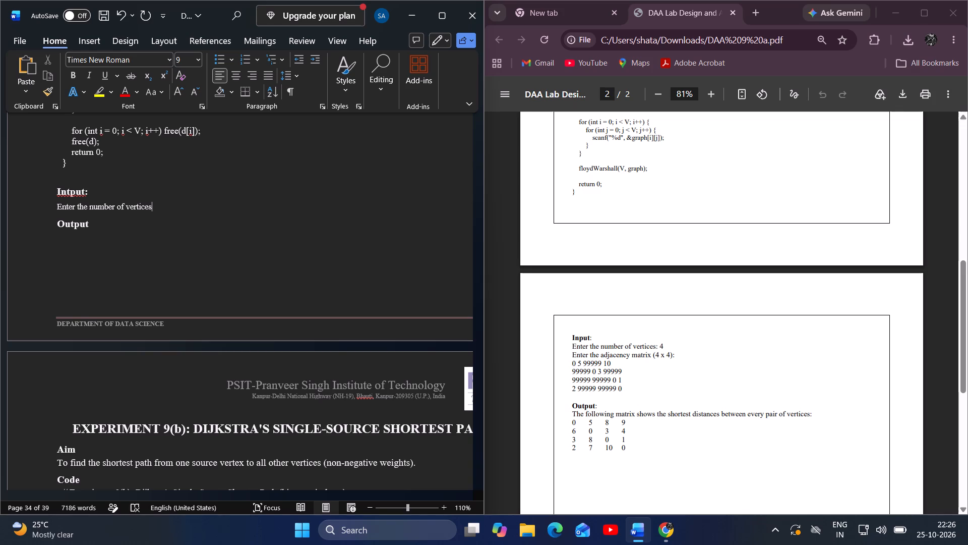
key("shift+colon")
key("space")
key("4")
Add a line reading "Enter the adjacency matrix" below the number-of-vertices line in Experiment 9(a).
key("Return")
type("ent")
key("Insert")
key("Insert")
key("BackSpace")
key("BackSpace")
key("BackSpace")
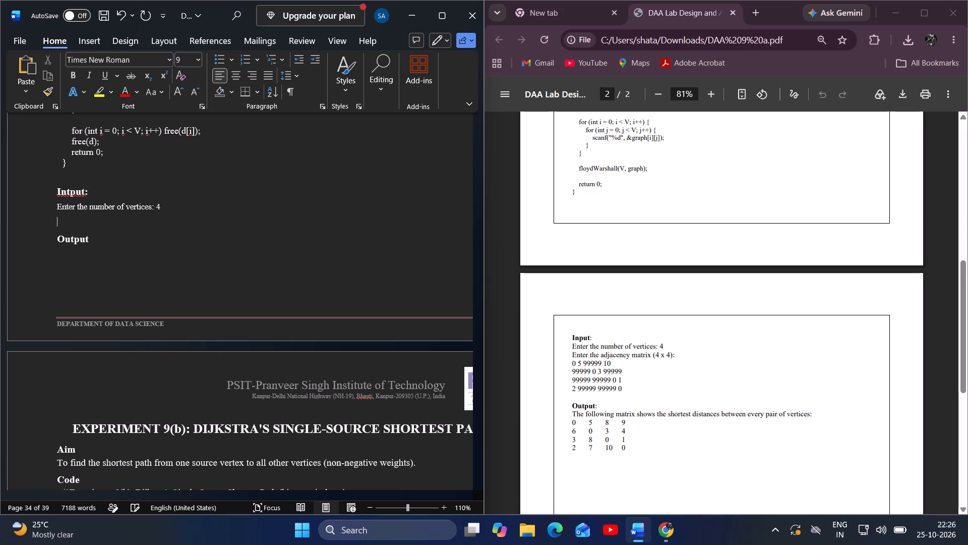
type("Enter")
key("space")
type("the a")
key("d")
type("jacen")
type("cy")
key("space")
type("matrix")
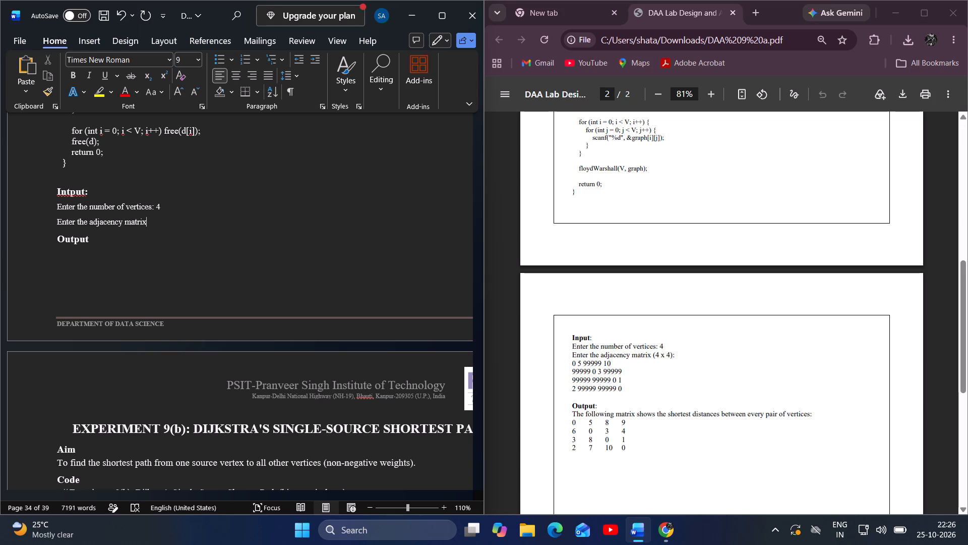
Append "(4 x 4):" directly after "matrix" to complete the adjacency matrix line.
type("()")
key("Left")
key("4")
key("shift+x")
key("BackSpace")
key("space")
type("x")
key("space")
key("4")
key("Right")
key("shift+colon")
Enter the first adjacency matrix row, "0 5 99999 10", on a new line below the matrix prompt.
key("Return")
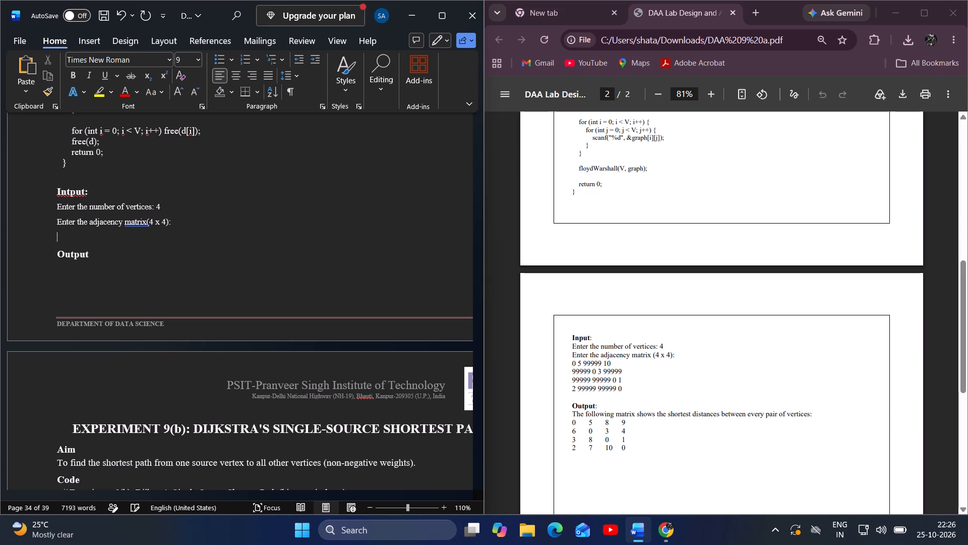
key("period")
key("BackSpace")
key("0")
key("space")
key("5")
key("space")
type("99999")
key("space")
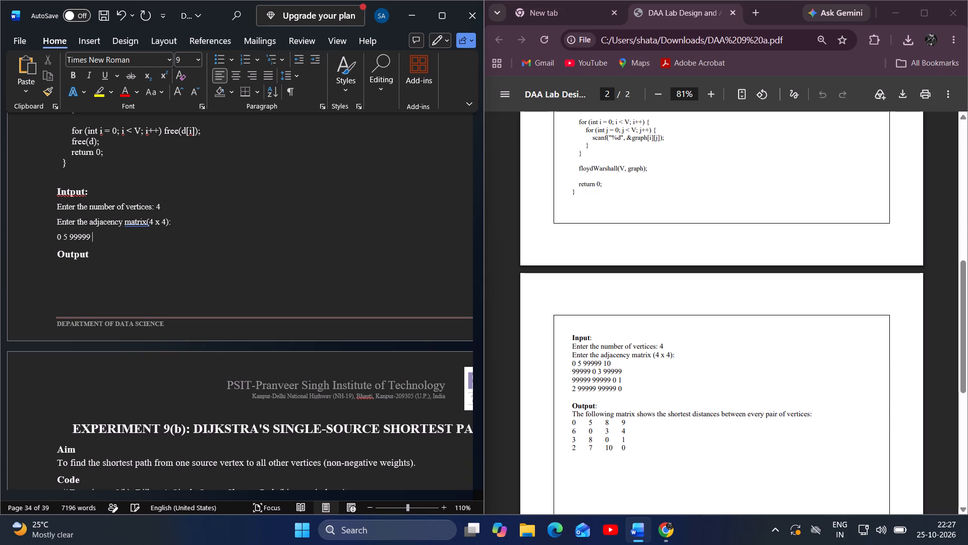
type("10")
key("Return")
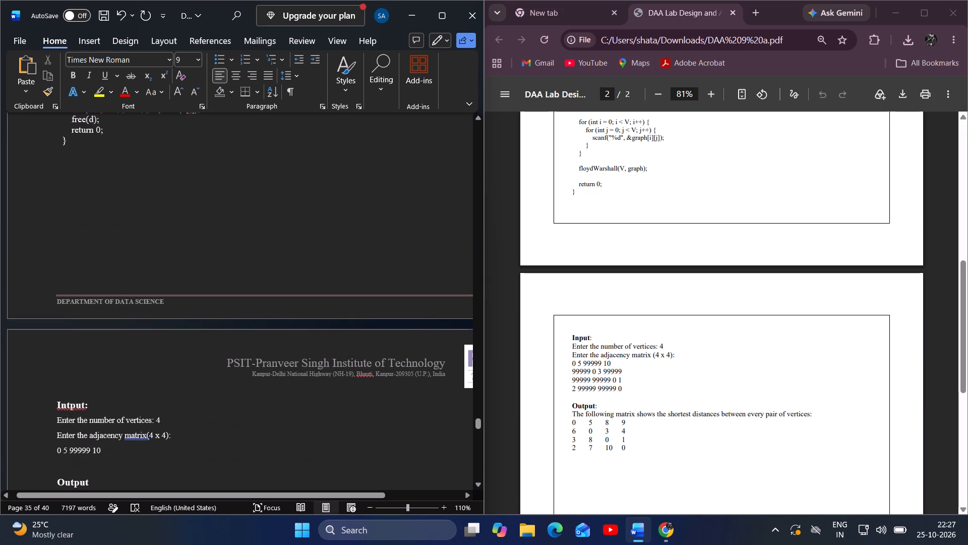
key("3")
key("BackSpace")
type("99999")
key("space")
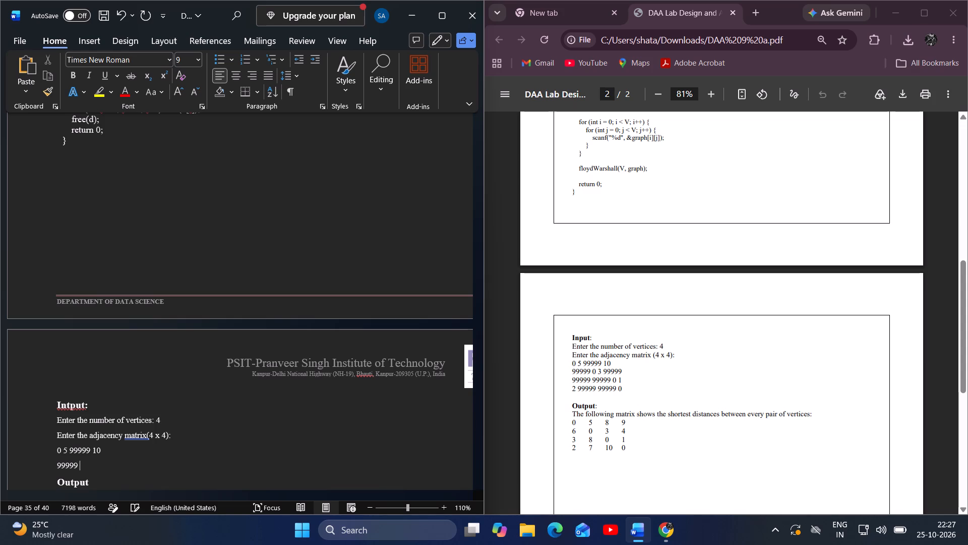
type("0")
key("space")
type("3")
key("space")
type("99999")
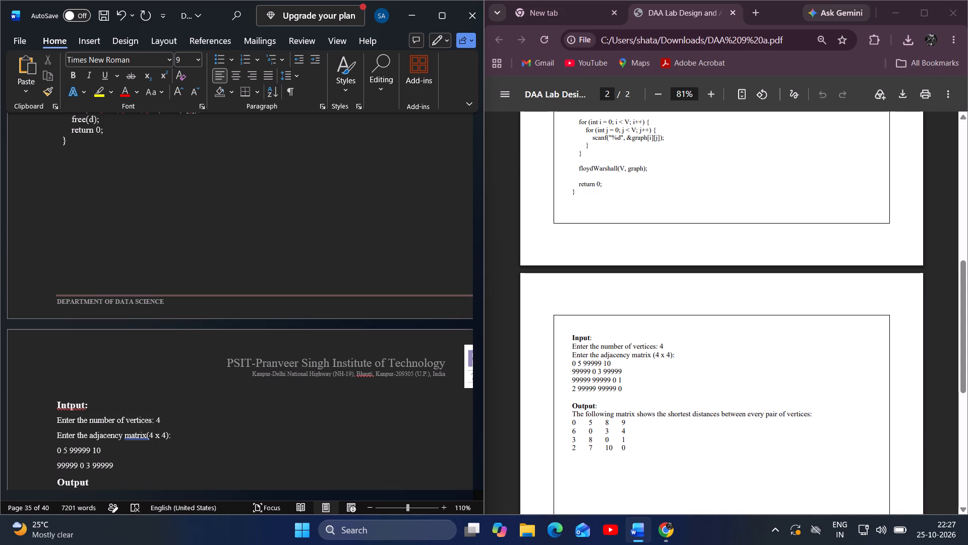
key("Return")
type("99999")
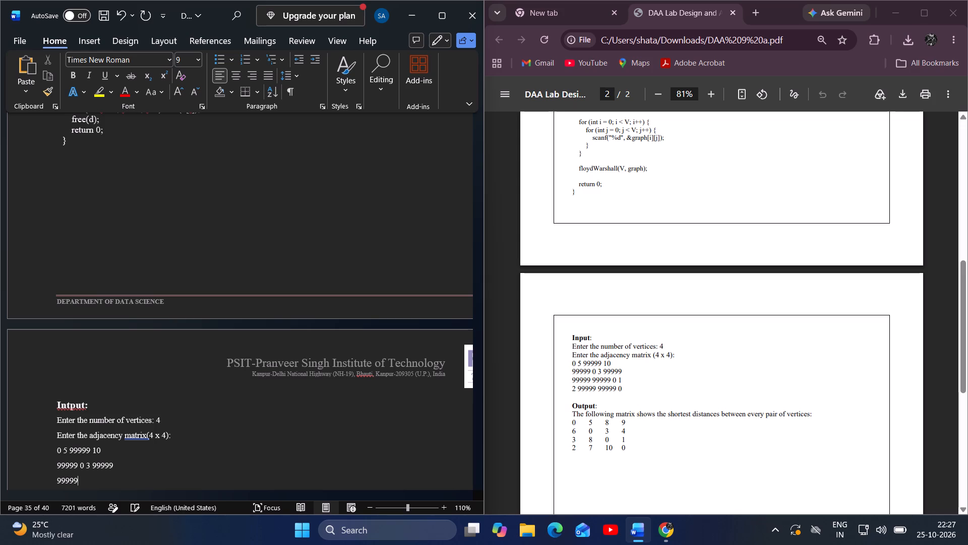
key("space")
type("99999")
key("space")
type("0 1")
key("Return")
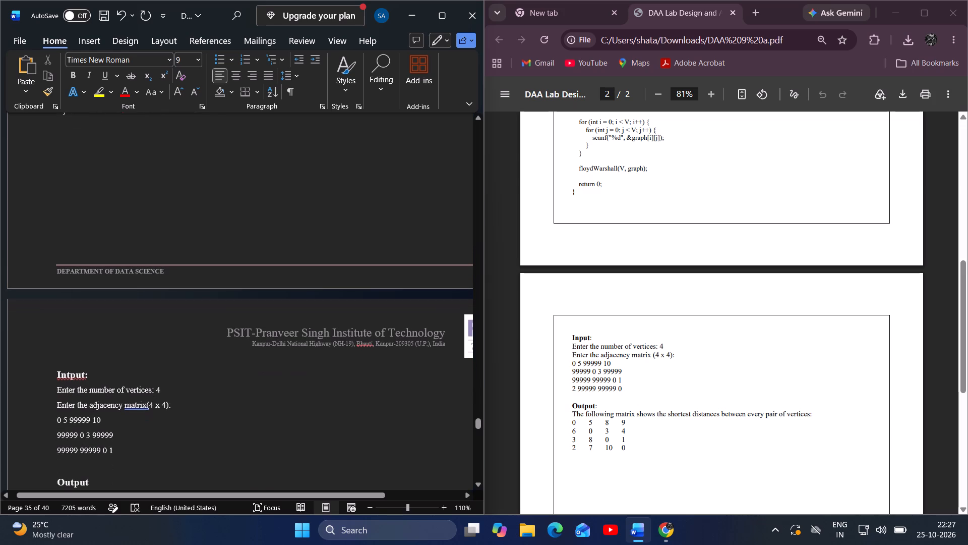
key("2")
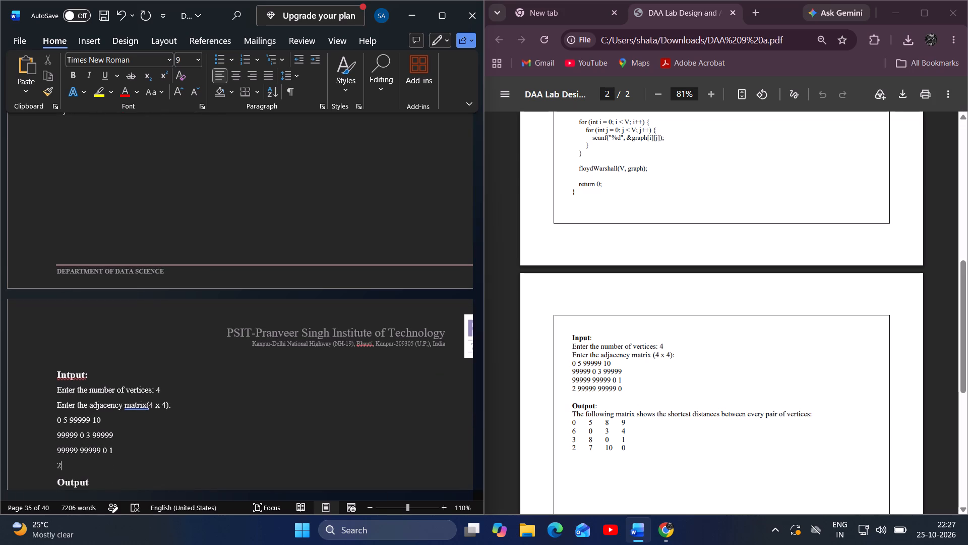
key("space")
type("99999")
key("space")
type("99999 0")
Insert a blank line between the last adjacency matrix row and the Output heading.
scroll(90, 207, "down", 2)
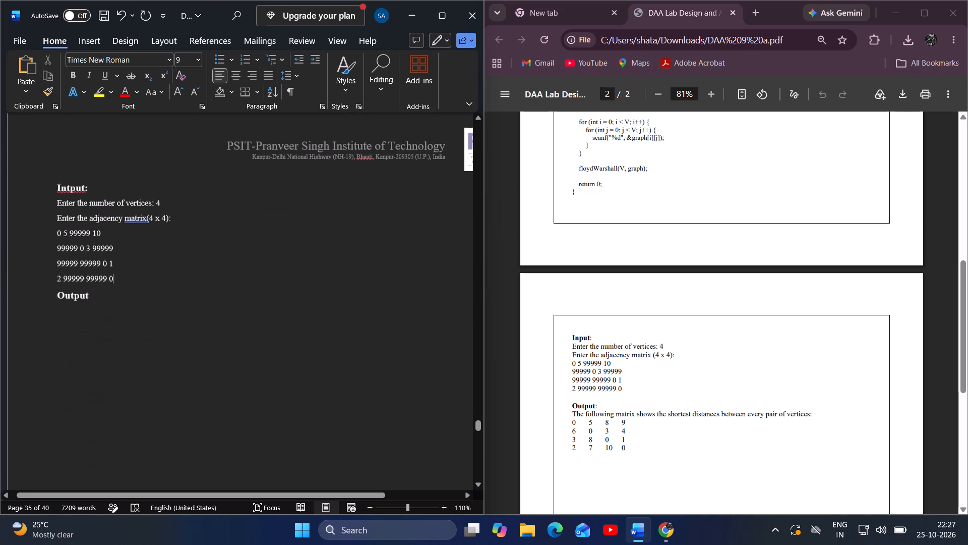
left_click(107, 293)
left_click(130, 282)
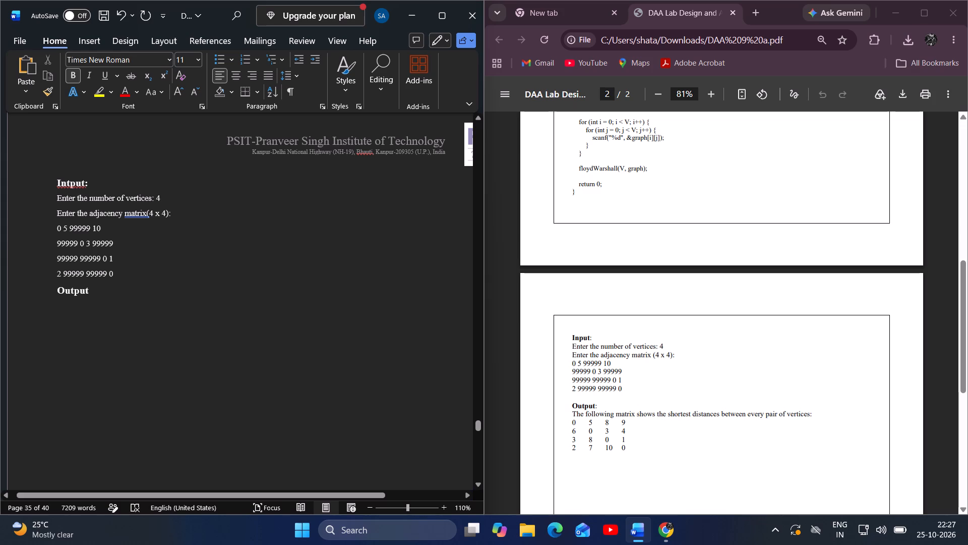
left_click(135, 277)
key("Return")
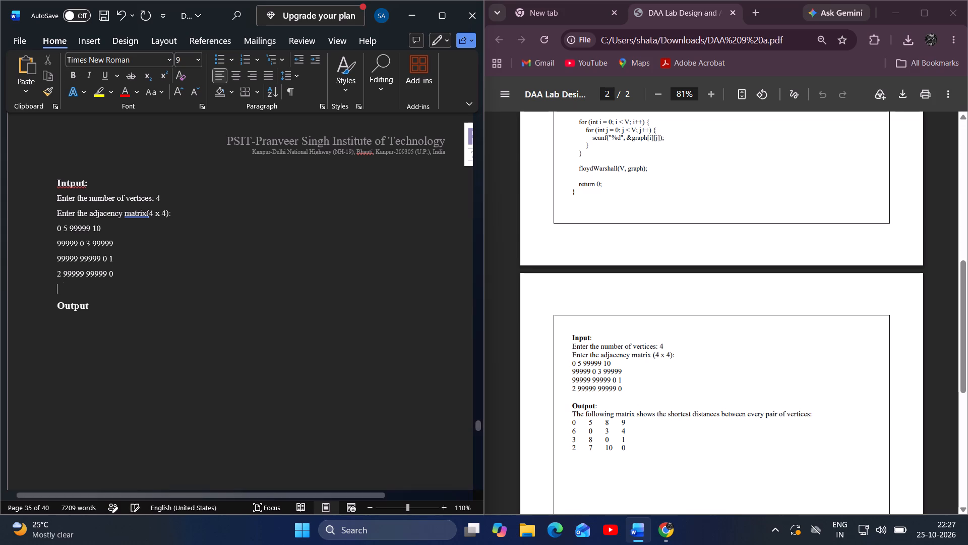
left_click(112, 316)
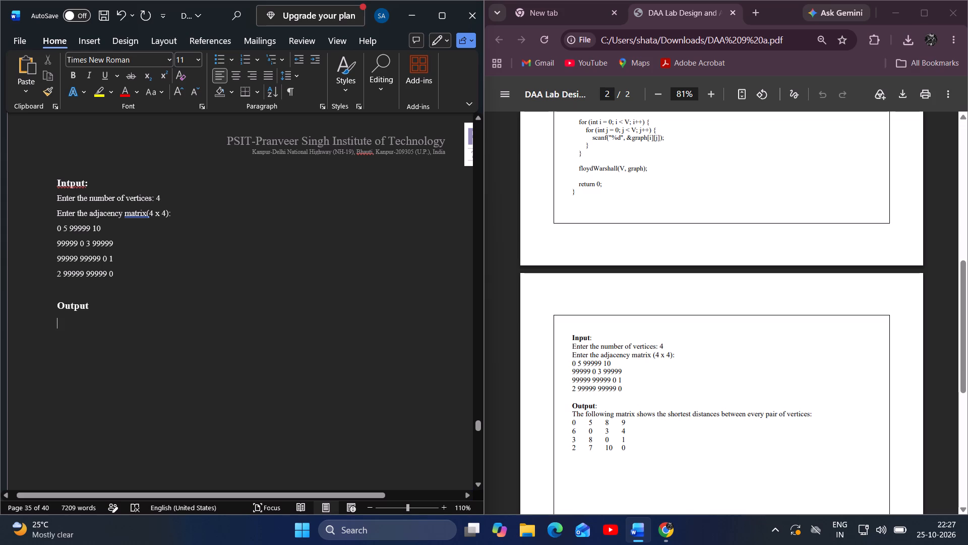
Correct the misspelled "Intput:" heading to read "Input:".
left_click(70, 183)
key("BackSpace")
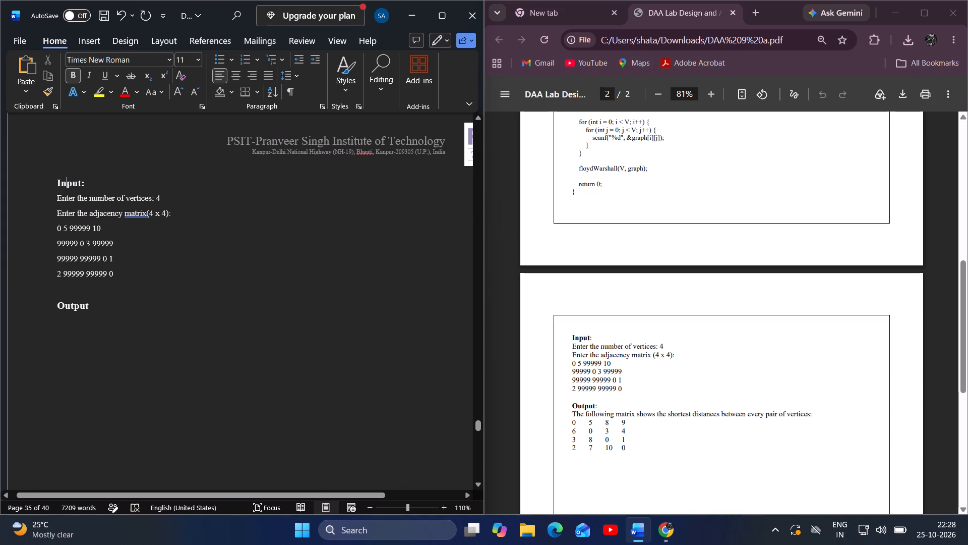
Add a colon to the Output heading so it reads "Output:".
left_click(109, 304)
key("shift+colon")
Start a new line below the Output heading with bold turned off.
key("Return")
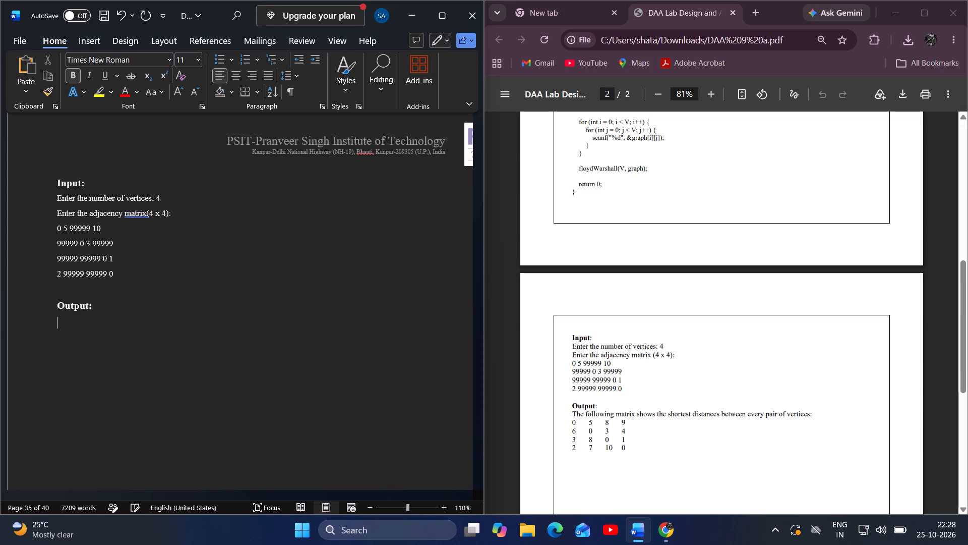
type("the")
key("space")
key("BackSpace")
key("BackSpace")
key("BackSpace")
key("BackSpace")
left_click(76, 81)
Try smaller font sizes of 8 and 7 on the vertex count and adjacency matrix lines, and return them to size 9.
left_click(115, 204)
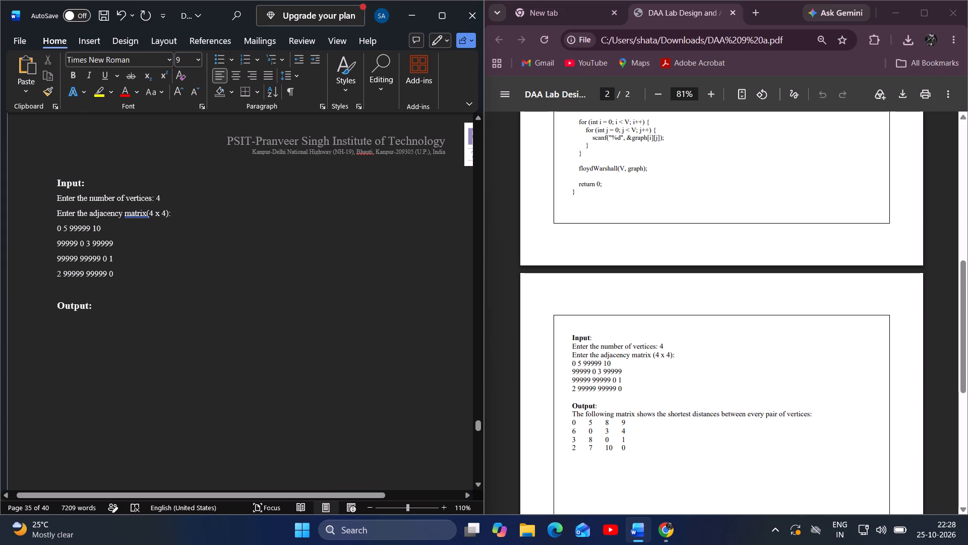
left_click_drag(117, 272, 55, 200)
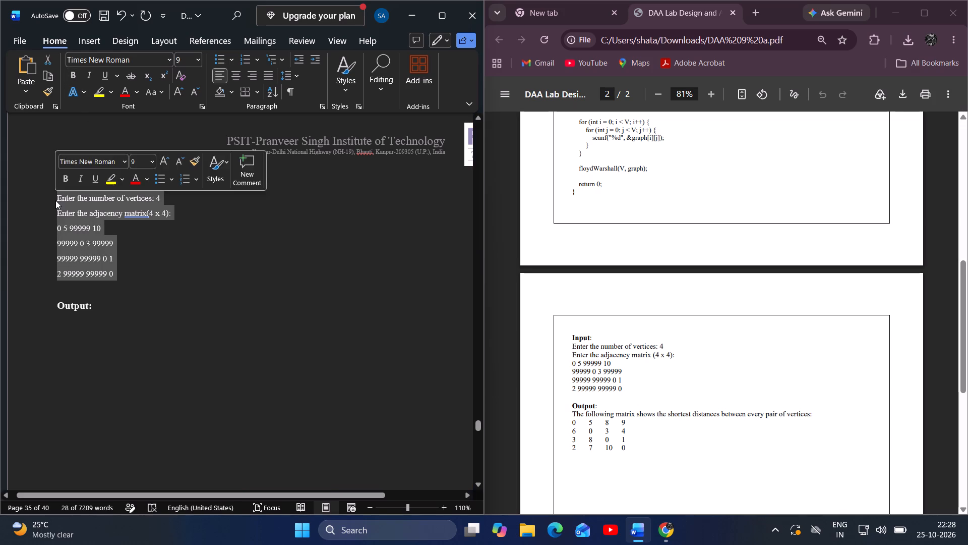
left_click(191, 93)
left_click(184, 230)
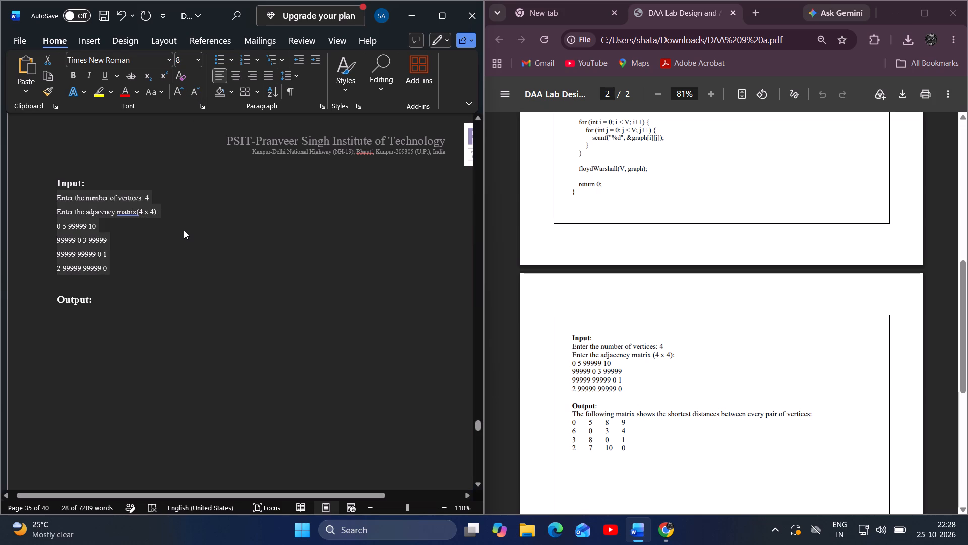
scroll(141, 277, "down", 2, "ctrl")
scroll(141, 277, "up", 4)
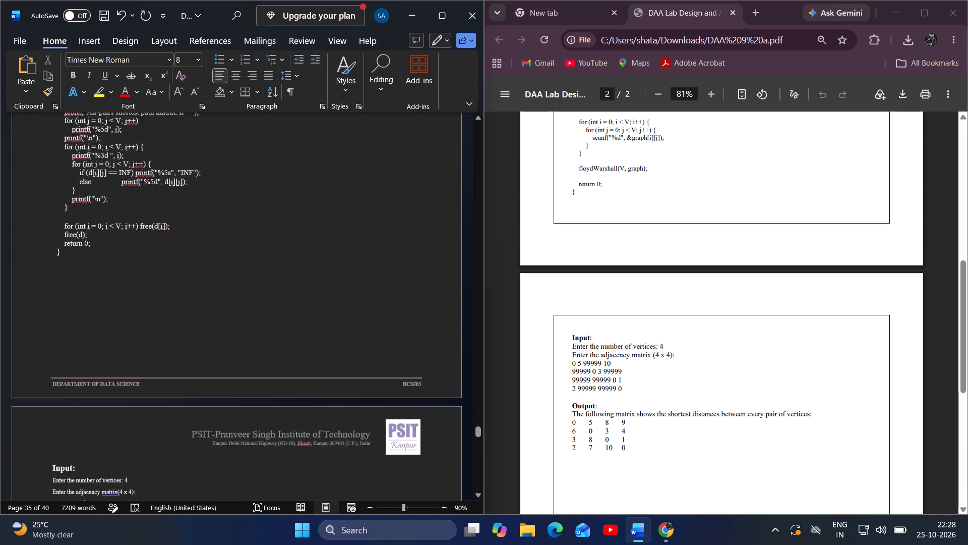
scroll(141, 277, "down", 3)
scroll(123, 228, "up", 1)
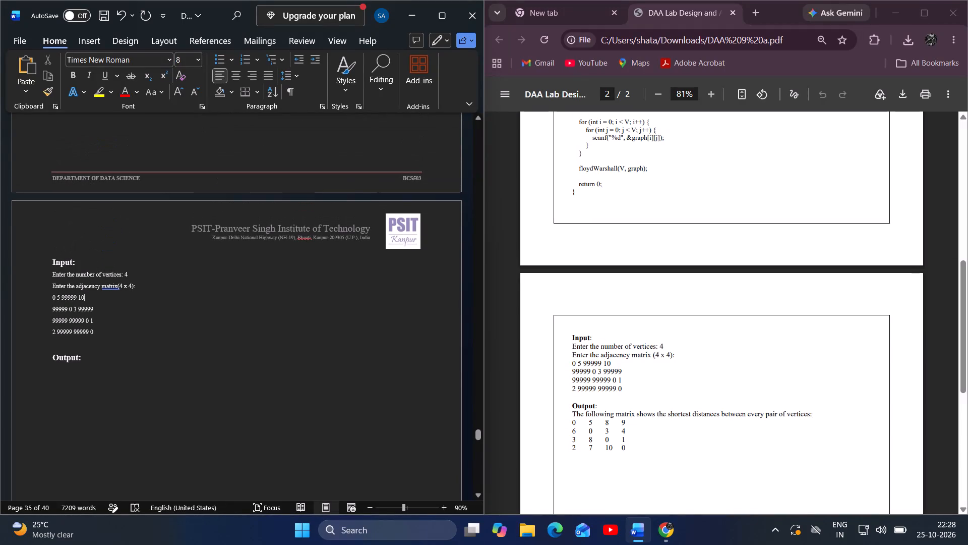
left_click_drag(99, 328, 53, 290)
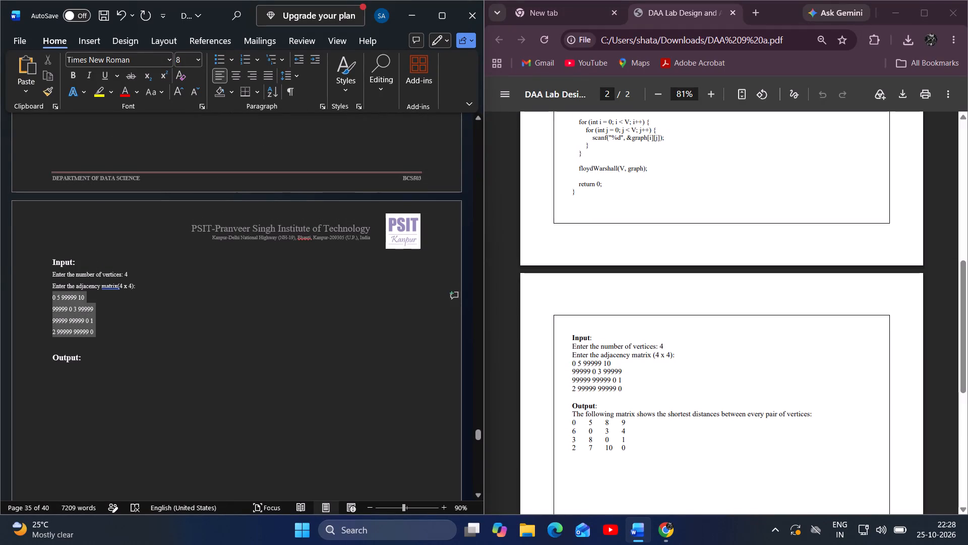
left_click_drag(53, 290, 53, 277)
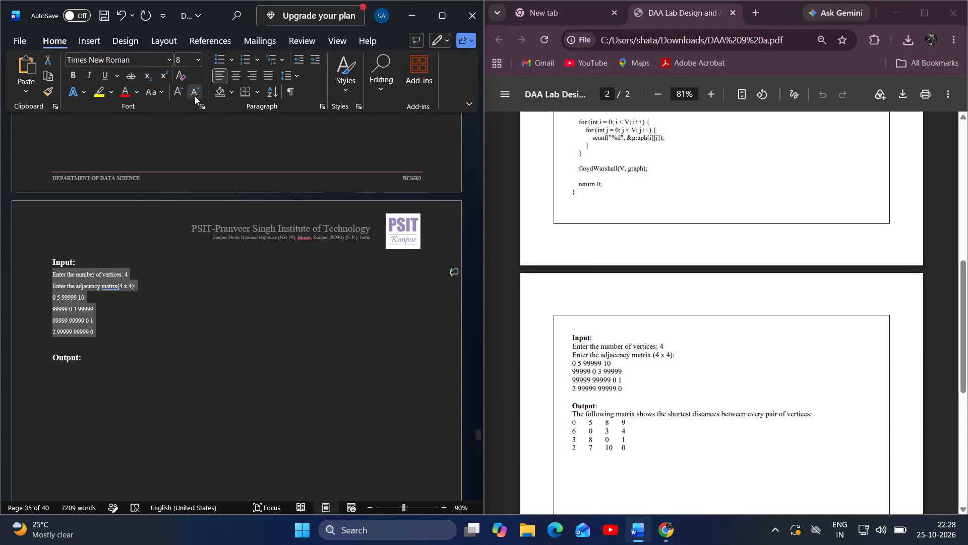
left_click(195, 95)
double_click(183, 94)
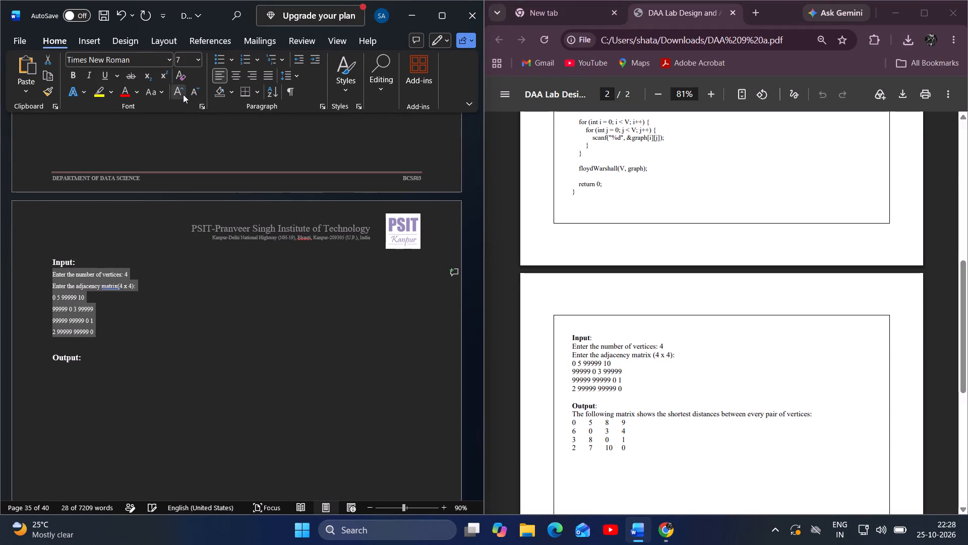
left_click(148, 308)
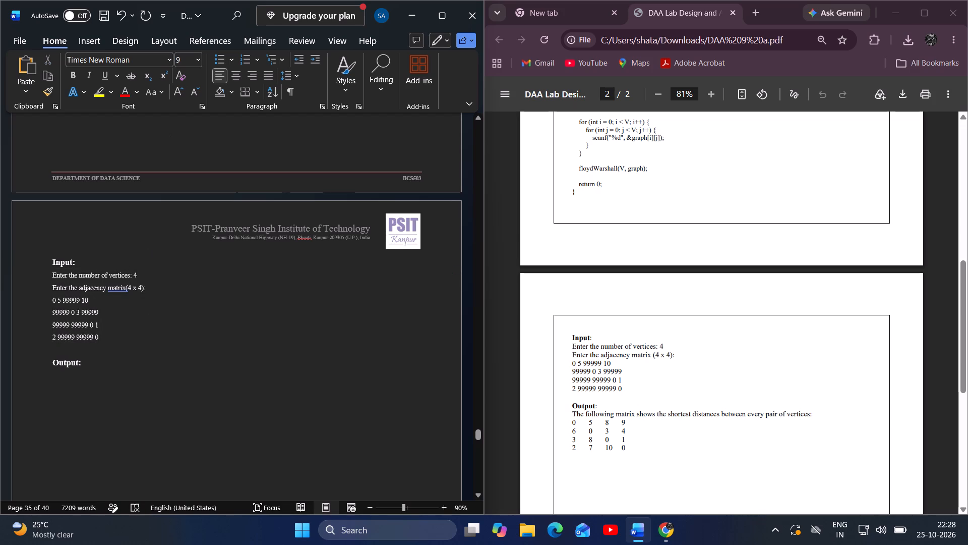
Set the empty line below the Output heading to font size 9.
left_click(97, 370)
double_click(190, 92)
Enter "The following matrix shows the shortest distances between every pair of vertices:" on the line below the Output heading.
scroll(108, 326, "down", 2)
scroll(108, 326, "up", 1, "ctrl")
scroll(108, 326, "right", 1)
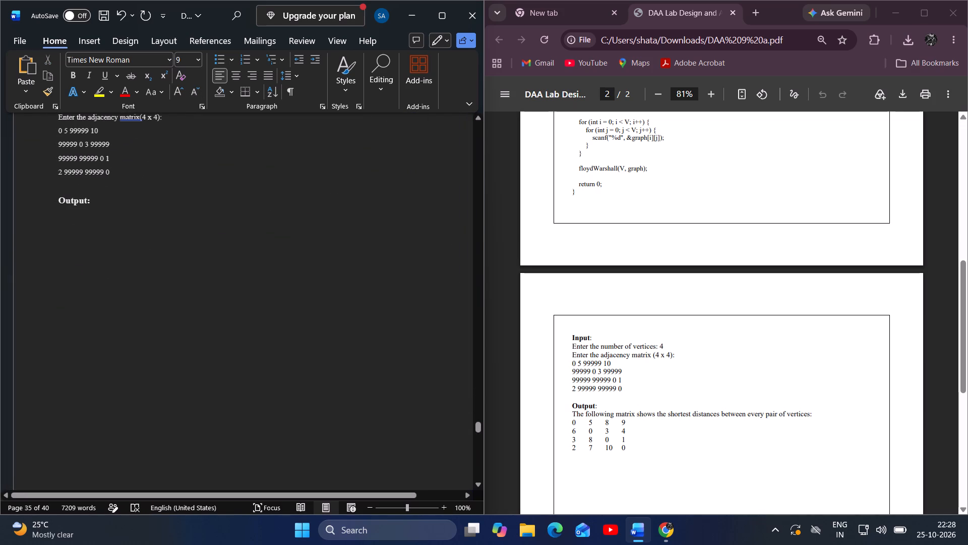
type("the")
key("BackSpace")
key("BackSpace")
key("BackSpace")
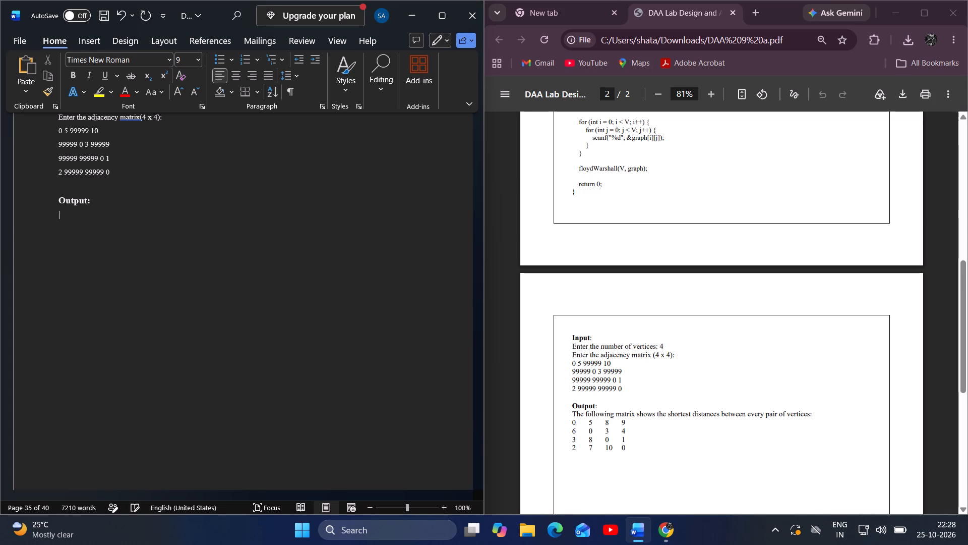
type("The")
key("space")
type("follo")
type("wing matrix")
key("space")
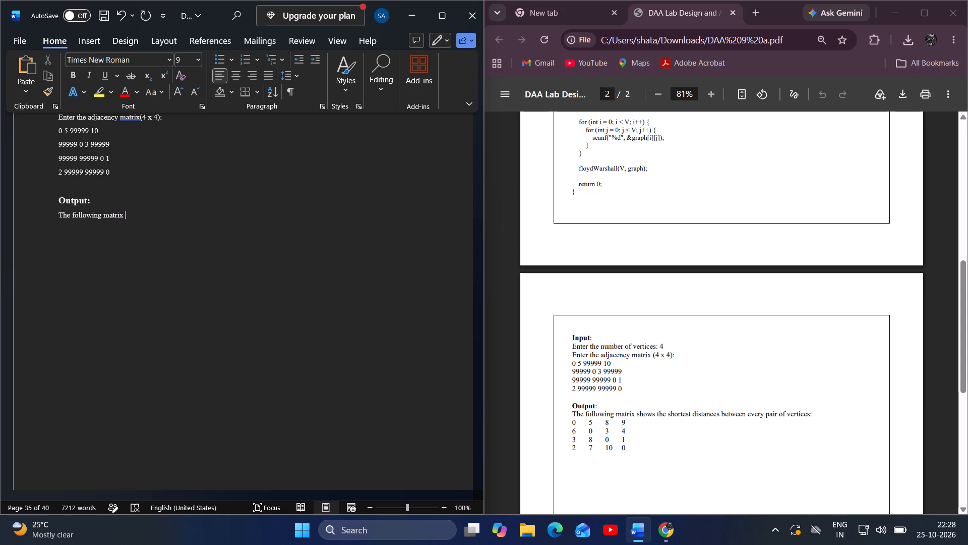
type("shows")
key("space")
type("the")
key("space")
type("shor")
type("test")
key("space")
type("distn")
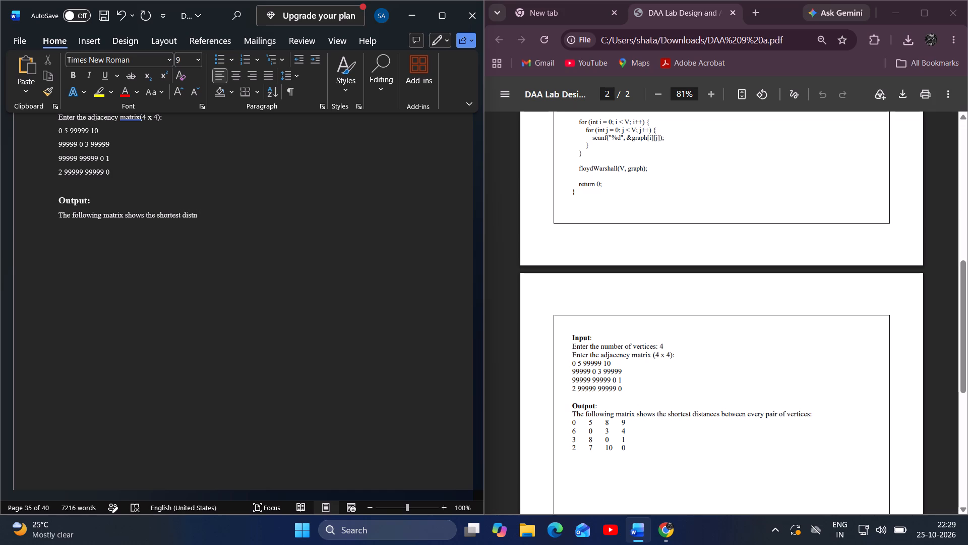
key("BackSpace")
type("ances")
key("space")
type("between")
key("space")
key("BackSpace")
key("space")
type("every")
key("space")
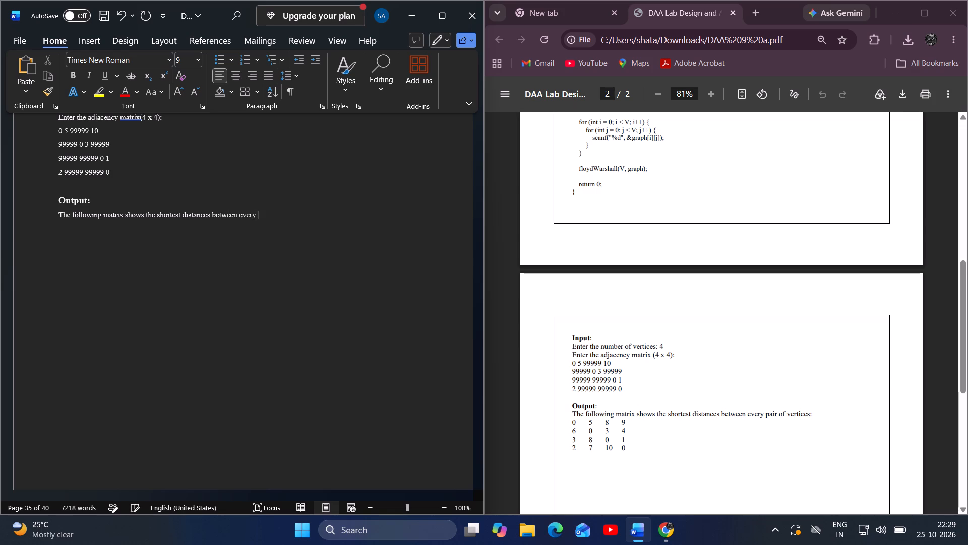
type("ppair")
key("BackSpace")
key("BackSpace")
key("BackSpace")
key("BackSpace")
type("air of vertices")
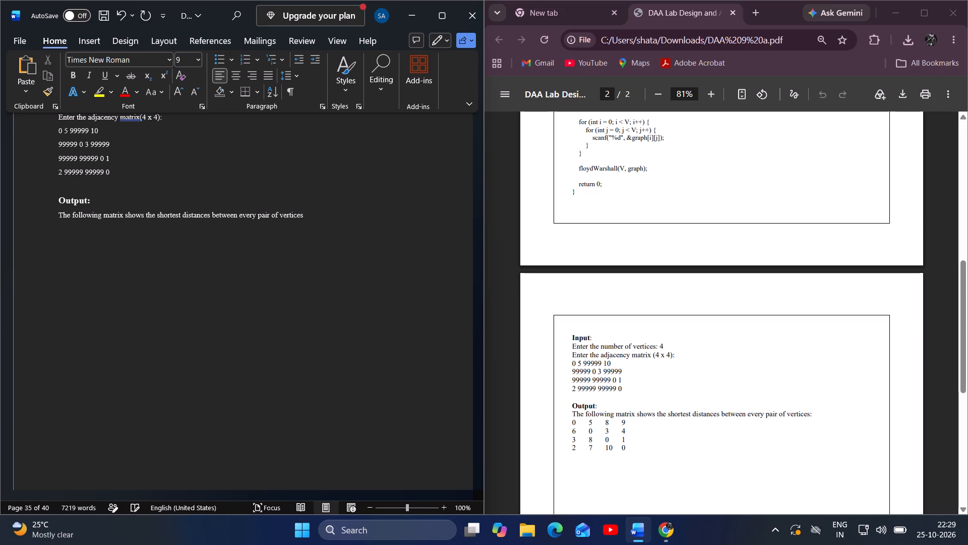
key("shift+colon")
Start the first matrix row with 0 on a new line below the shortest distances sentence.
key("Return")
key("0")
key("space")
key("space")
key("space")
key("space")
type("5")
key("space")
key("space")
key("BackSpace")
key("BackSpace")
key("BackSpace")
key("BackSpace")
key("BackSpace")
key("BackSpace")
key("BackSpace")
Complete the first output matrix row as 0 5 8 9, with four spaces between the numbers.
key("space")
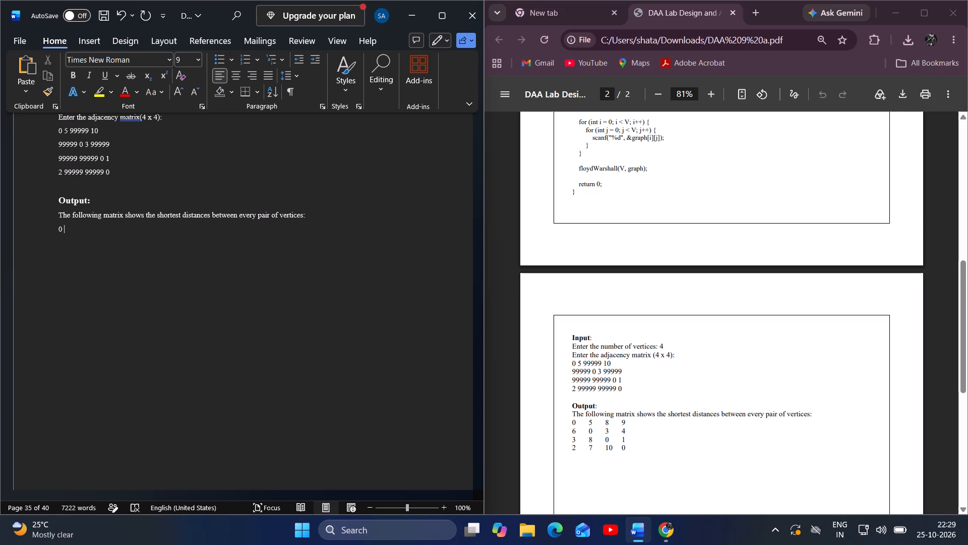
key("space")
key("space")
key("space")
type("5")
key("space")
key("space")
key("space")
key("space")
key("8")
key("space")
key("space")
key("space")
key("space")
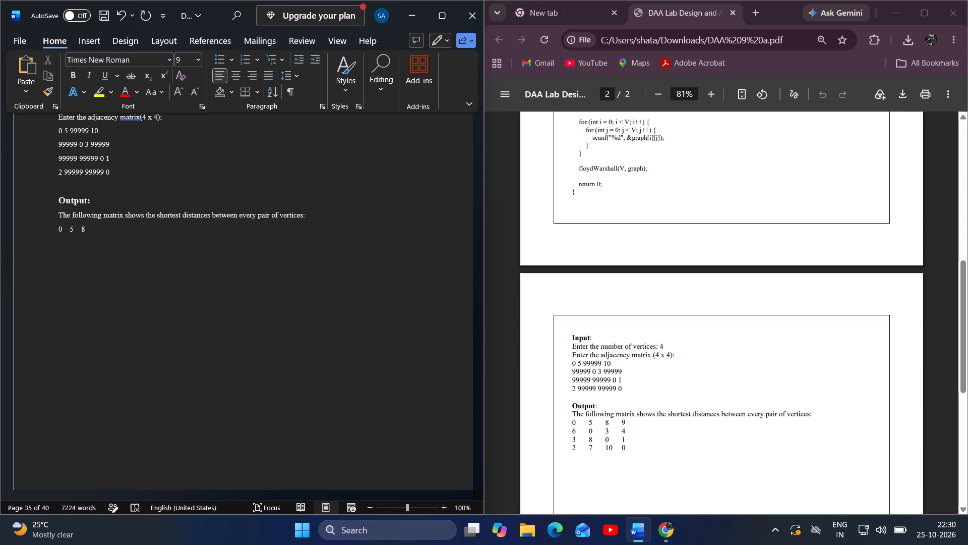
key("9")
Add the second output matrix row, 6 0 3 4, on a new line with four spaces between the numbers.
key("Return")
type("6")
key("space")
key("space")
key("space")
key("space")
key("space")
key("0")
key("BackSpace")
key("BackSpace")
key("0")
key("space")
key("space")
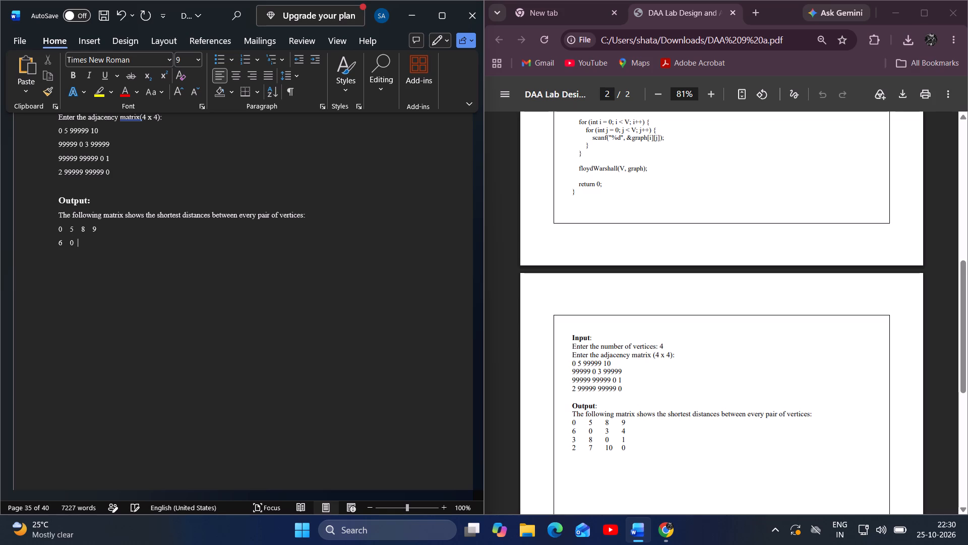
key("space")
key("space")
type("3")
key("space")
key("space")
key("space")
key("space")
key("4")
Add the third output matrix row, 3 8 0 1, on a new line, spacing the numbers to align with the rows above.
key("Return")
key("3")
key("space")
key("space")
key("space")
type("8")
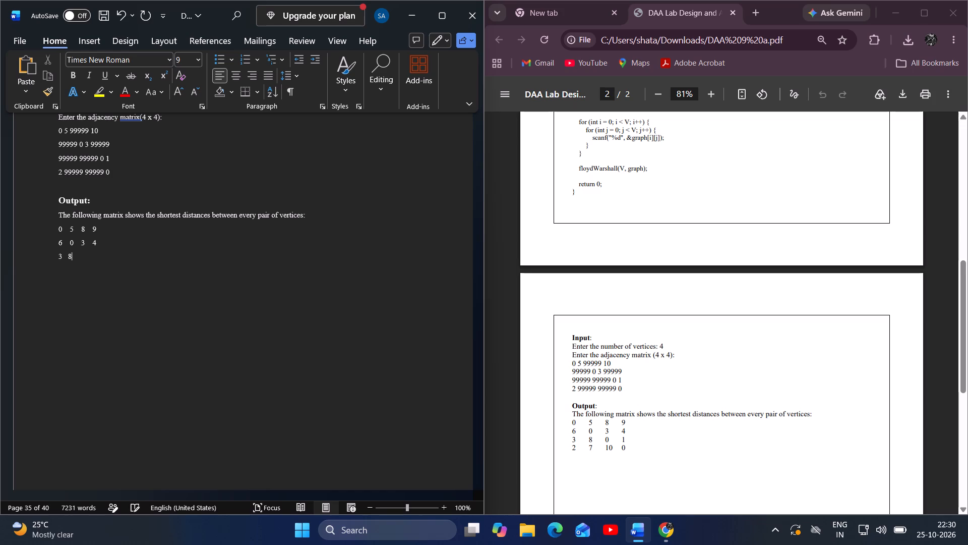
key("space")
key("space")
key("BackSpace")
key("BackSpace")
key("BackSpace")
key("space")
type("8")
key("space")
key("space")
key("space")
key("space")
type("0")
key("space")
key("space")
key("space")
key("space")
type("1")
key("space")
Add the fourth output matrix row, 2 7 10 0, on a new line, spacing the numbers to align with the columns above.
key("Return")
type("2 7")
key("BackSpace")
key("space")
type("7")
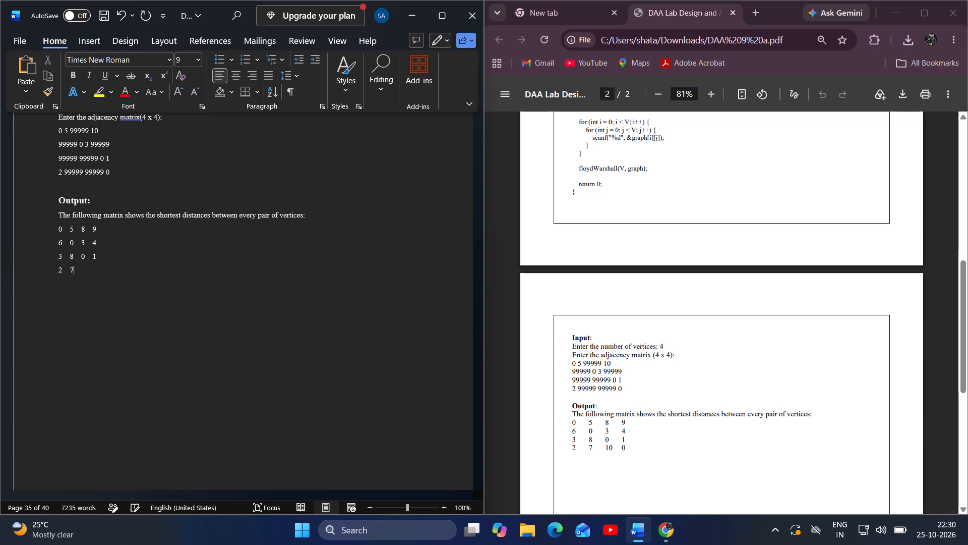
key("space")
key("space")
key("space")
key("space")
type("10")
key("space")
key("space")
key("space")
key("0")
left_click(163, 321)
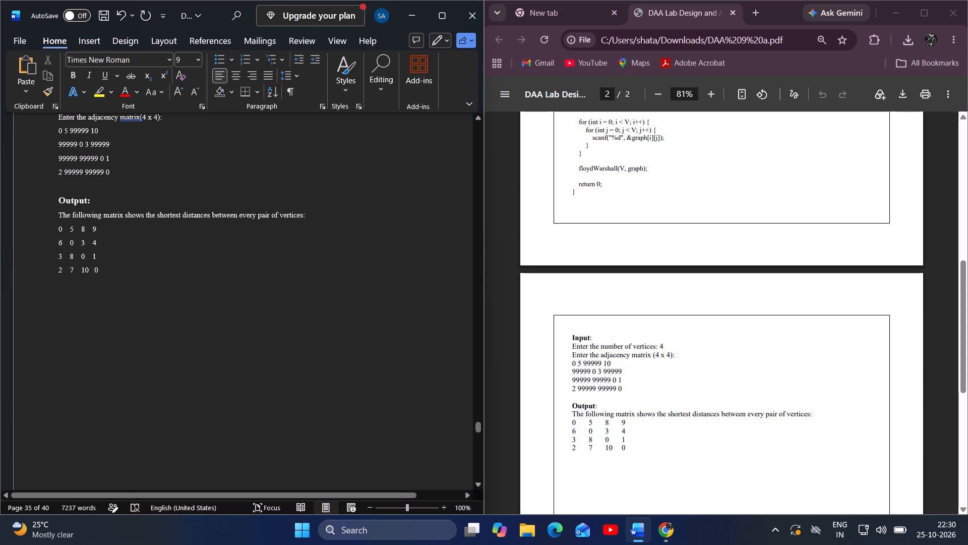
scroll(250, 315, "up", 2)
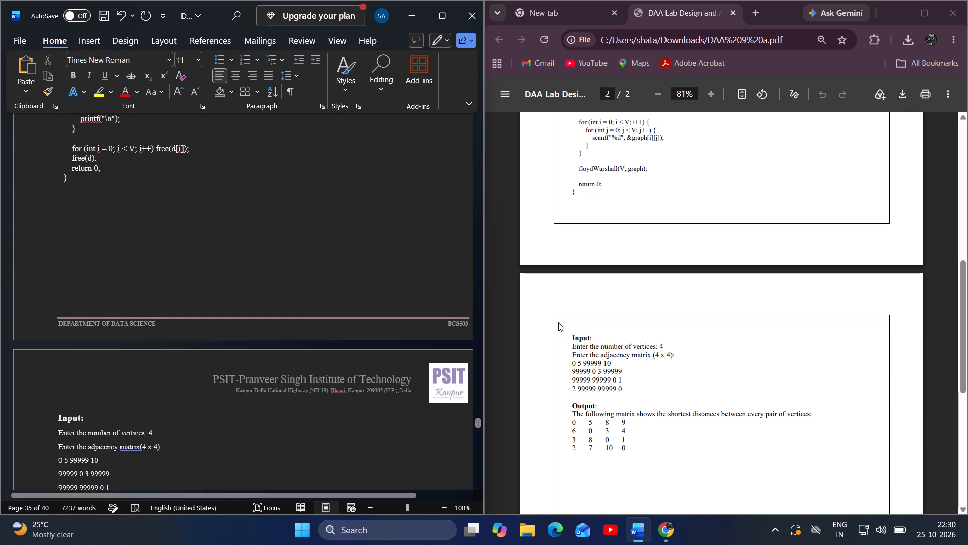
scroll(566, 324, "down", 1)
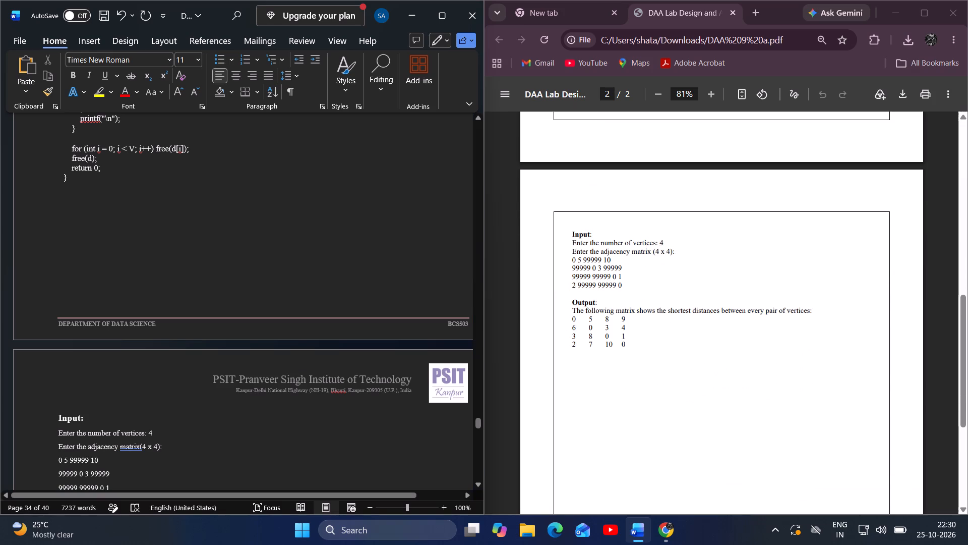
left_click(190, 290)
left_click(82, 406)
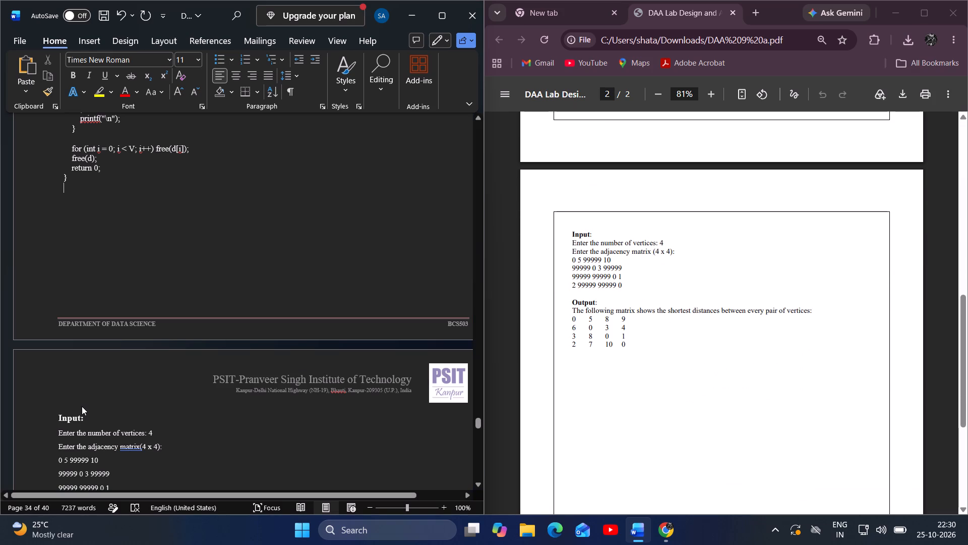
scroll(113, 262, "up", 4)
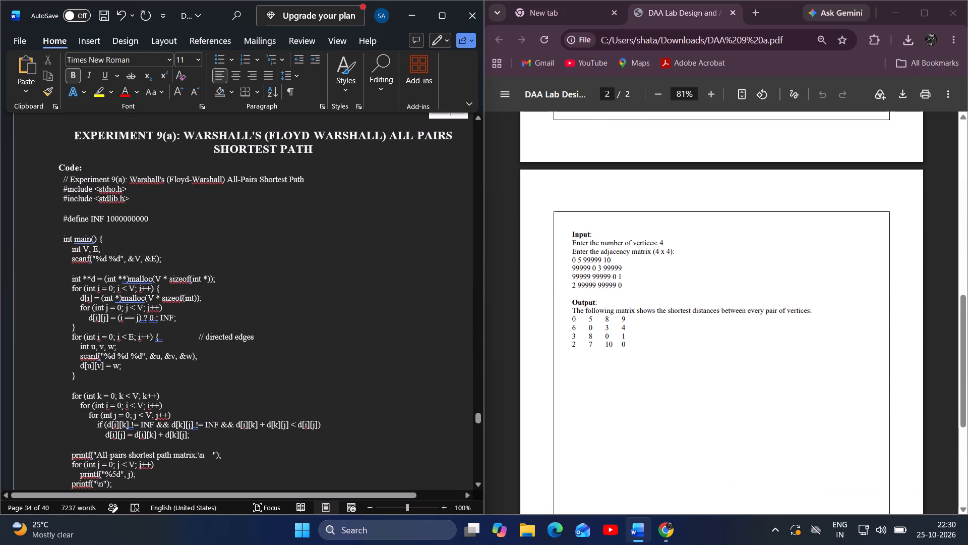
Review Experiment 9(a)'s code and the input/output page that follows it.
scroll(113, 262, "down", 1)
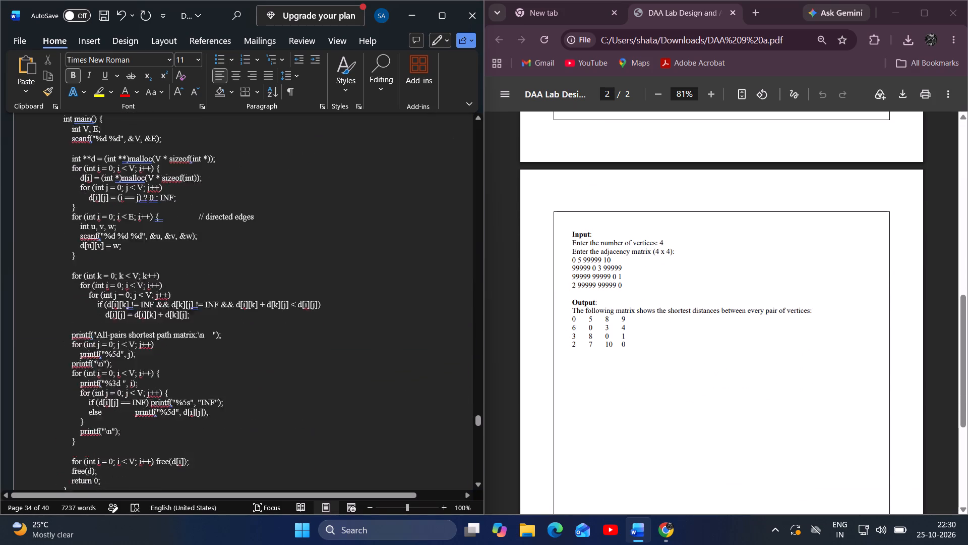
scroll(113, 262, "down", 8)
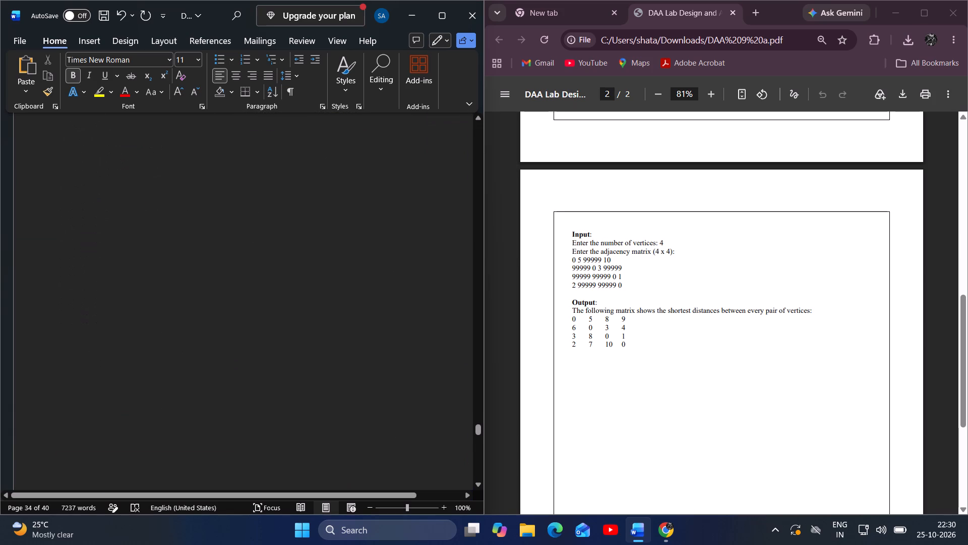
scroll(113, 262, "down", 3)
scroll(113, 262, "up", 5)
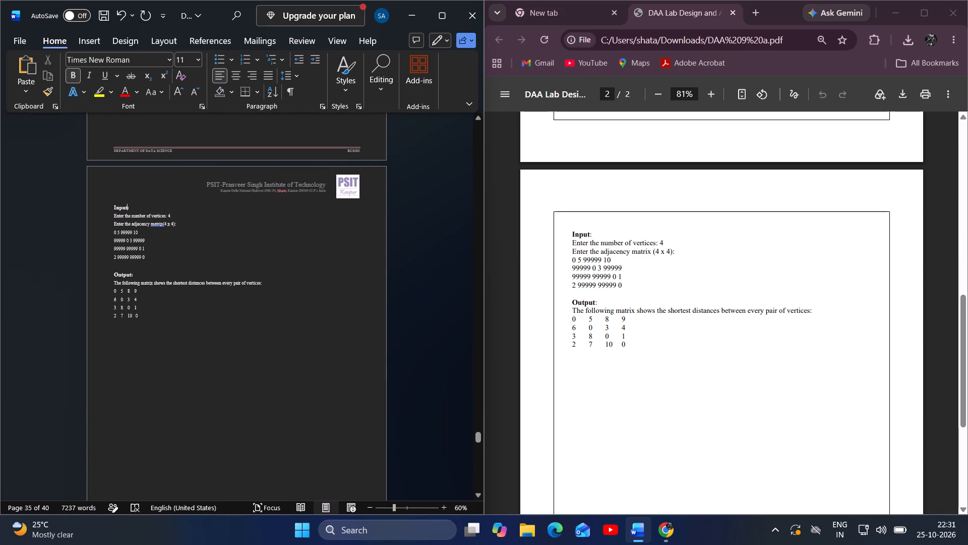
scroll(224, 344, "up", 2)
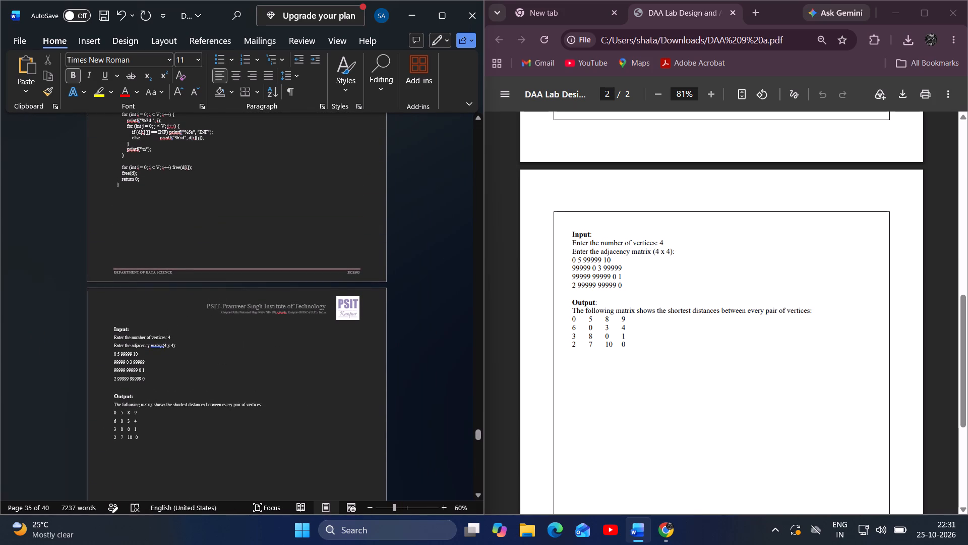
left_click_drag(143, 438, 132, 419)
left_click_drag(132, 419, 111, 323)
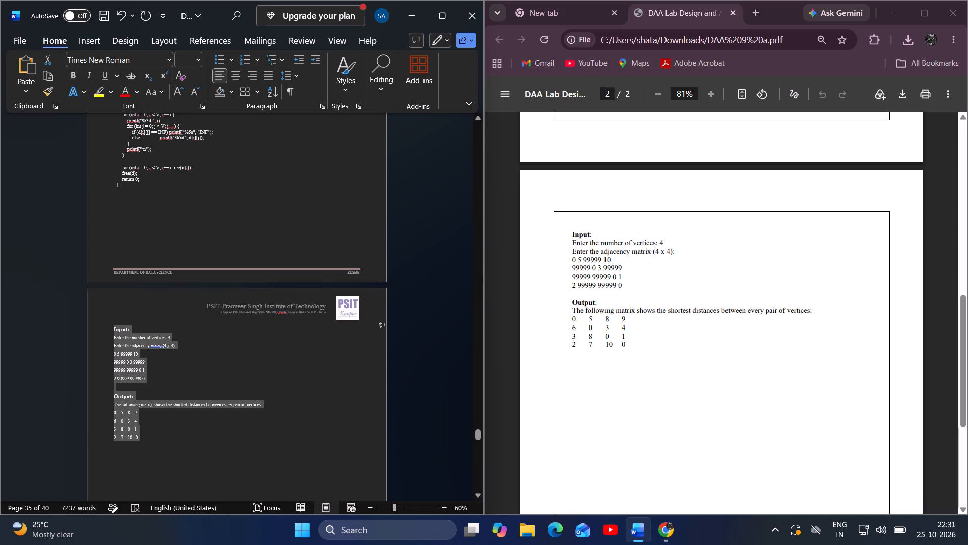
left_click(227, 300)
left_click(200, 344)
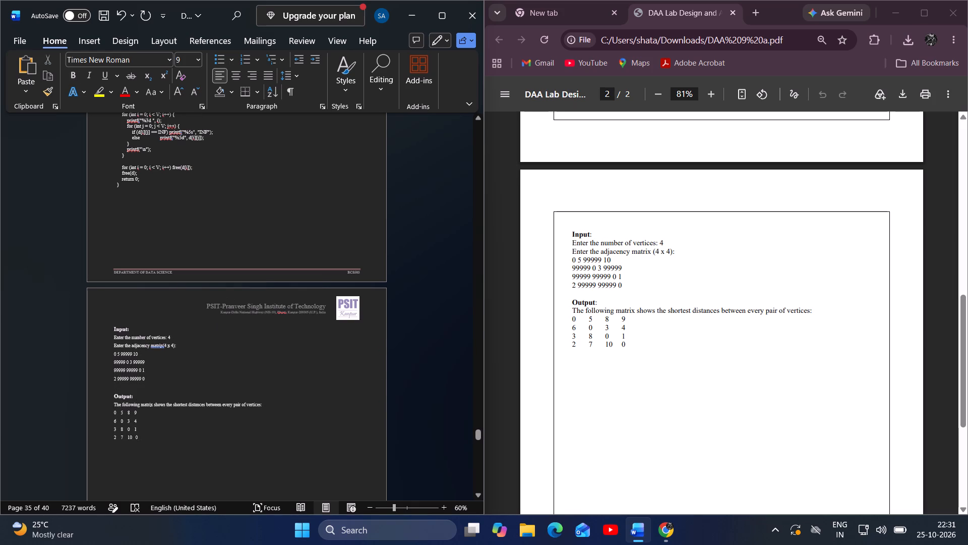
Increase the font size of the text lines under the Experiment 9(a) Input and Output headings to 10.
left_click_drag(149, 383, 114, 338)
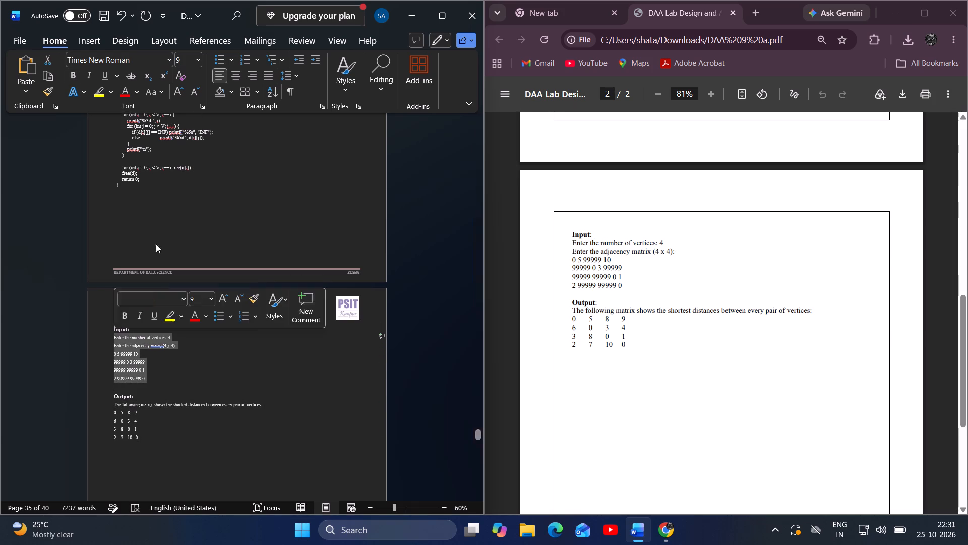
left_click(181, 88)
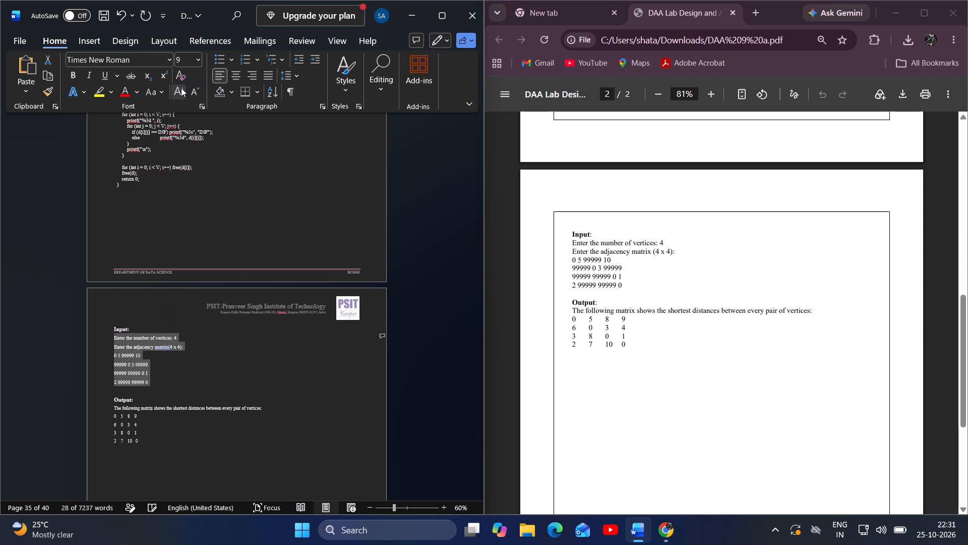
scroll(184, 258, "down", 1)
left_click_drag(145, 313, 119, 294)
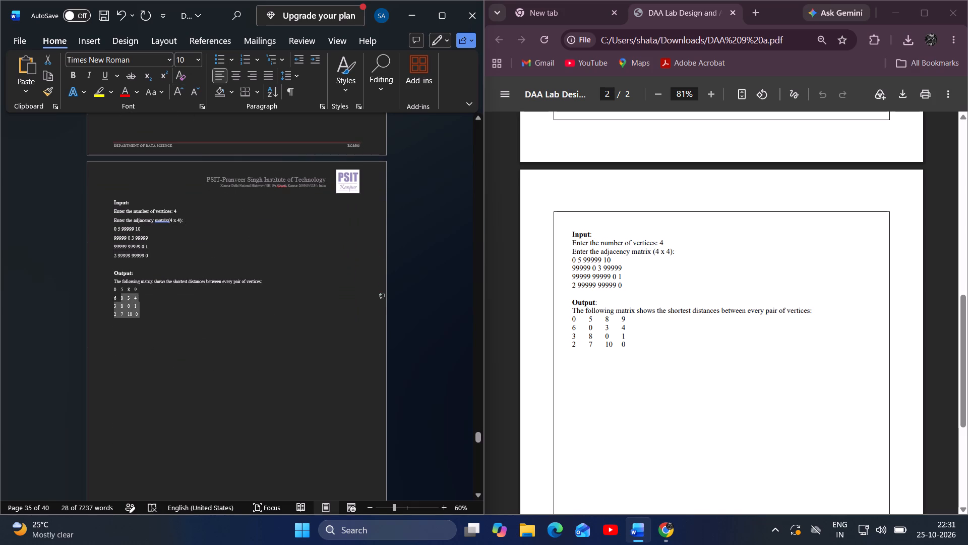
left_click_drag(119, 294, 112, 281)
left_click(180, 88)
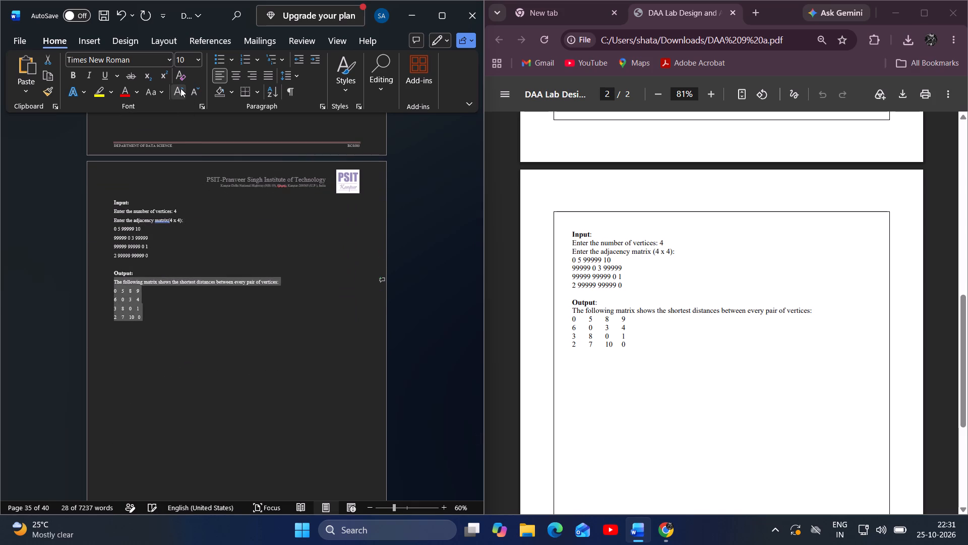
left_click(185, 345)
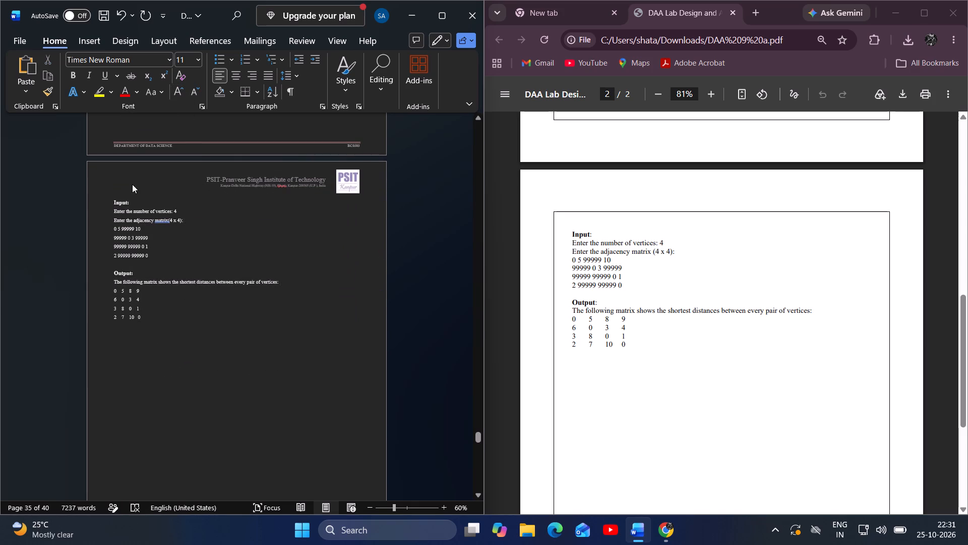
Increase the font size of the Experiment 9(a) Input and Output headings to 12.
left_click_drag(132, 197, 116, 199)
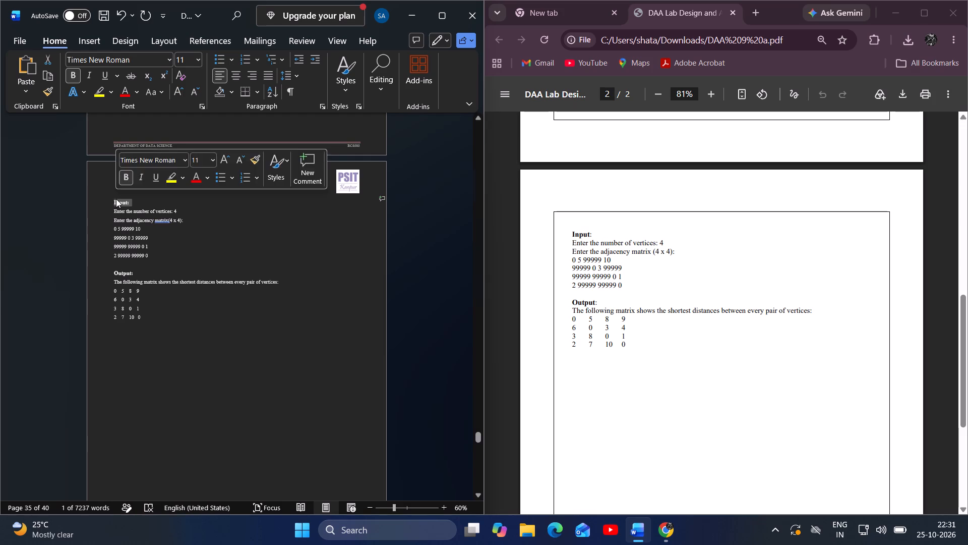
left_click(174, 92)
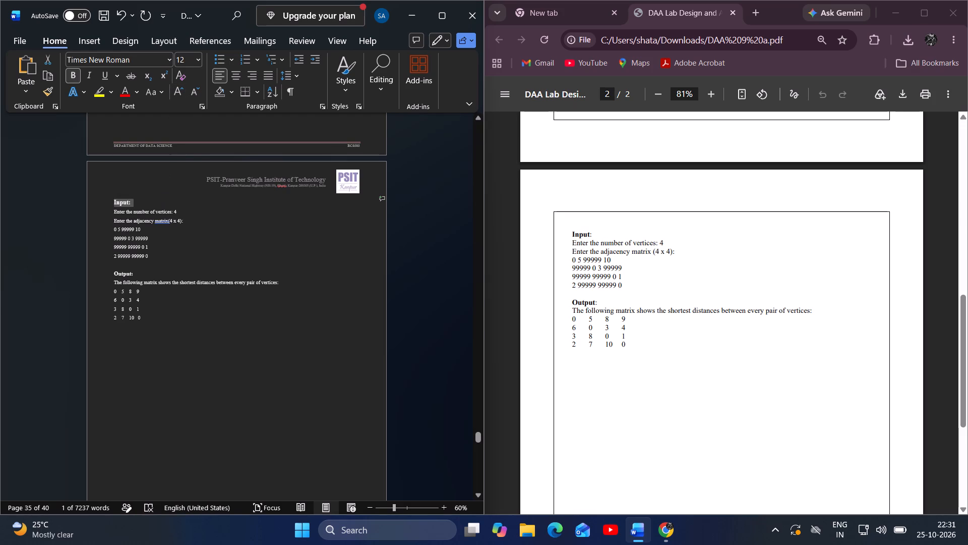
left_click_drag(137, 269, 117, 268)
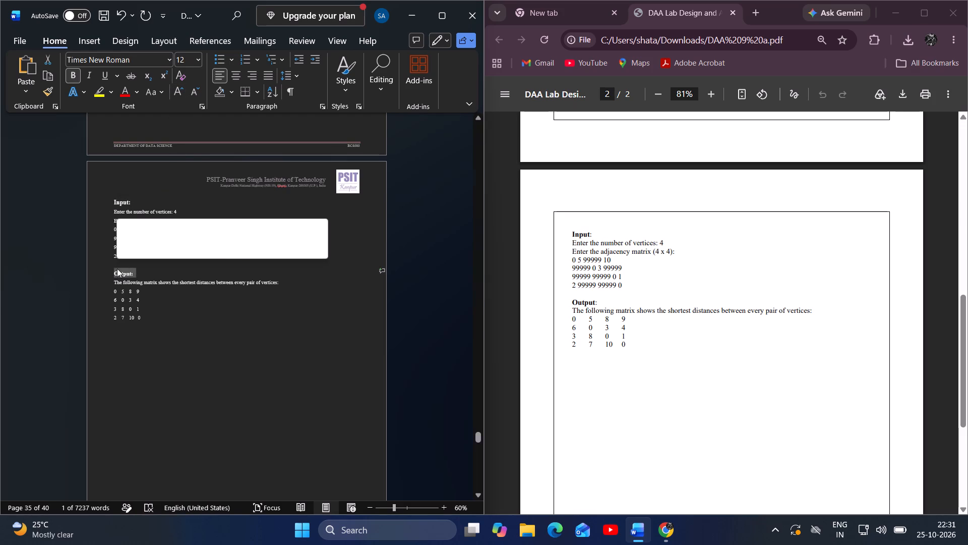
left_click(171, 90)
left_click(252, 289)
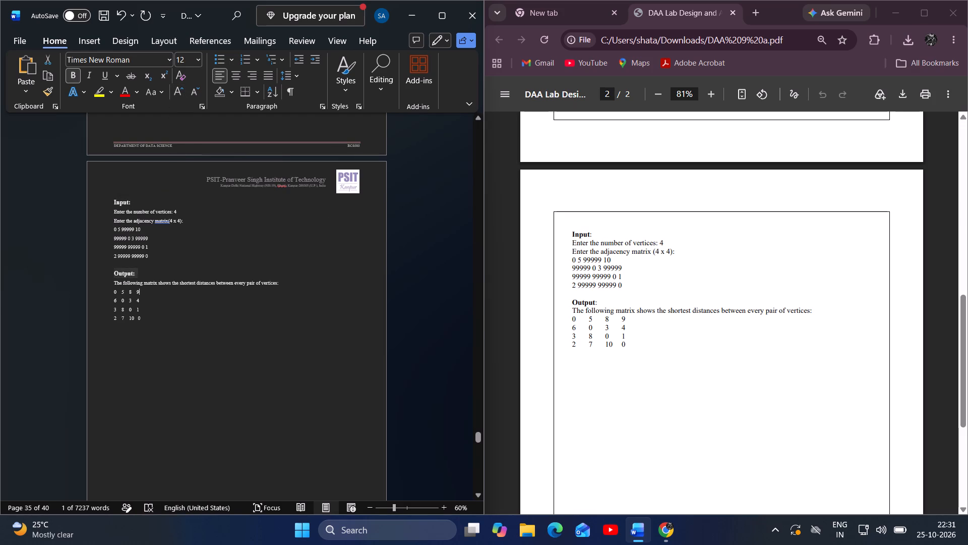
In Chrome, close DAA 9 a.pdf and open the DAA Lab Design PDF from the downloads.
scroll(252, 289, "down", 4)
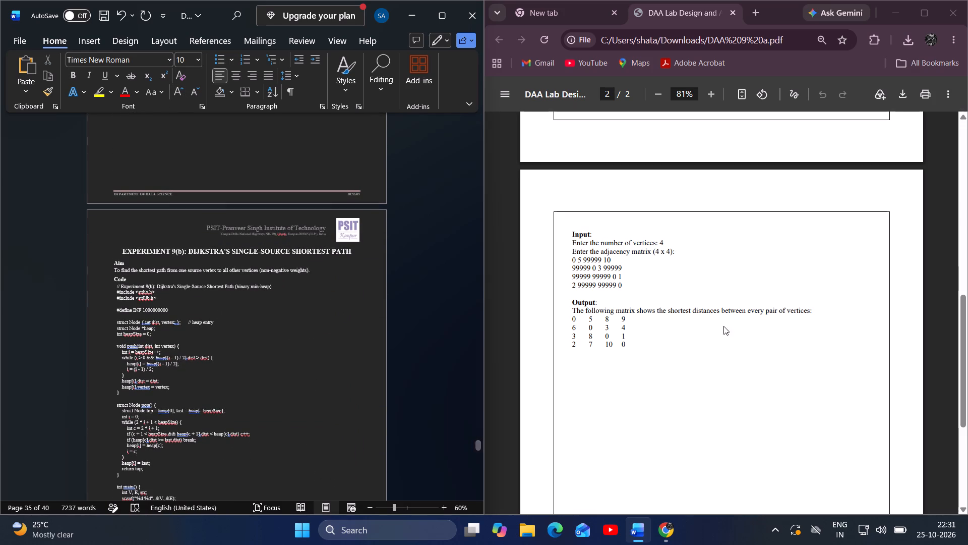
scroll(757, 328, "down", 14)
scroll(757, 328, "up", 13)
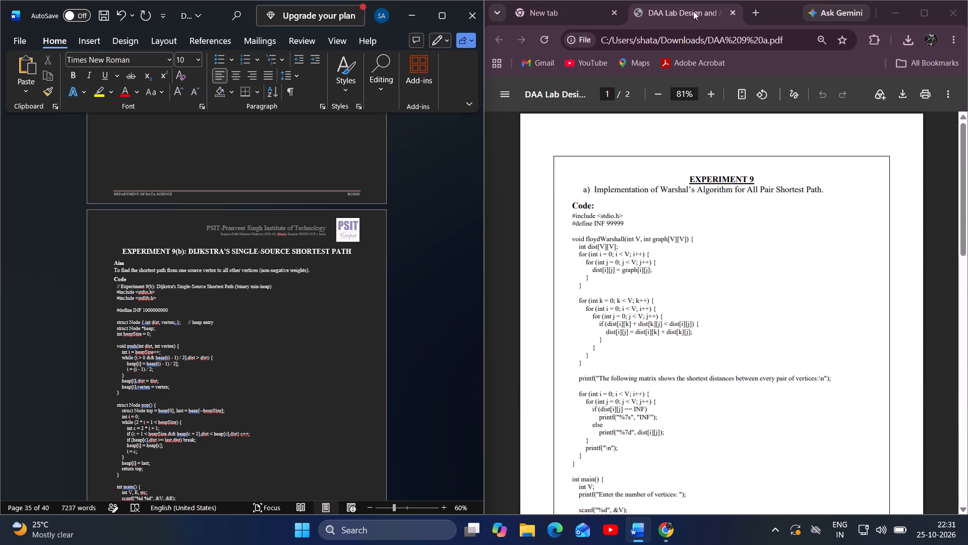
left_click(734, 13)
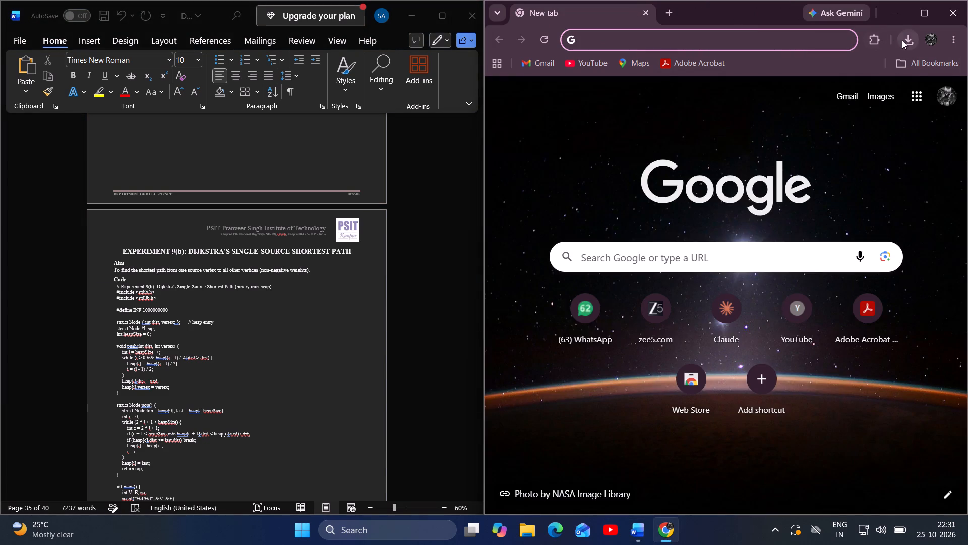
left_click(902, 40)
left_click(784, 158)
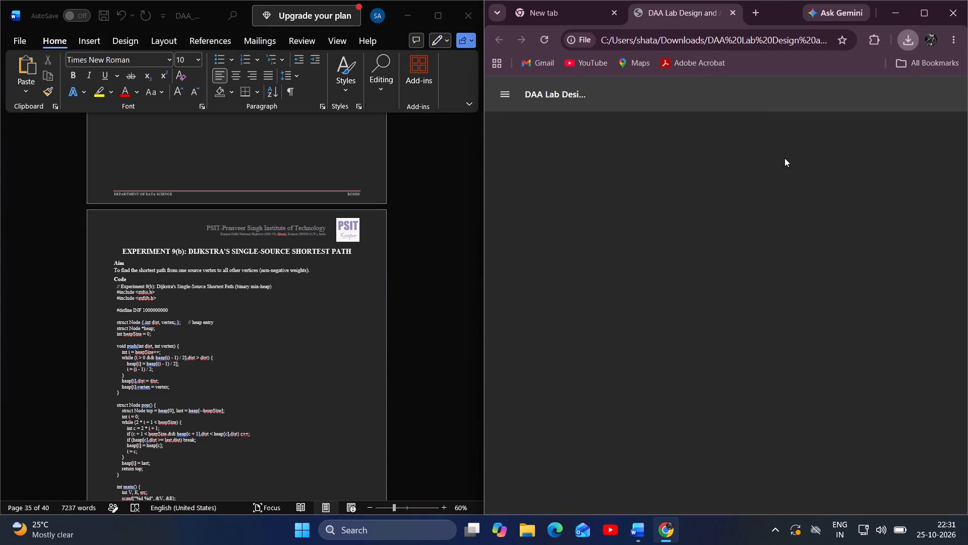
Delete the Aim heading and the sentence beneath it from Experiment 9(b), Dijkstra's single-source shortest path.
scroll(689, 265, "up", 3)
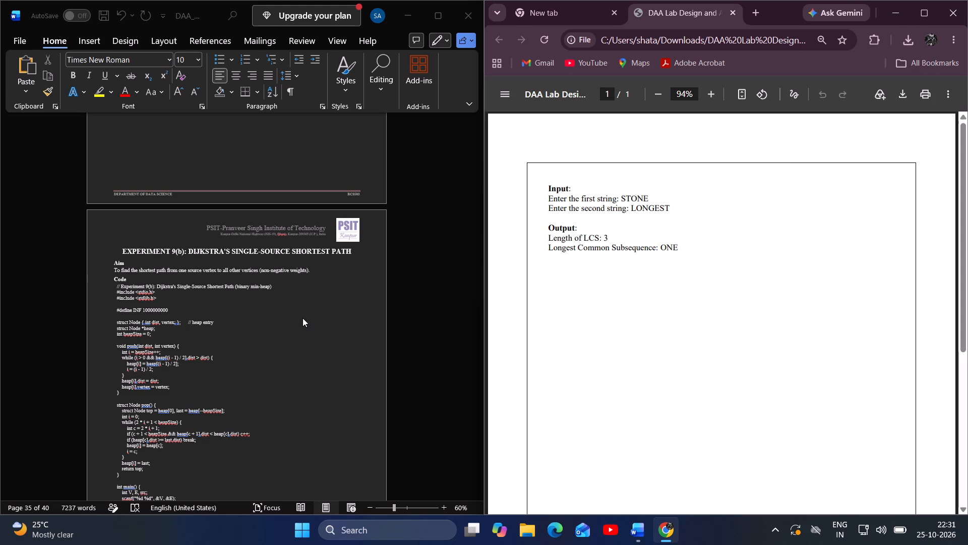
scroll(302, 318, "up", 4, "ctrl")
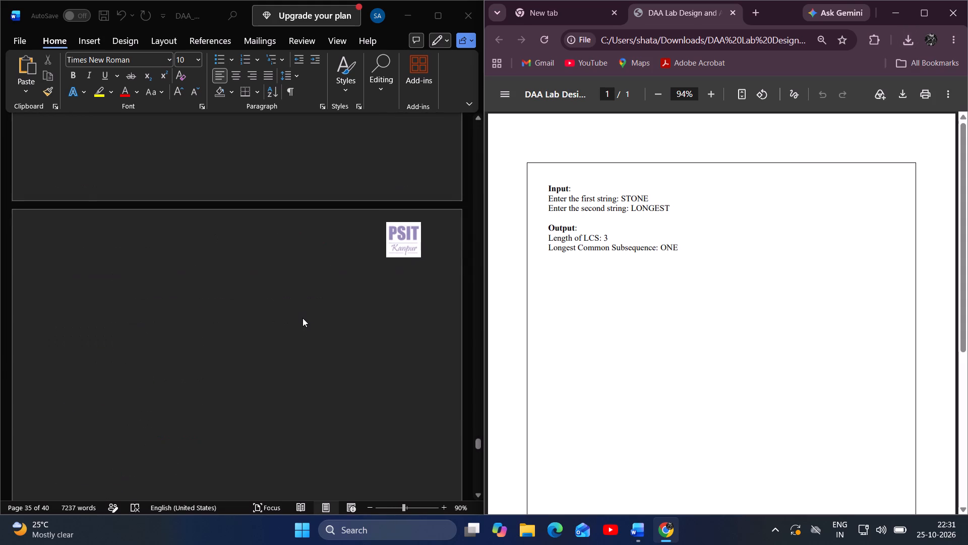
scroll(302, 318, "down", 1)
scroll(300, 320, "up", 1)
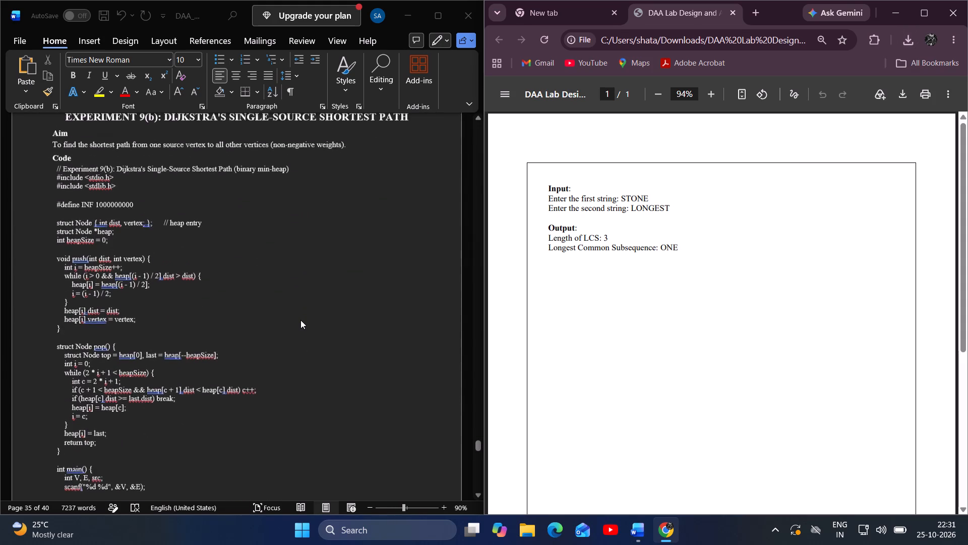
scroll(300, 320, "up", 1)
left_click(349, 215)
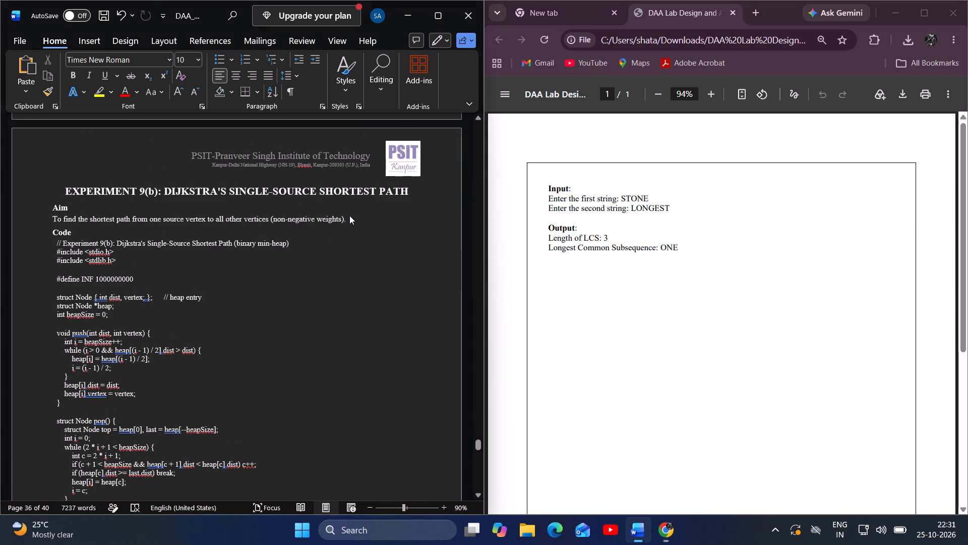
left_click(346, 217)
left_click_drag(346, 217, 184, 208)
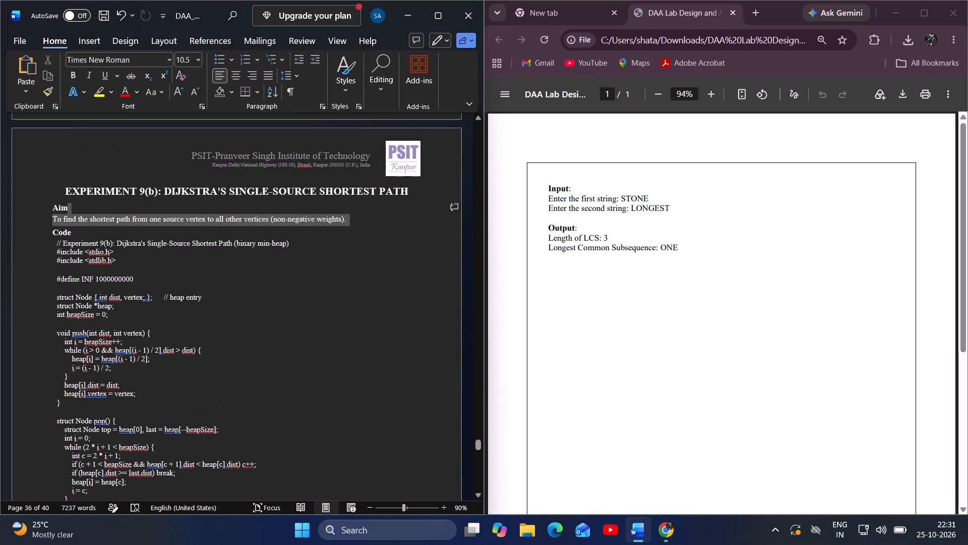
left_click_drag(184, 208, 38, 203)
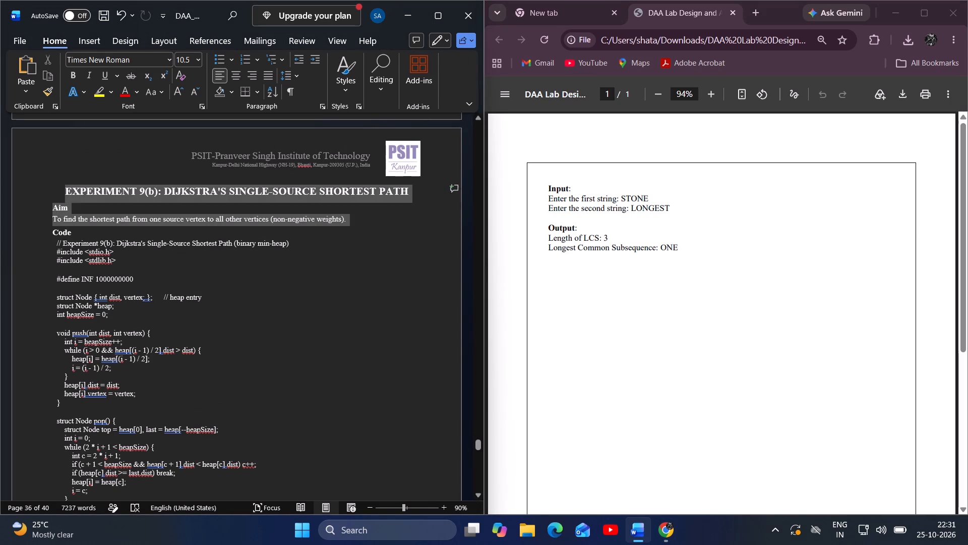
left_click_drag(38, 203, 54, 210)
key("BackSpace")
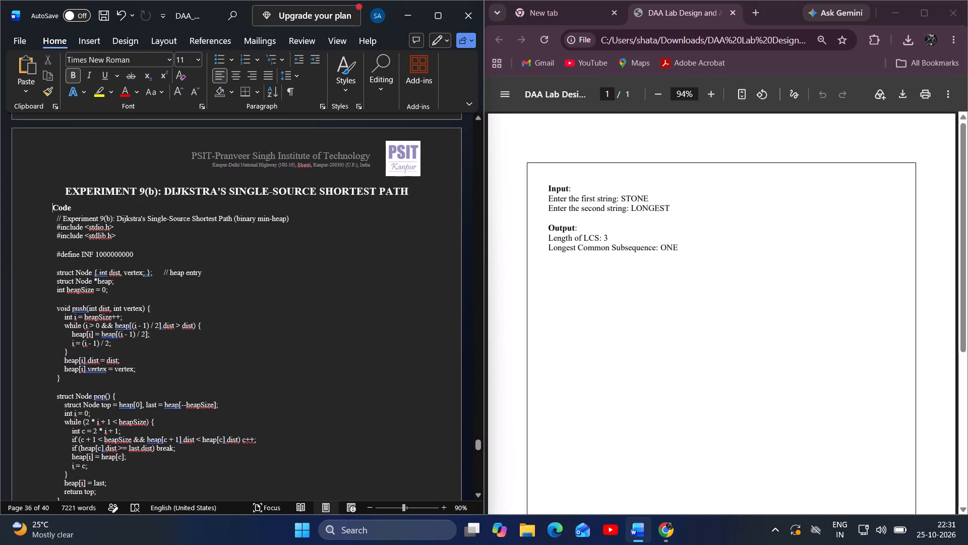
Add a colon after the Code heading of Experiment 9(b).
left_click(82, 211)
key("shift+colon")
key("Return")
key("BackSpace")
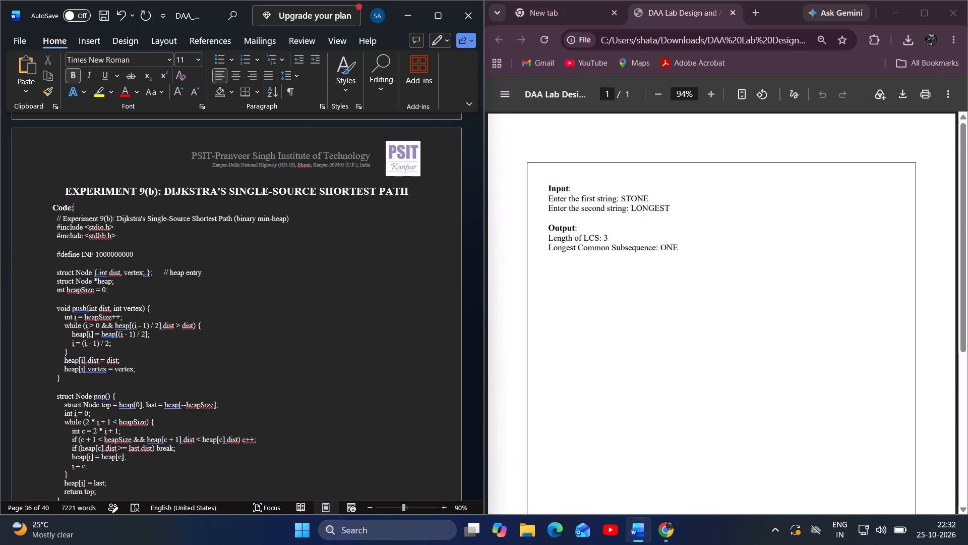
Examine the rest of Experiment 9(b)'s code and its Output table, then look back at Experiment 9(a)'s input/output page.
scroll(133, 297, "down", 6)
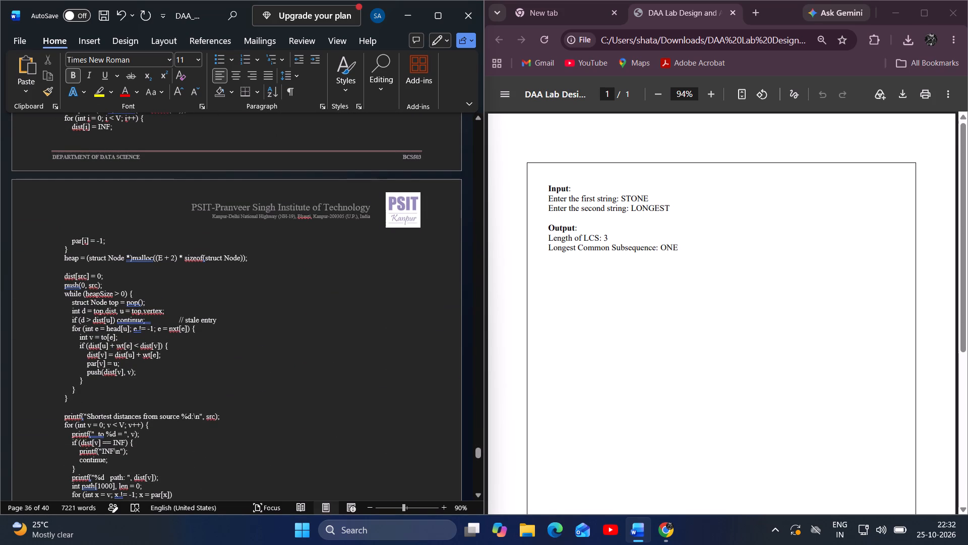
scroll(133, 297, "down", 3)
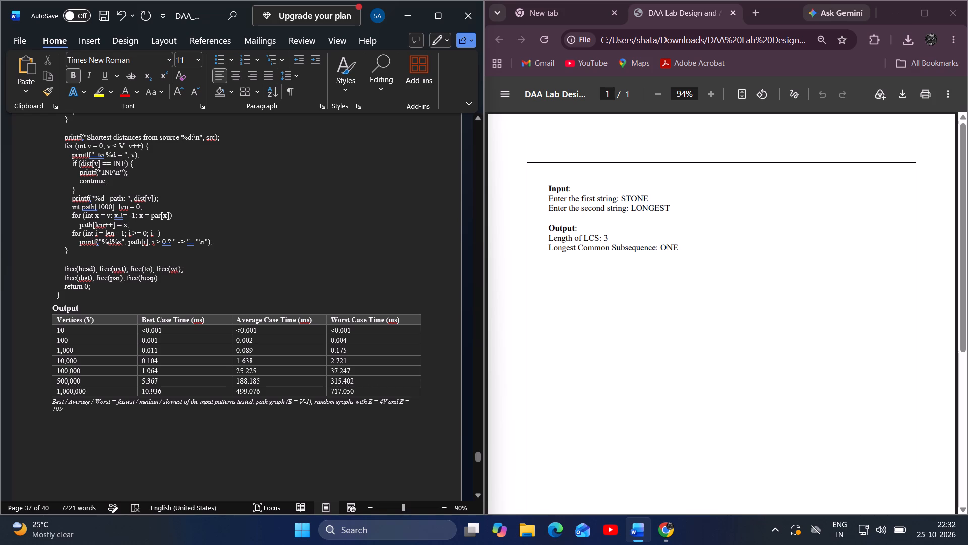
scroll(39, 283, "up", 1)
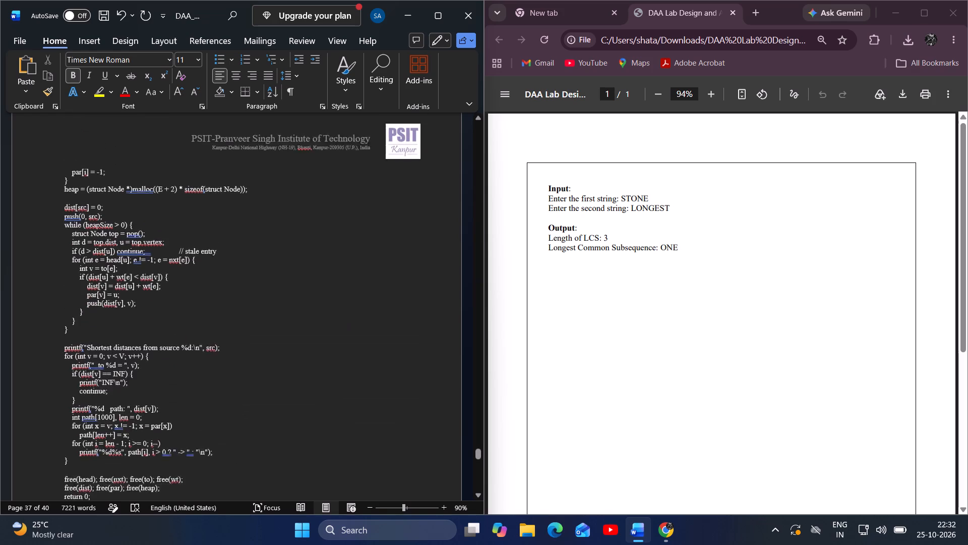
scroll(39, 283, "up", 2)
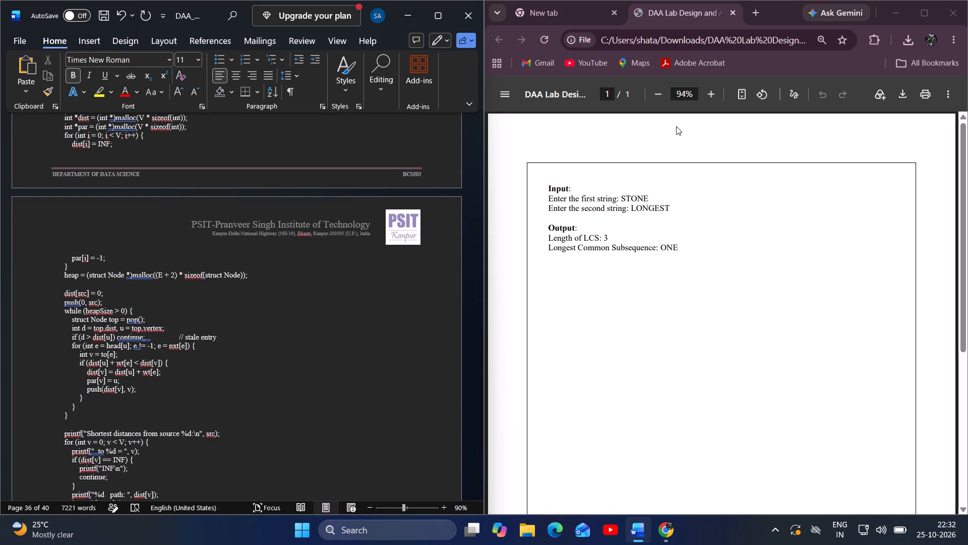
scroll(333, 269, "up", 2)
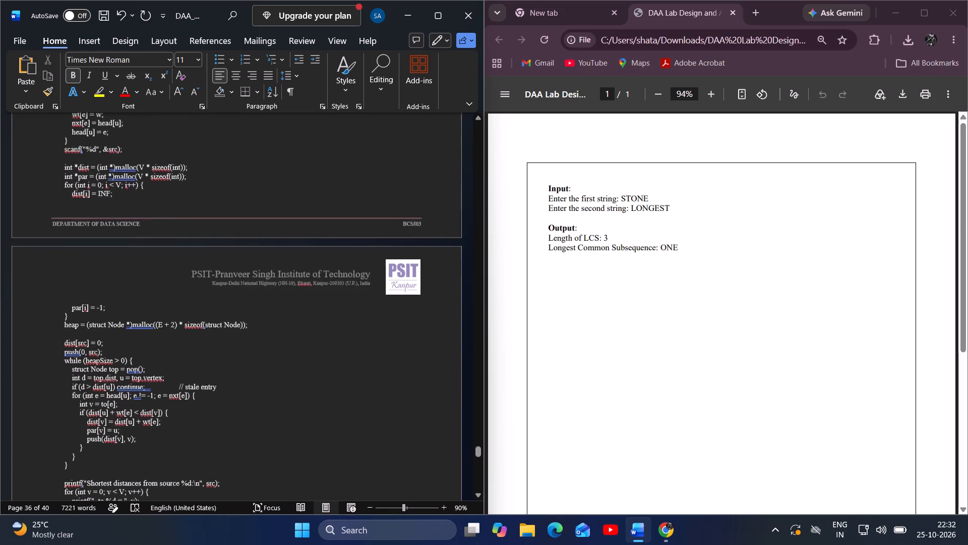
scroll(333, 269, "up", 11)
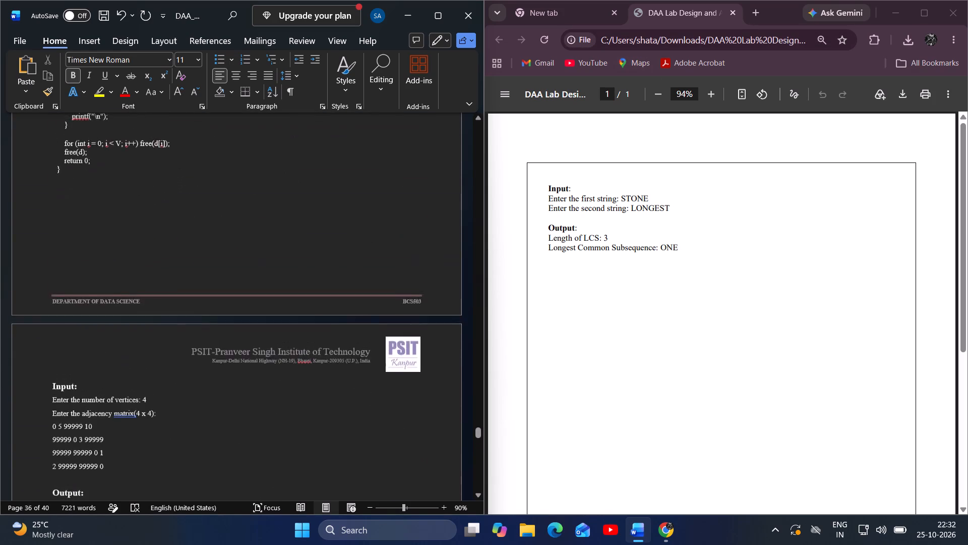
Delete the Aim heading and the sentence beneath it from Experiment 7(b), Longest Common Subsequence.
scroll(333, 269, "up", 8)
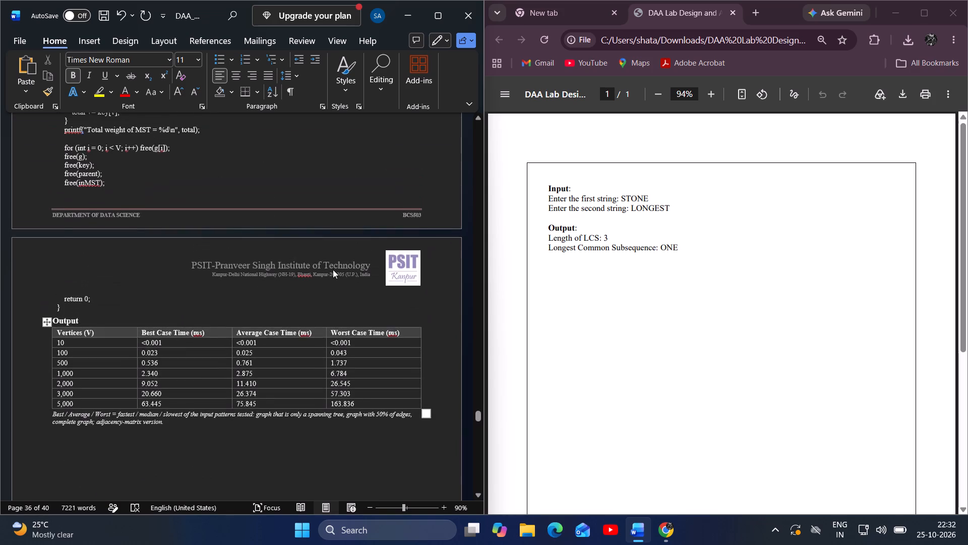
scroll(333, 269, "up", 4)
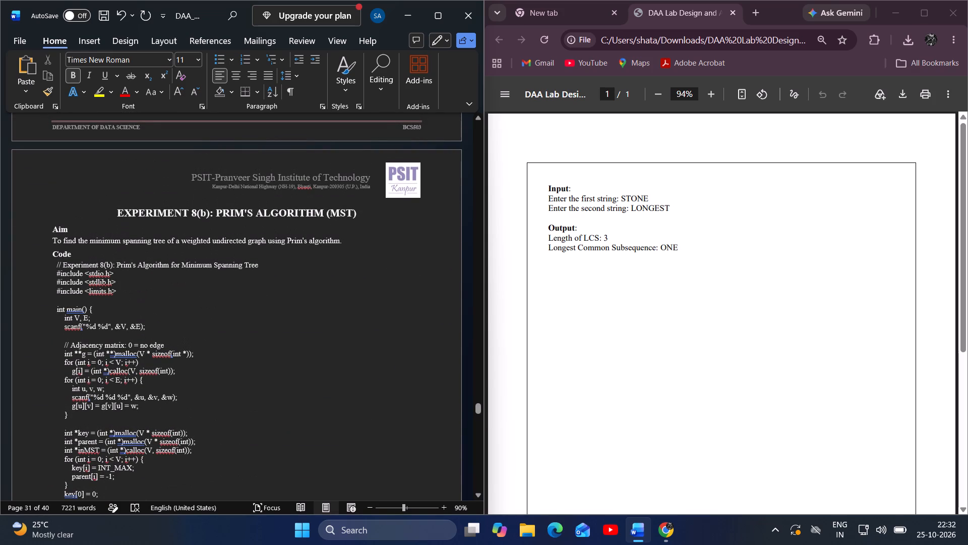
scroll(333, 269, "up", 4)
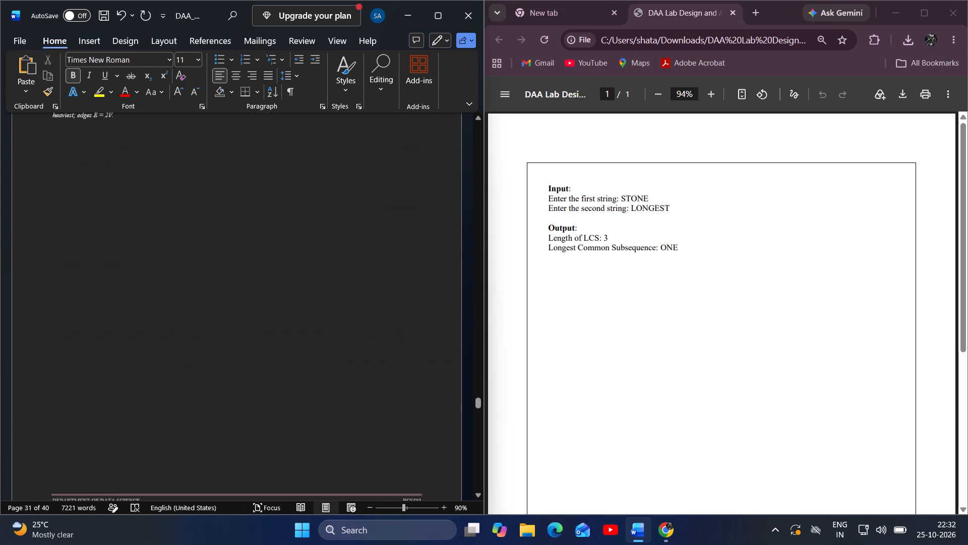
scroll(333, 269, "up", 7)
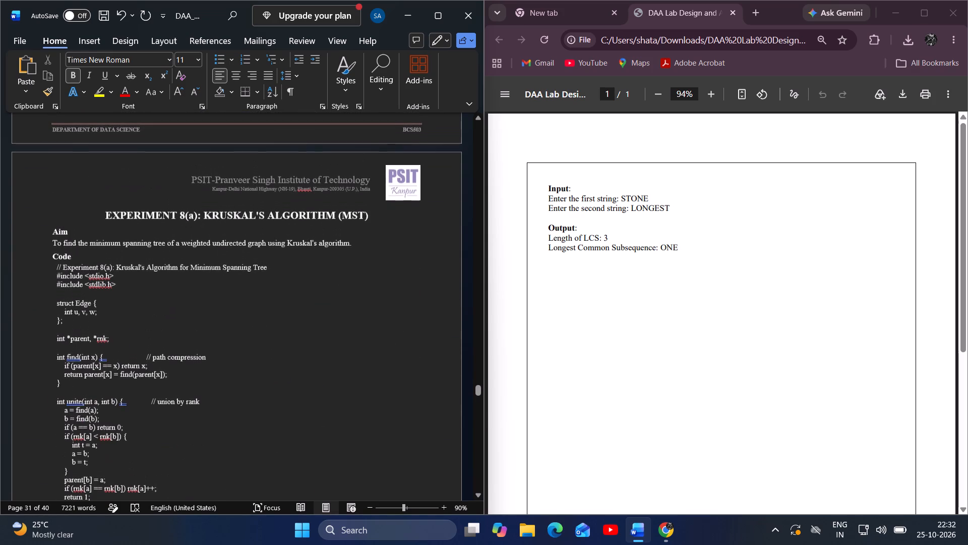
scroll(272, 247, "up", 8)
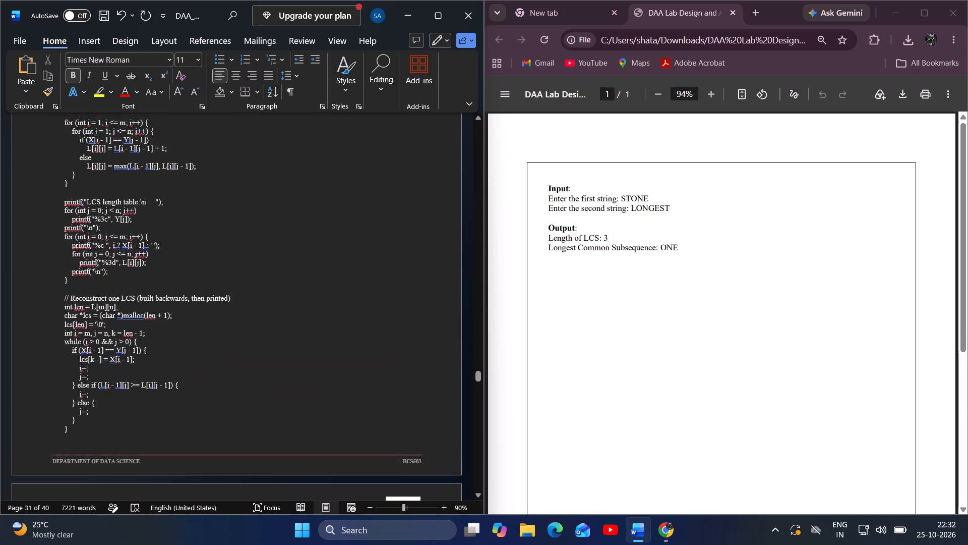
scroll(272, 247, "up", 3)
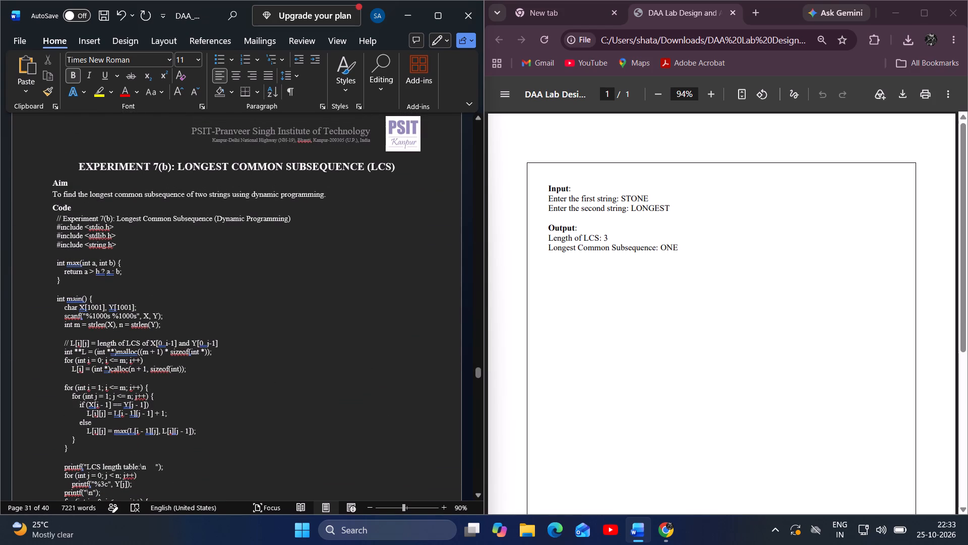
left_click_drag(325, 193, 286, 193)
left_click_drag(286, 193, 59, 184)
key("BackSpace")
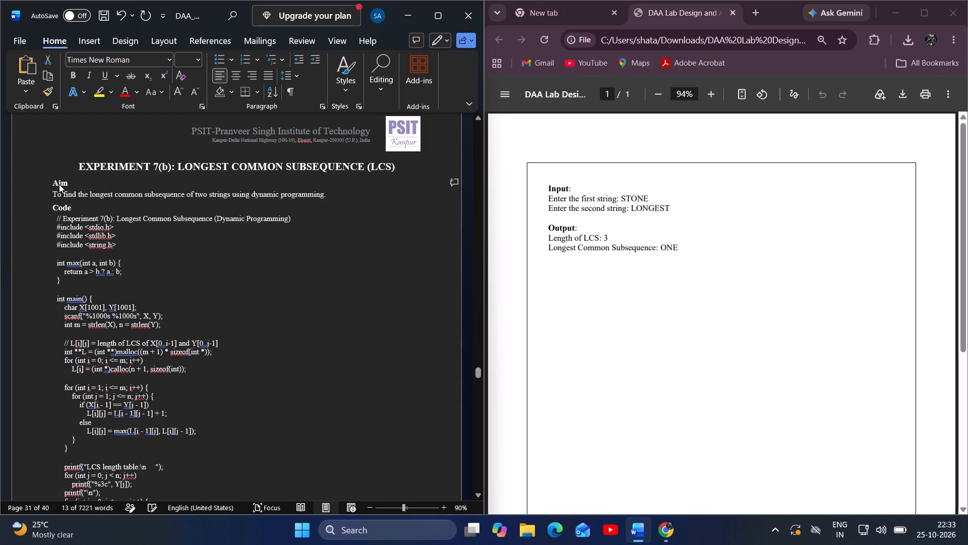
Add a colon after the Code heading of Experiment 7(b).
left_click(85, 182)
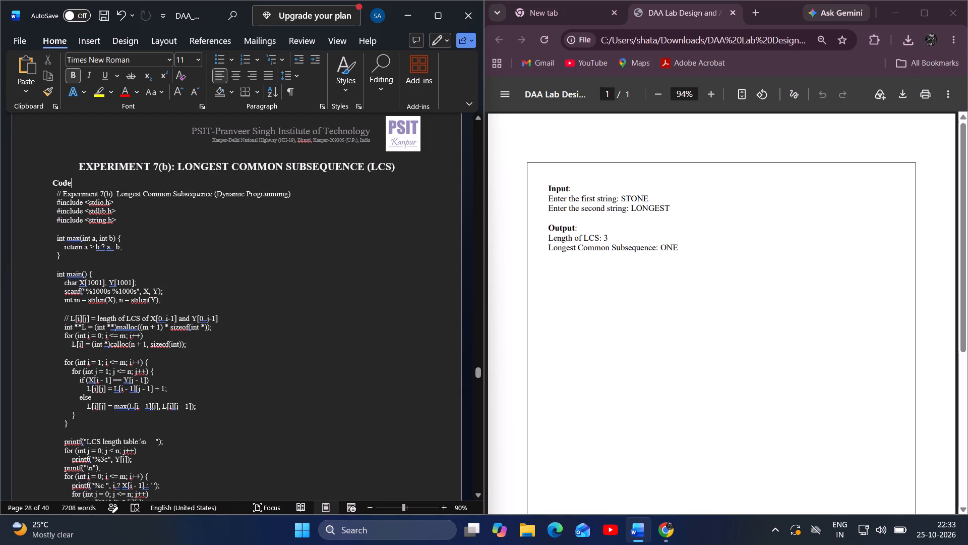
key("shift+colon")
Replace the Table heading after Experiment 7(b)'s code with separate "Input:" and "Output:" headings, followed by a blank line.
scroll(154, 289, "down", 5)
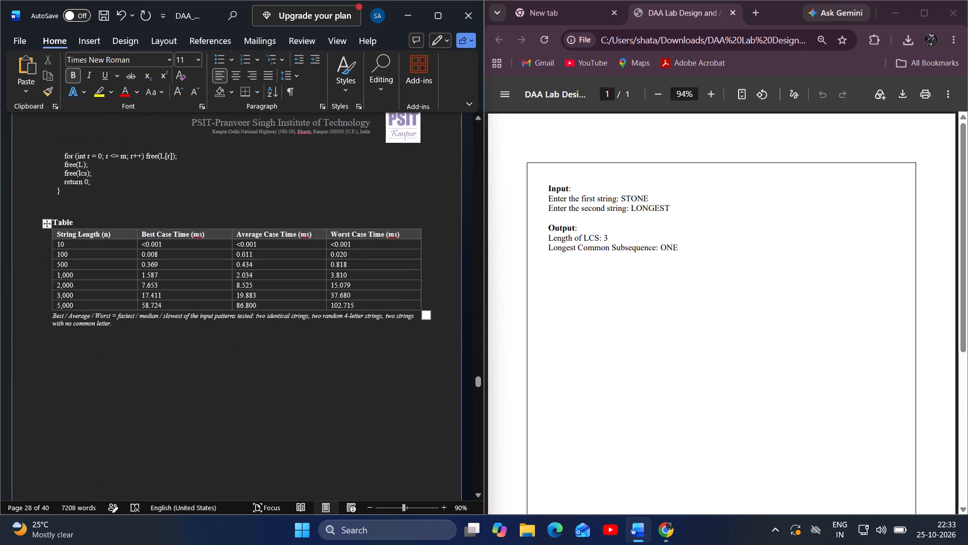
left_click_drag(78, 221, 72, 221)
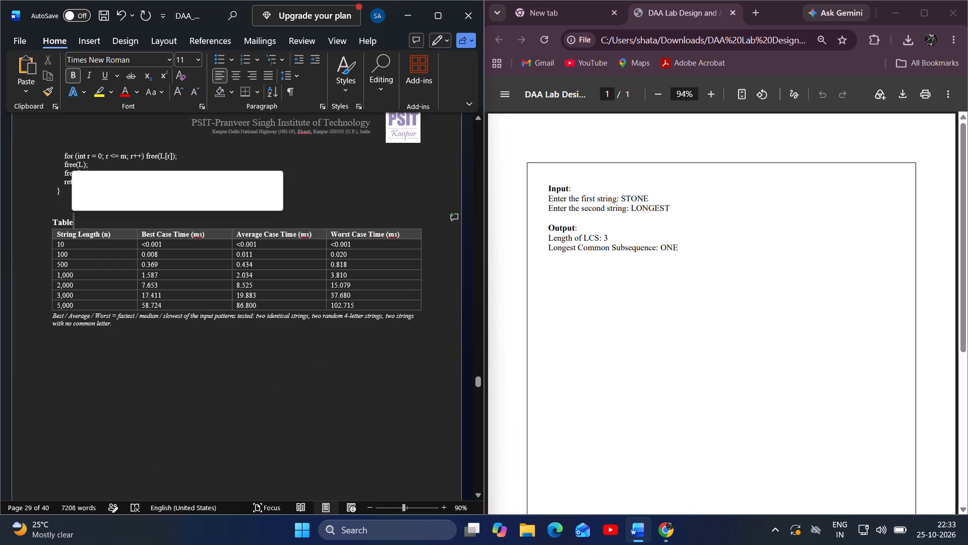
key("BackSpace")
key("BackSpace")
key("BackSpace")
key("BackSpace")
key("BackSpace")
key("BackSpace")
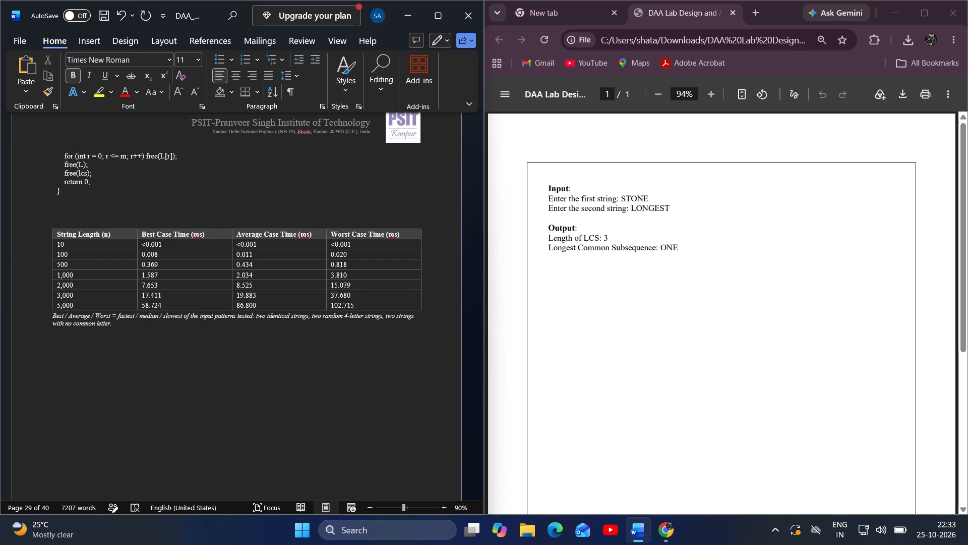
type("Ou")
key("BackSpace")
key("BackSpace")
type("Input")
key("shift+colon")
key("Return")
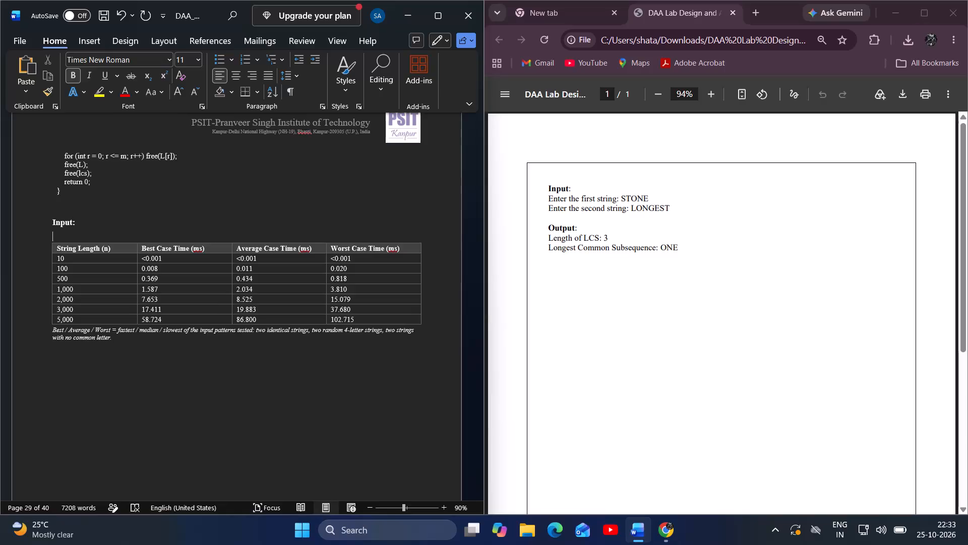
type("Output")
key("shift+colon")
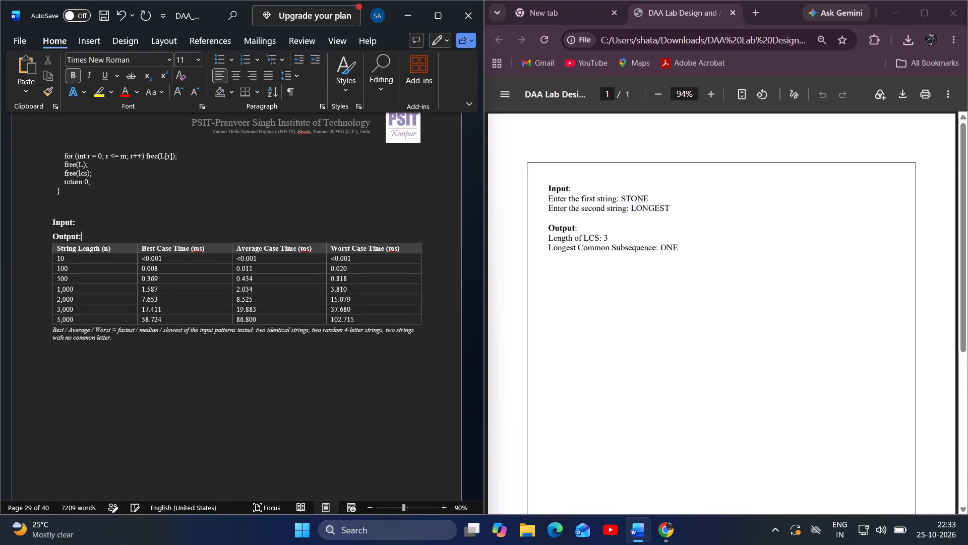
key("Return")
Delete the string-length timing table, including its header row, and the italic note beneath it from Experiment 7(b).
left_click(110, 352)
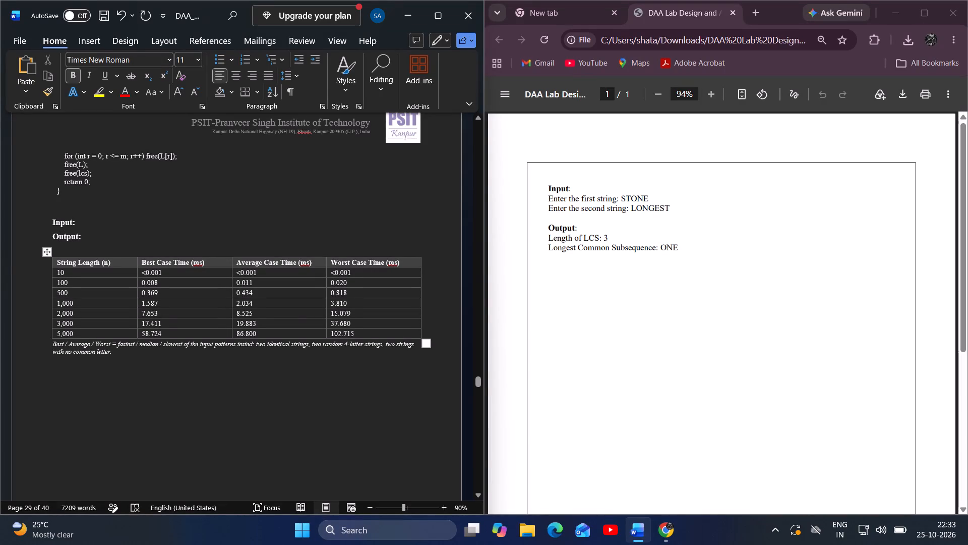
left_click_drag(117, 352, 45, 271)
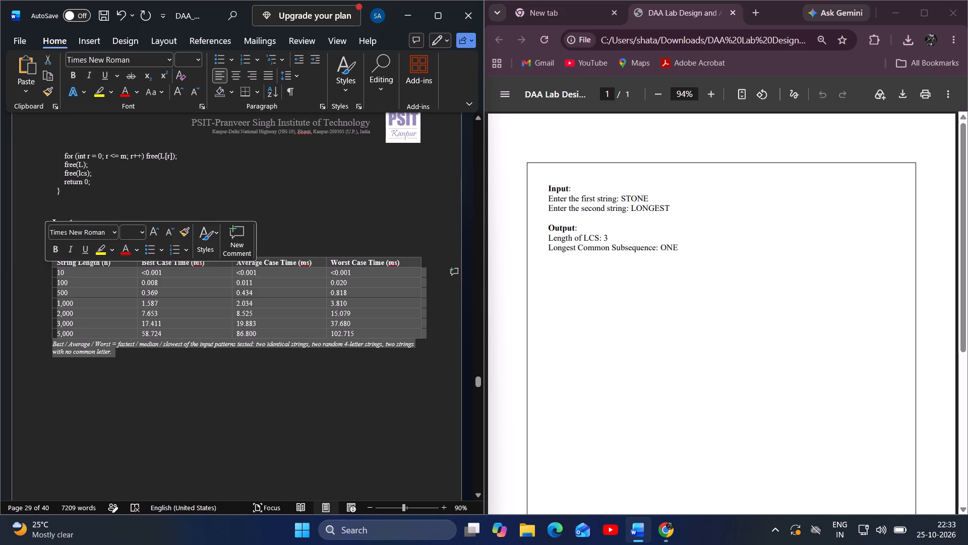
key("BackSpace")
scroll(45, 271, "up", 3)
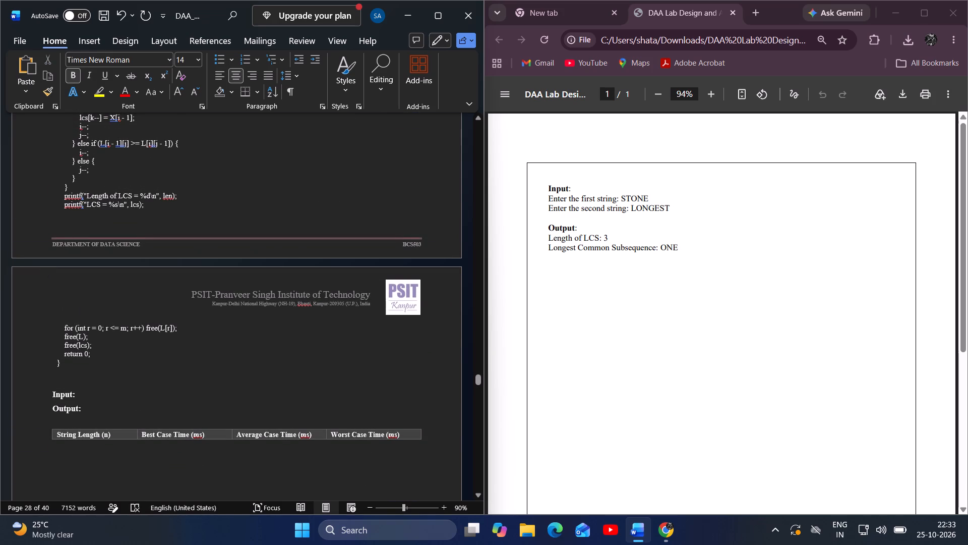
left_click_drag(404, 438, 398, 436)
scroll(371, 468, "up", 3)
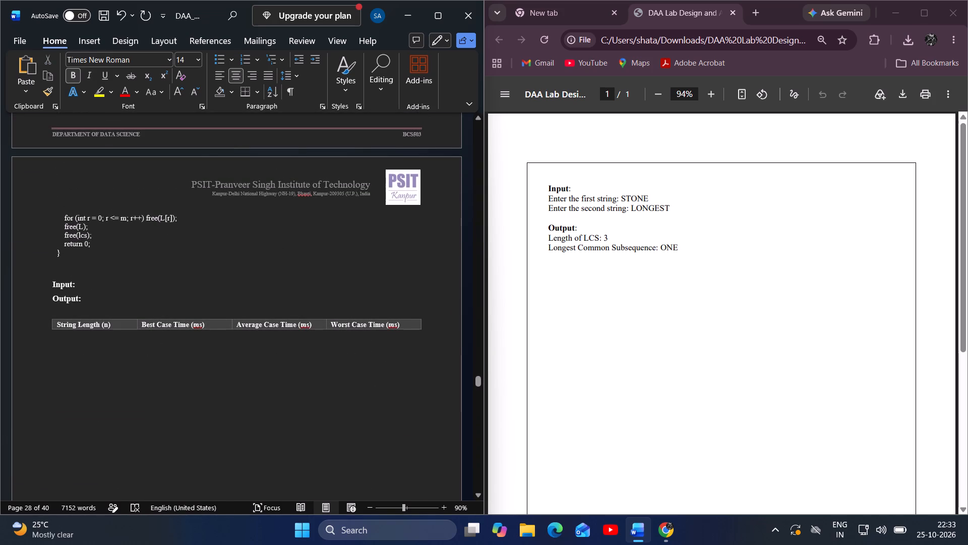
left_click_drag(403, 321, 77, 323)
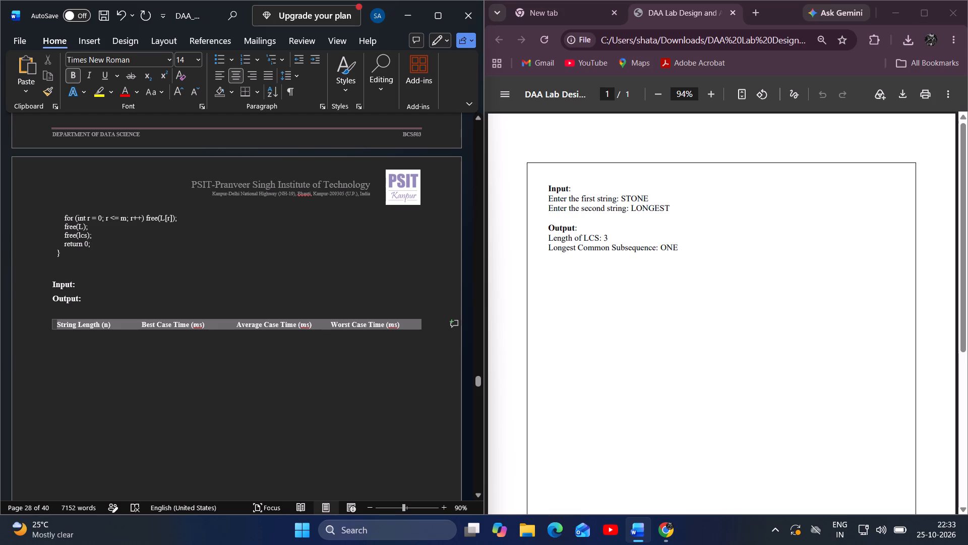
left_click_drag(77, 323, 76, 323)
key("BackSpace")
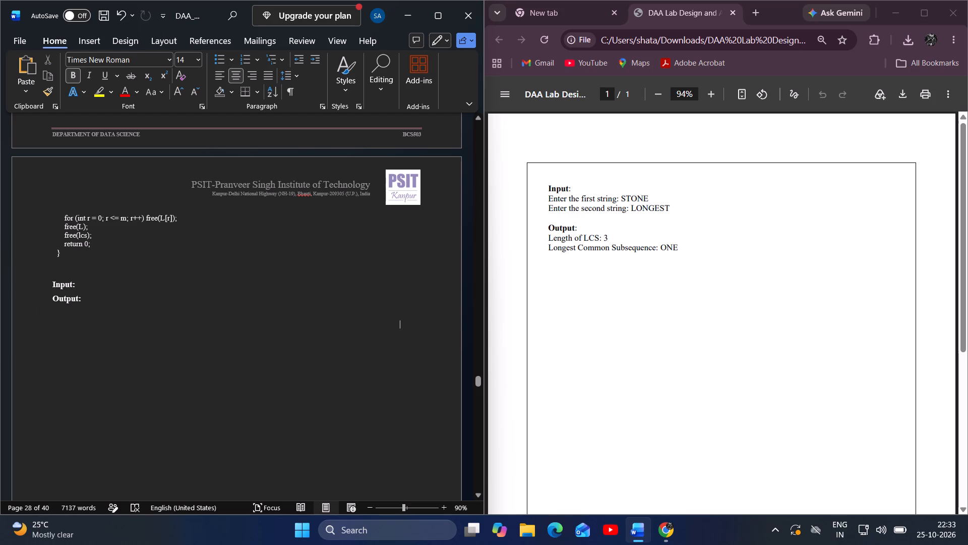
Under Experiment 7(b)'s Input heading, add the non-bold, 10-point line "Enter the first string: STONE".
left_click(82, 283)
key("Return")
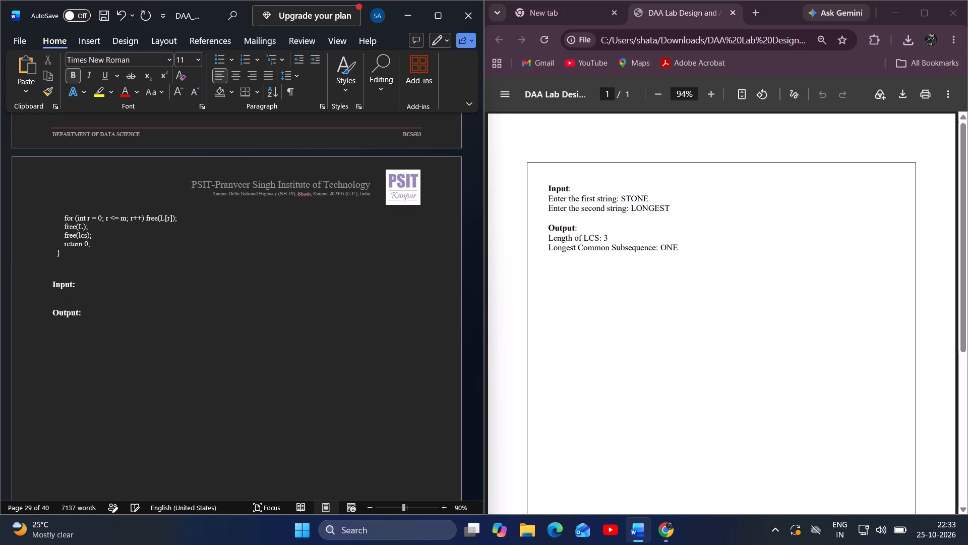
left_click(69, 76)
left_click(187, 94)
type("enter")
key("space")
type("the first")
key("space")
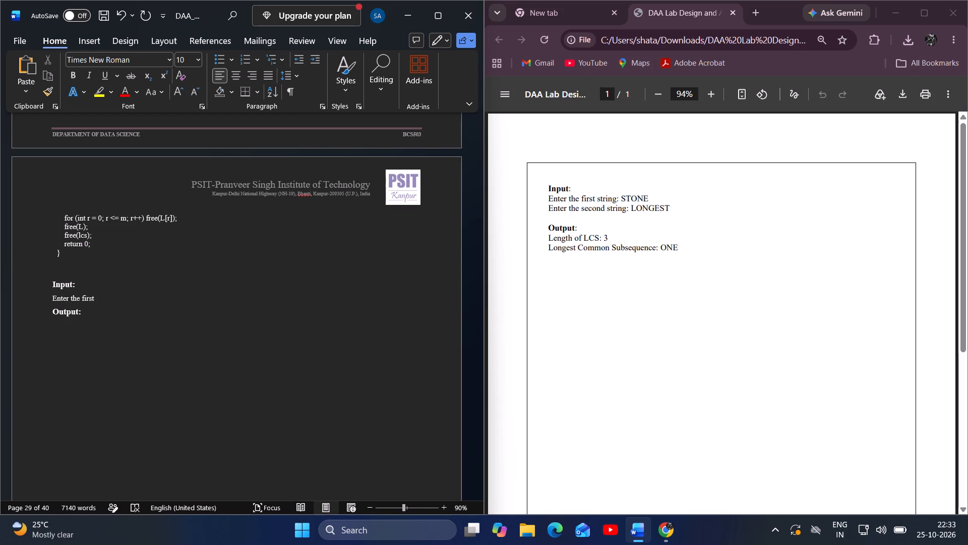
type("string")
type(":")
key("space")
type("St")
key("BackSpace")
type("TONE")
key("Return")
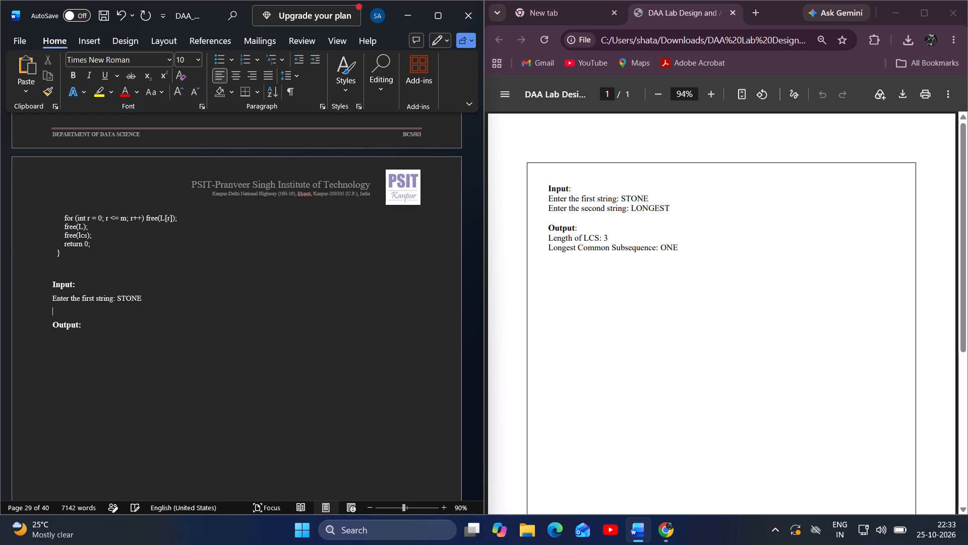
Add the line "Enter the second string: LONGEST" beneath the first-string line in Experiment 7(b).
type("enter")
key("space")
type("the second")
key("space")
type("string")
key("shift+colon")
key("Return")
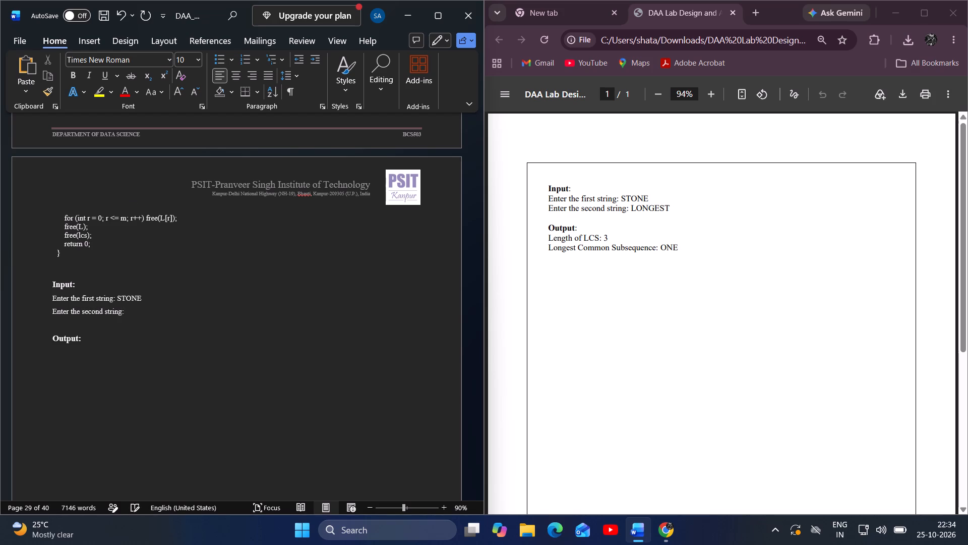
key("BackSpace")
key("space")
type("Lo")
key("BackSpace")
type("ONGEST")
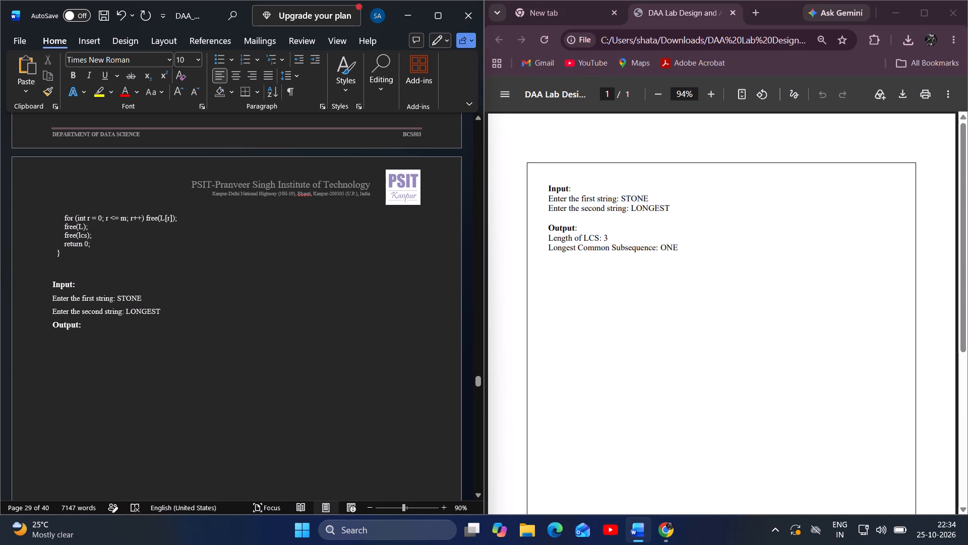
Insert a blank line between the second-string line and the Output heading in Experiment 7(b).
key("Return")
Under Experiment 7(b)'s Output heading, add the non-bold, 10-point line "Length of LCS: 3", followed by a new line.
left_click(132, 343)
key("Return")
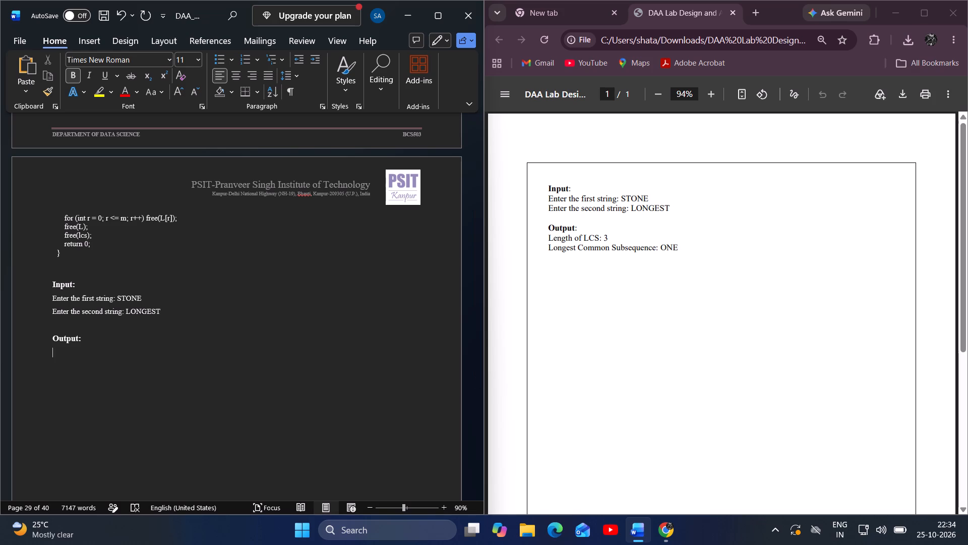
type("length")
key("space")
type("odf")
key("BackSpace")
key("BackSpace")
type("f")
key("space")
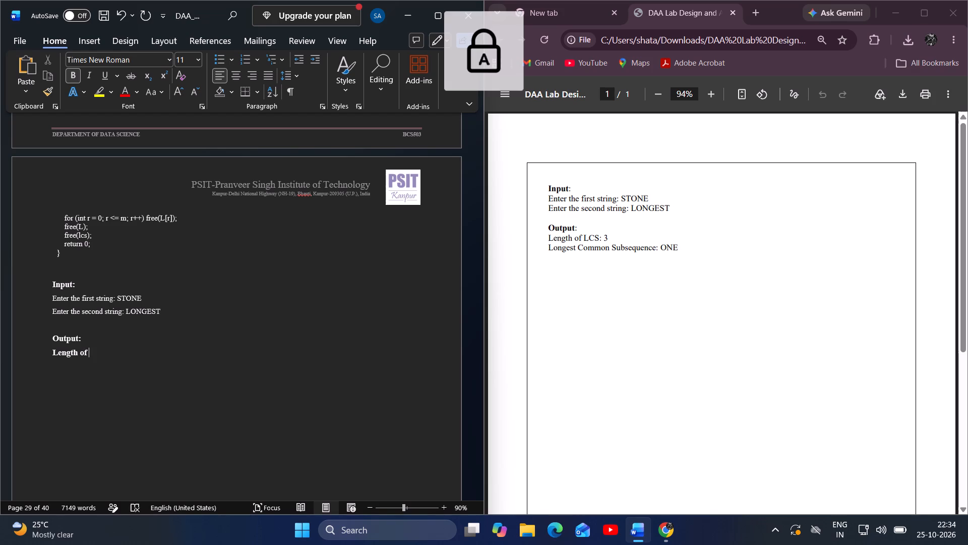
type("LCS")
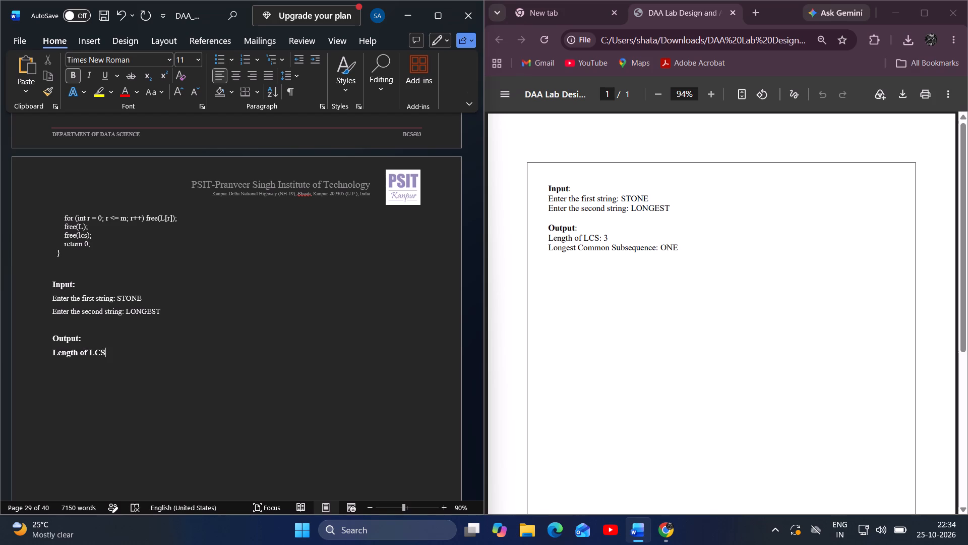
key("shift+colon")
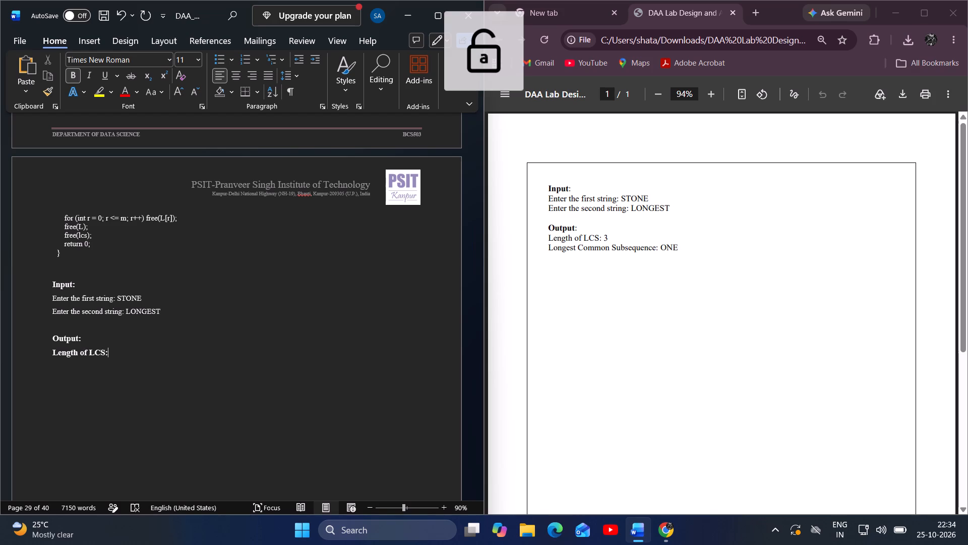
left_click_drag(108, 352, 53, 349)
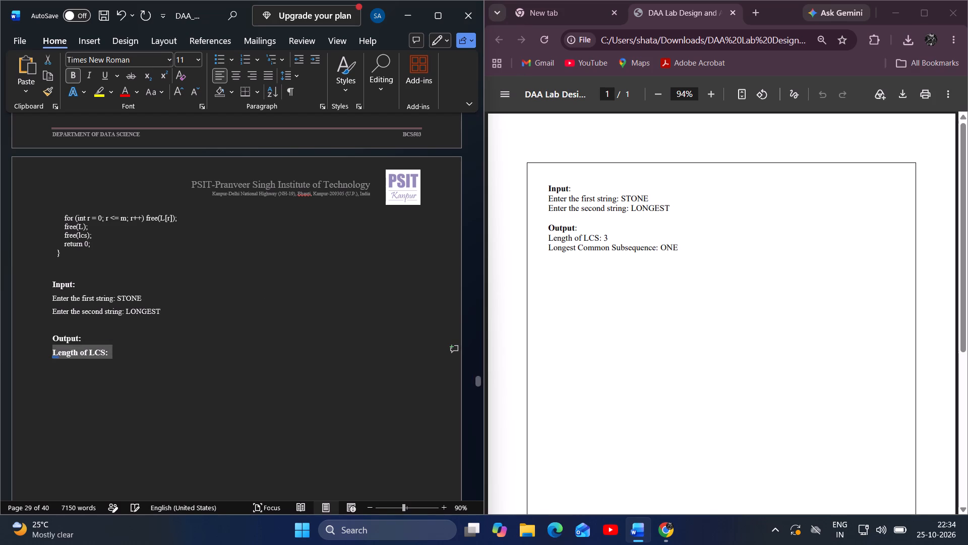
left_click(75, 75)
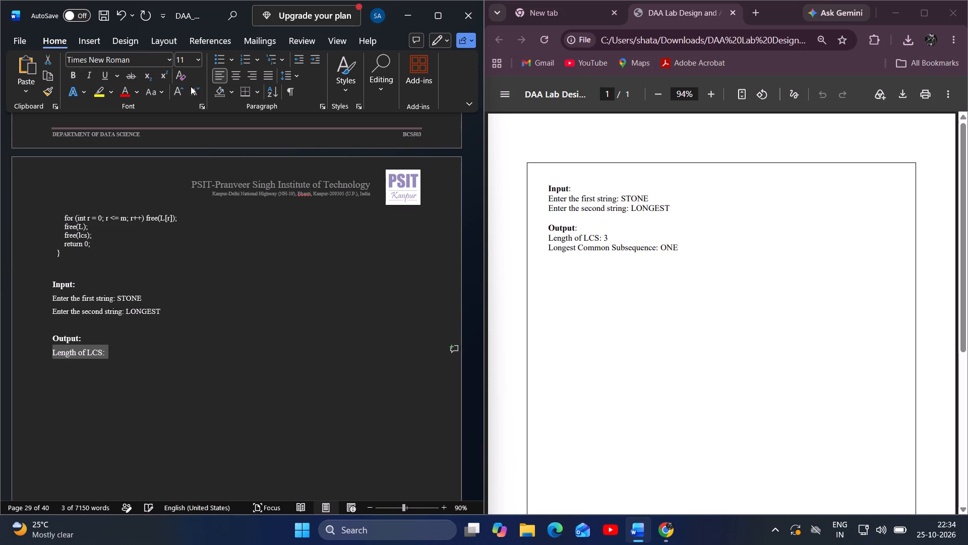
left_click(191, 86)
left_click(113, 348)
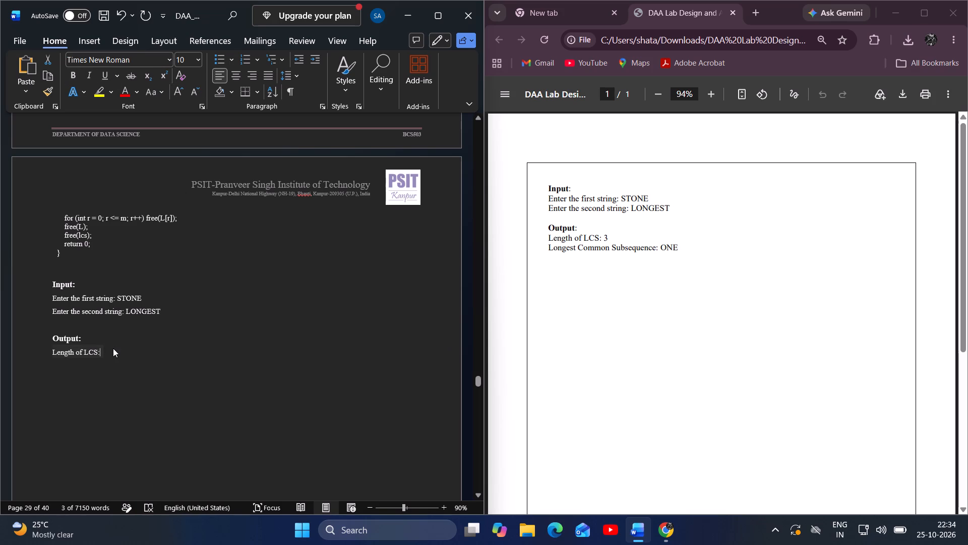
key("space")
type("3")
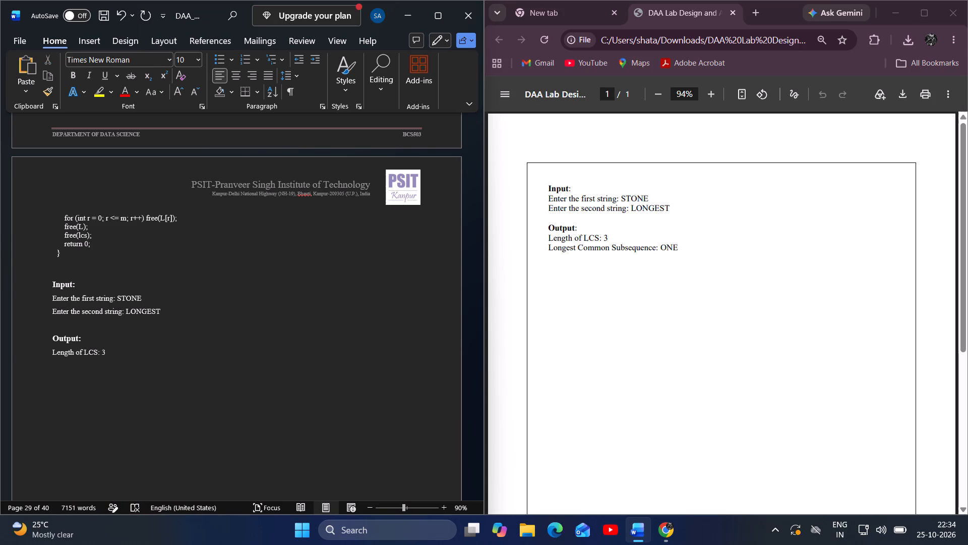
key("Return")
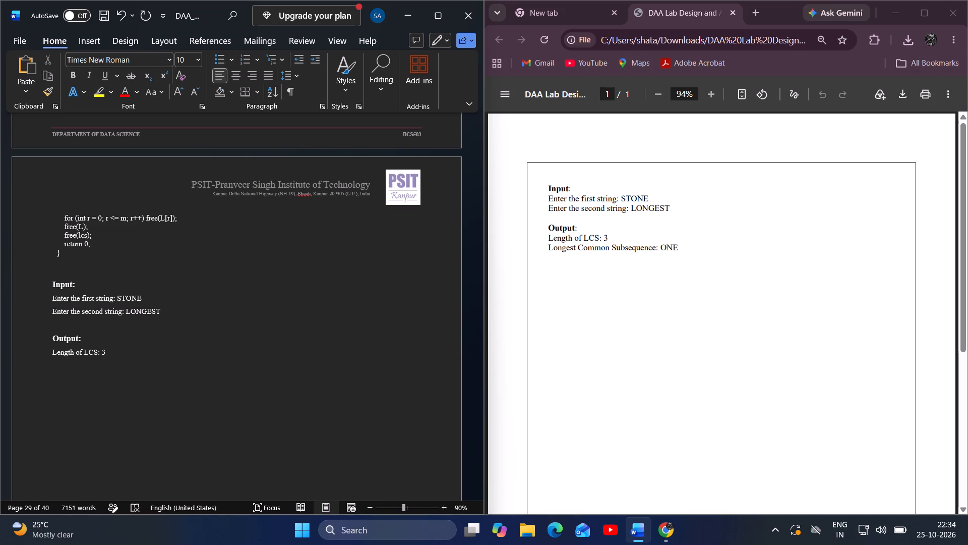
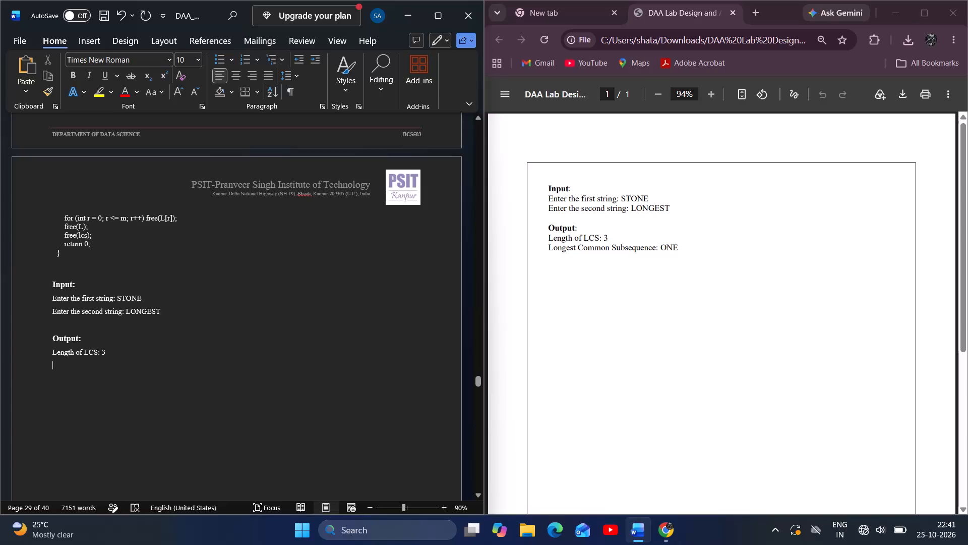
Add the line "Longest Common Subsequence: ONE" beneath the LCS length line in Experiment 7(b)'s Output section.
type("Longest")
key("space")
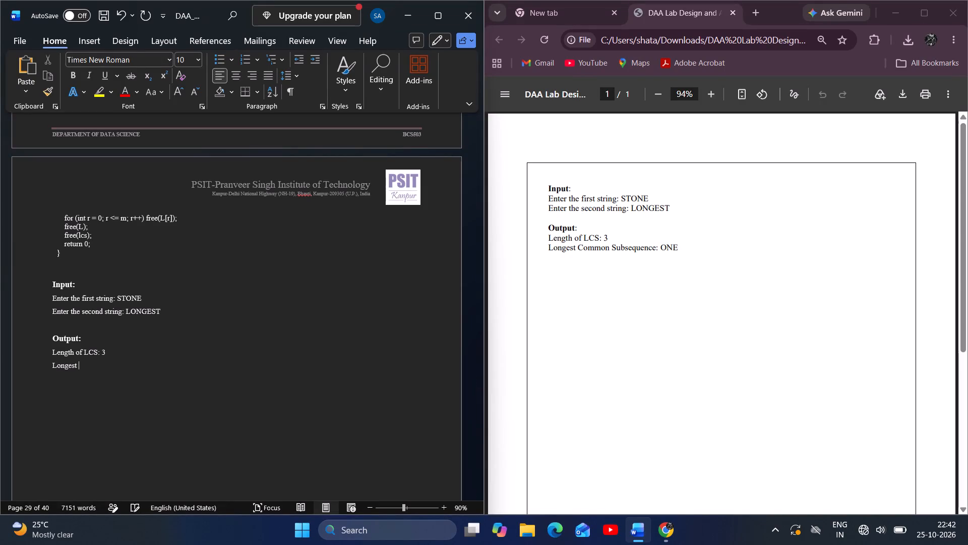
type("Commom")
key("BackSpace")
type("n")
key("space")
type("Sun")
key("BackSpace")
type("bse")
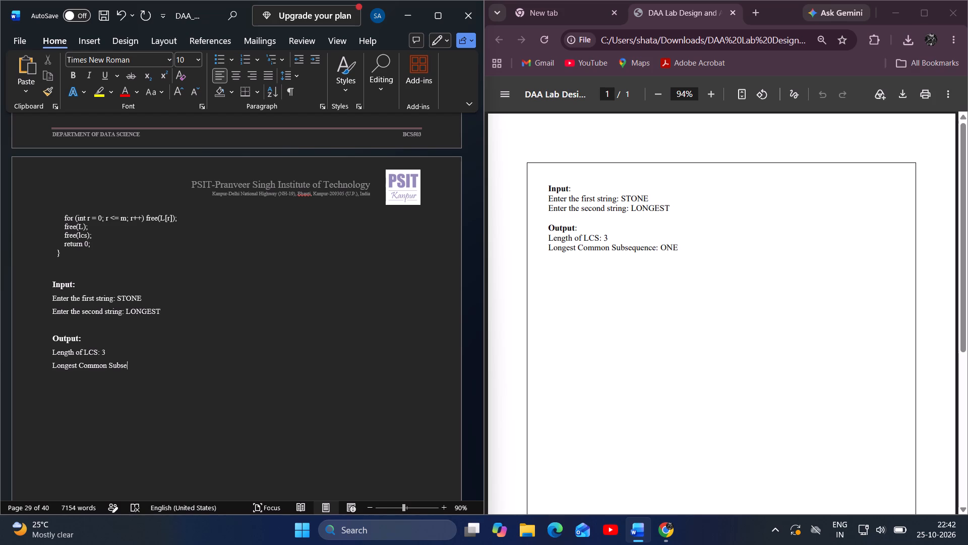
type("quence")
type(": one")
key("BackSpace")
key("BackSpace")
key("BackSpace")
type("ONE")
In Chrome, close the finished lab PDF and open the downloaded file DAA3rd part.pdf.
scroll(244, 372, "up", 1)
scroll(246, 342, "down", 4)
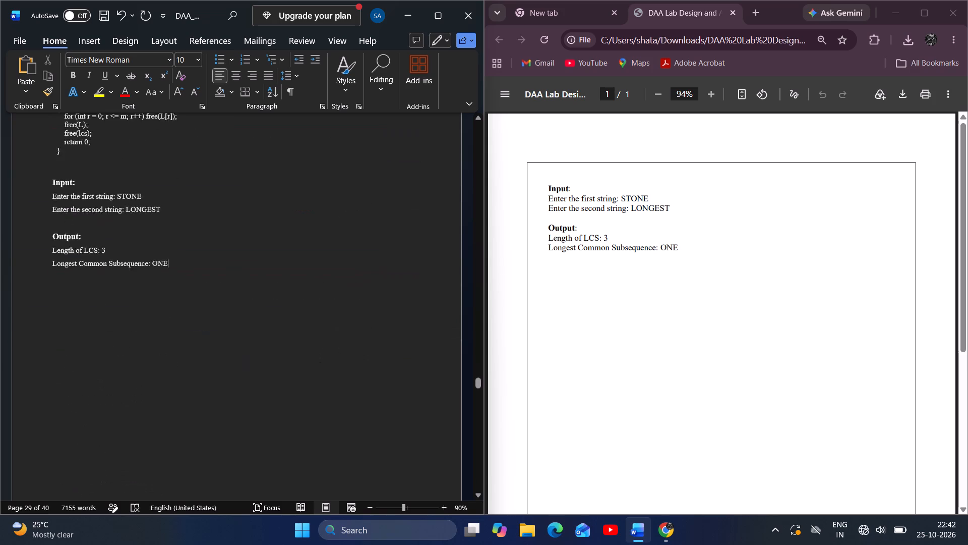
scroll(239, 303, "down", 2)
scroll(513, 301, "up", 2)
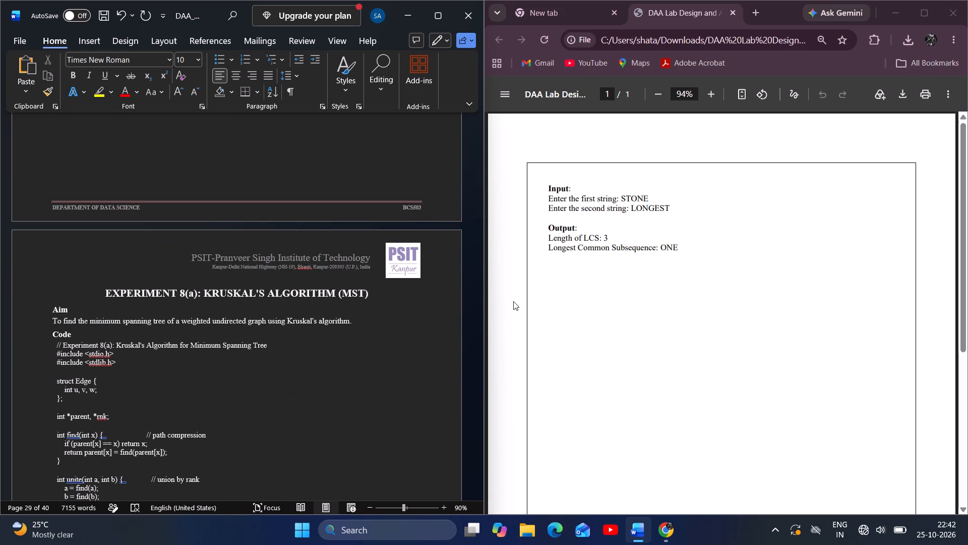
left_click(733, 13)
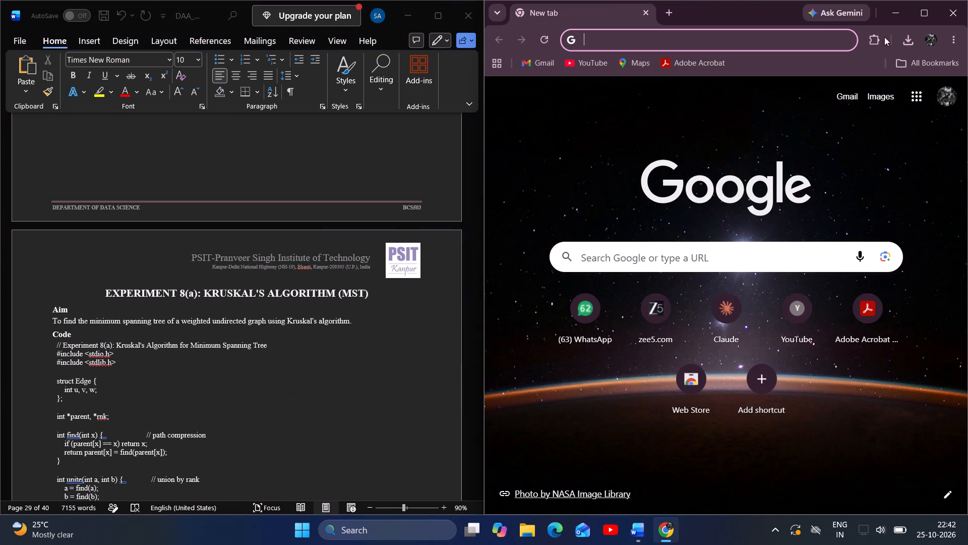
left_click(915, 42)
left_click(817, 131)
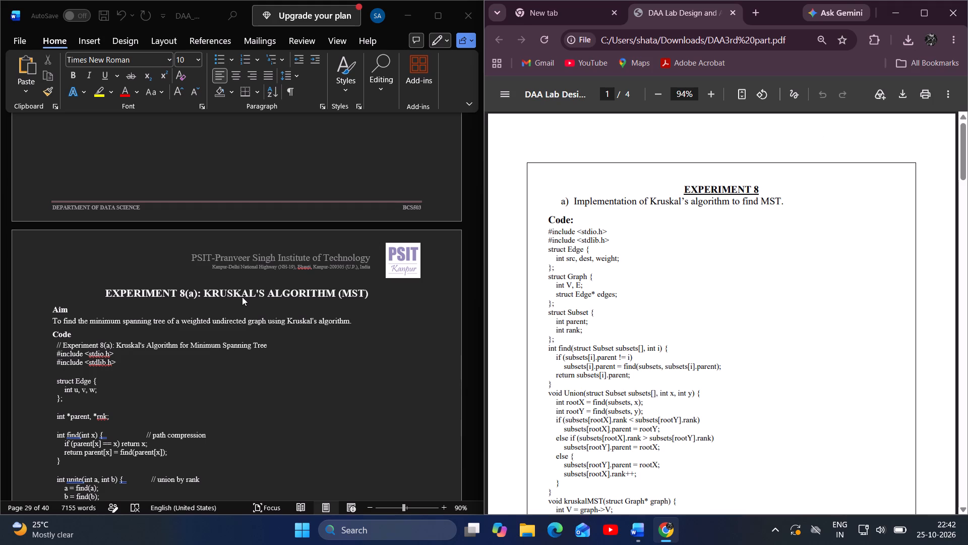
Review Experiment 8(a), Kruskal's Algorithm, in the Word document from its title through its Output table.
scroll(242, 297, "up", 2)
scroll(623, 360, "down", 7)
scroll(623, 360, "up", 8)
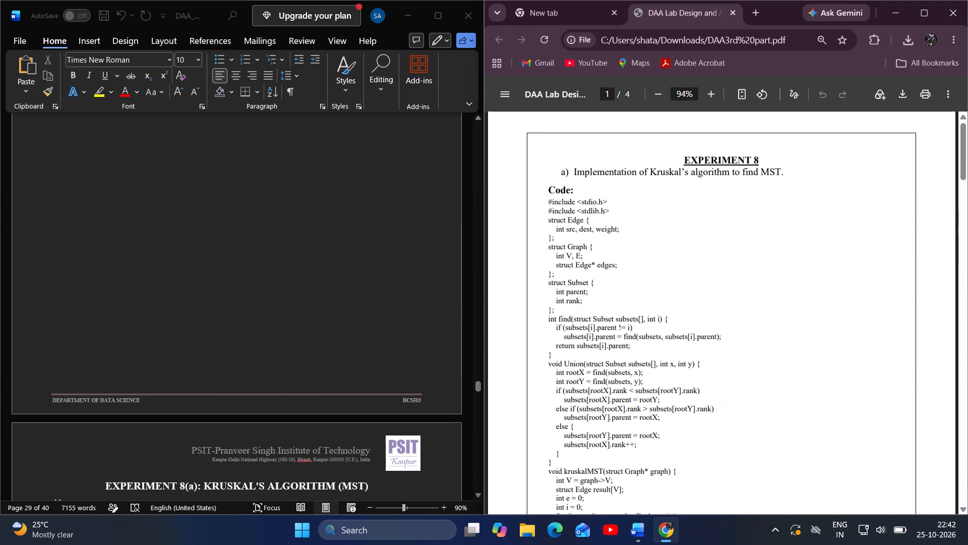
scroll(225, 335, "up", 4)
scroll(225, 335, "down", 3)
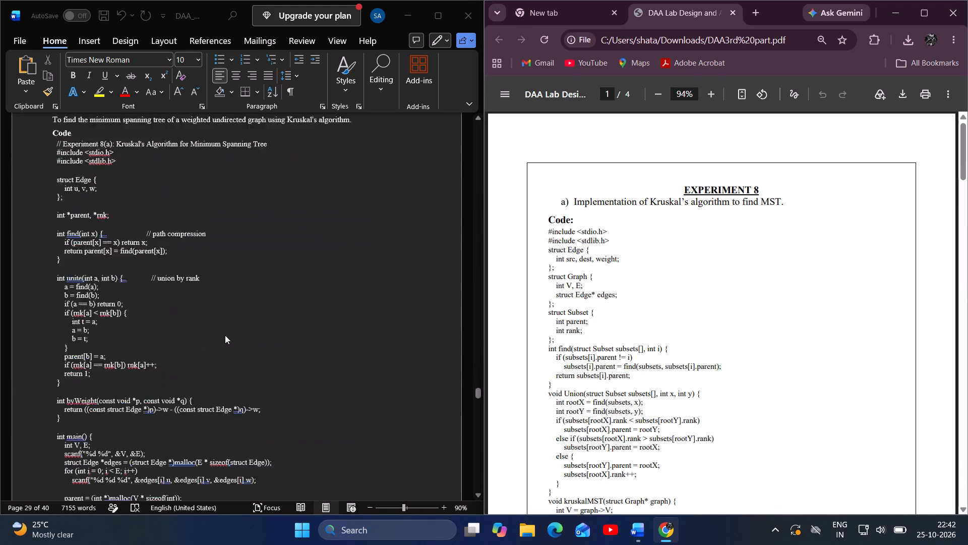
scroll(225, 335, "down", 7)
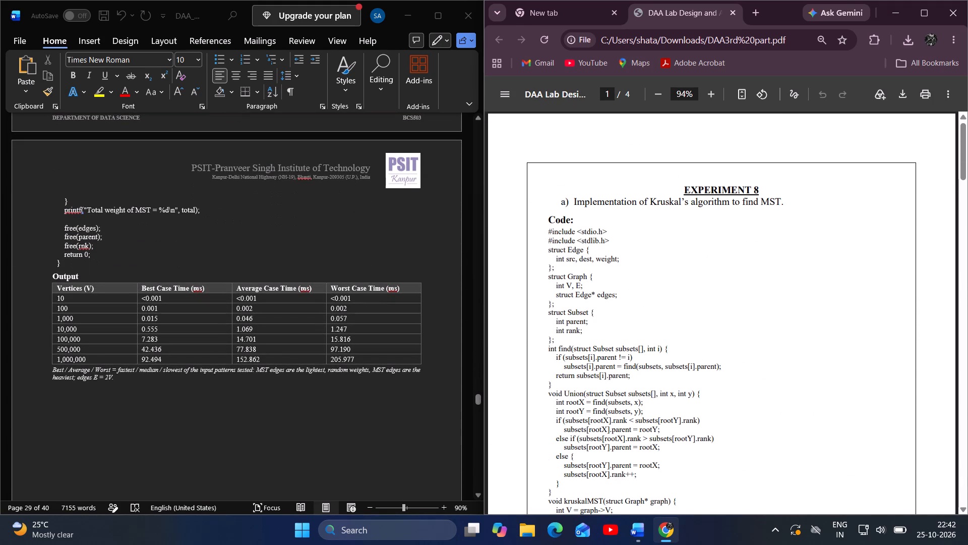
scroll(659, 340, "up", 1)
scroll(208, 308, "up", 2)
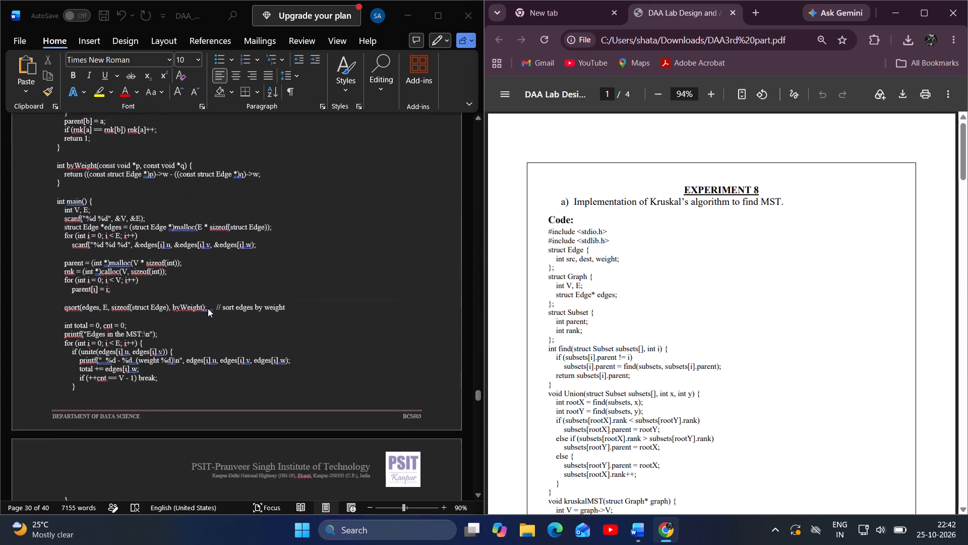
scroll(208, 308, "up", 5)
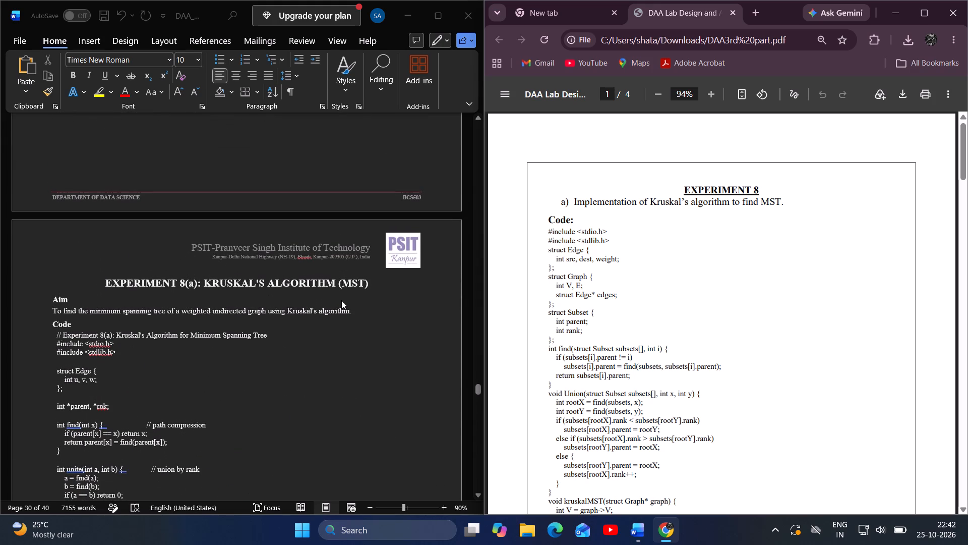
Delete the Aim heading and its description line from Experiment 8(a) in Word.
left_click_drag(352, 307, 50, 297)
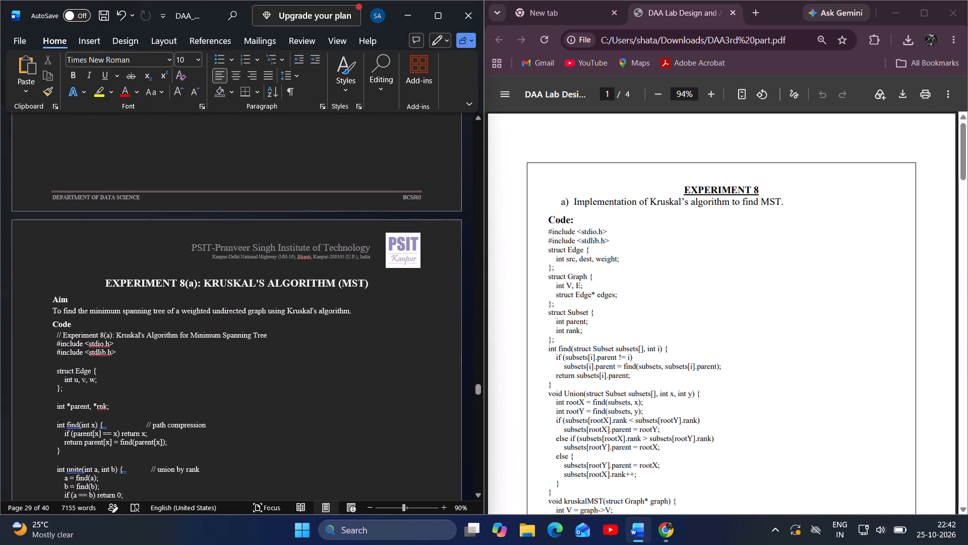
left_click_drag(50, 297, 361, 312)
key("BackSpace")
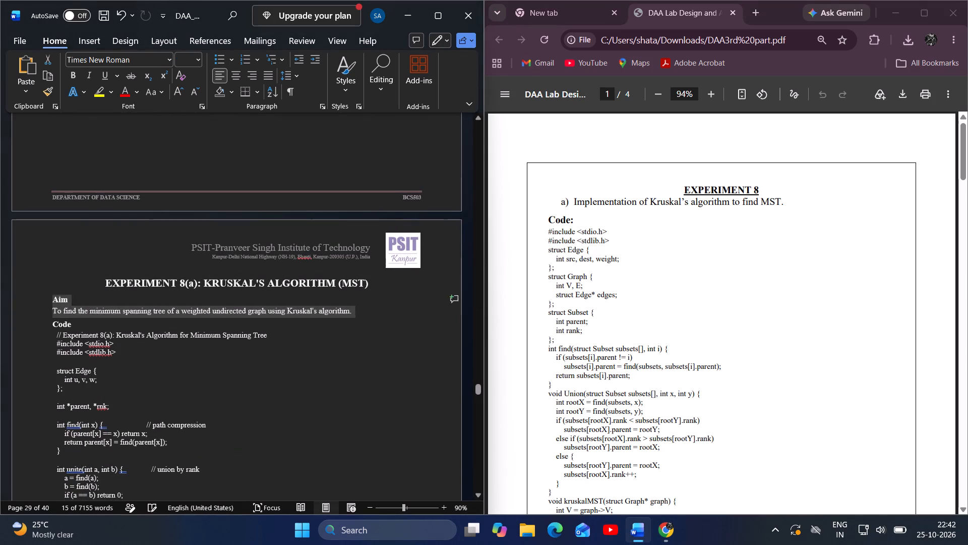
Add a colon to Experiment 8(a)'s Code heading so it reads "Code:".
left_click(79, 294)
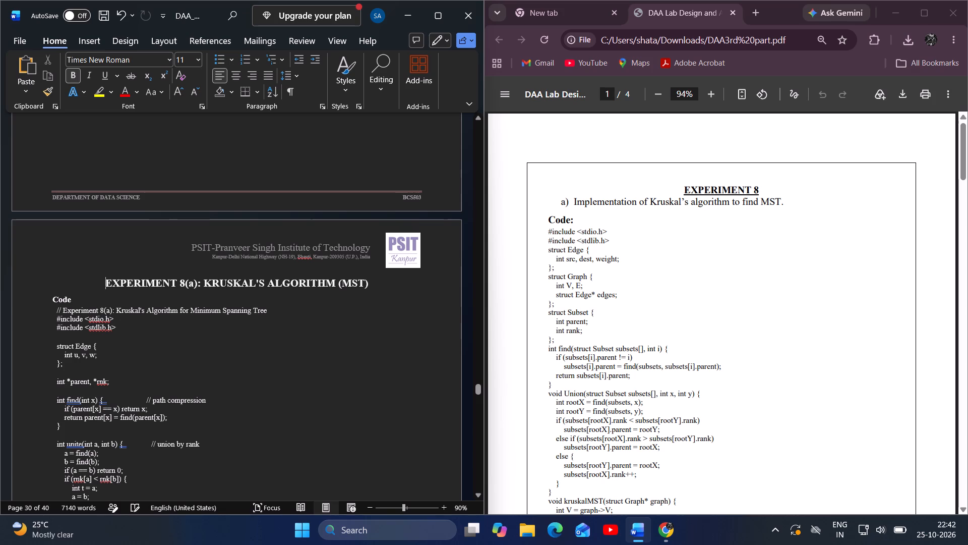
left_click(77, 300)
key("shift+colon")
key("Return")
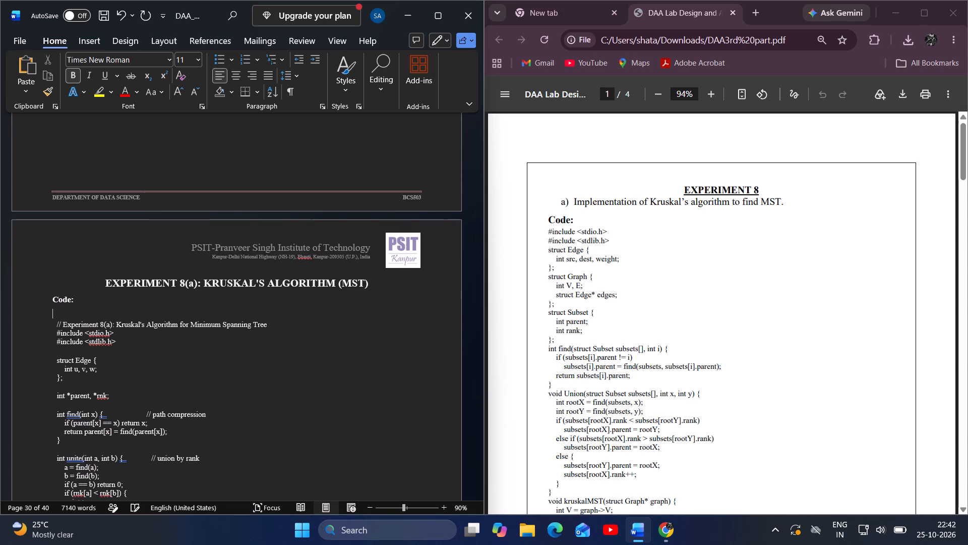
key("BackSpace")
Compare Experiment 8(a)'s code and Output section in the document with the PDF's Kruskal code, Input and Output.
scroll(134, 386, "down", 2)
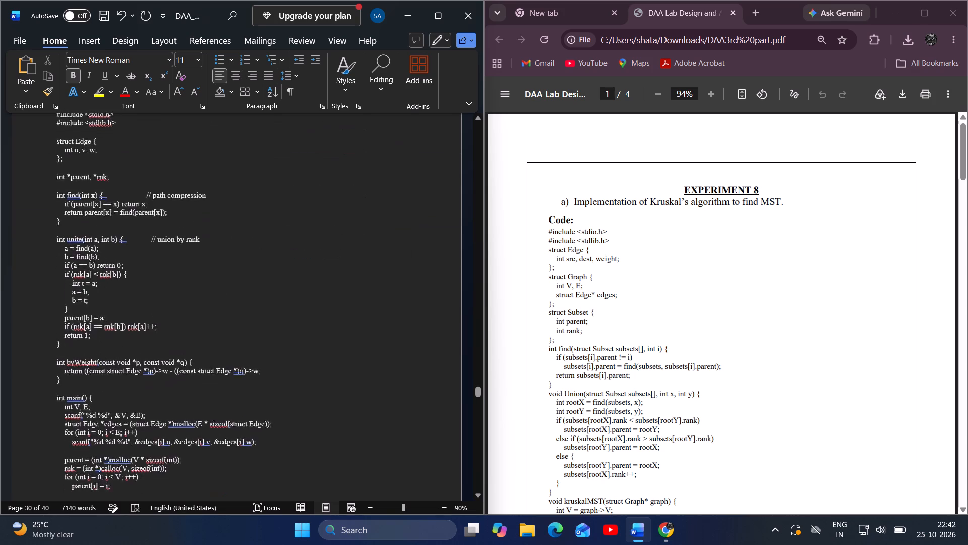
scroll(134, 386, "down", 2)
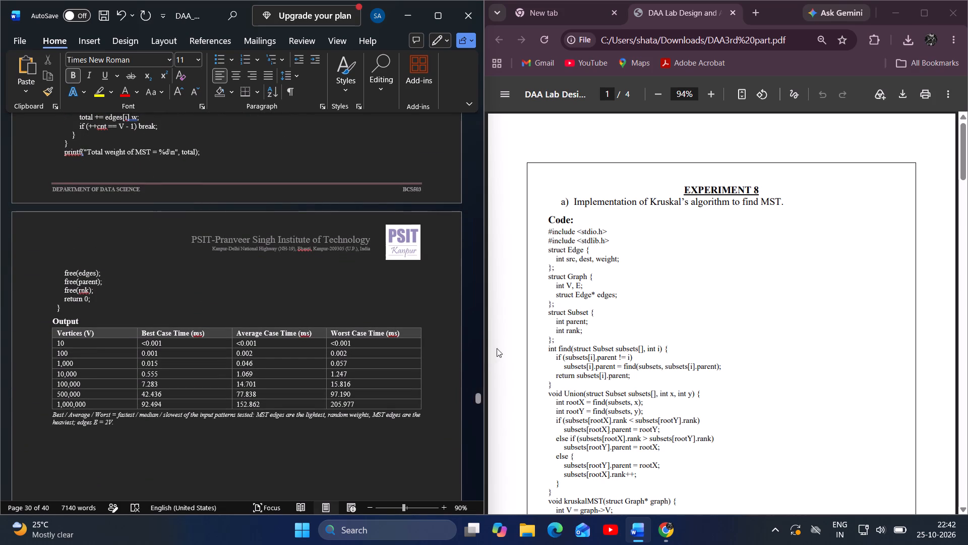
scroll(631, 380, "down", 6)
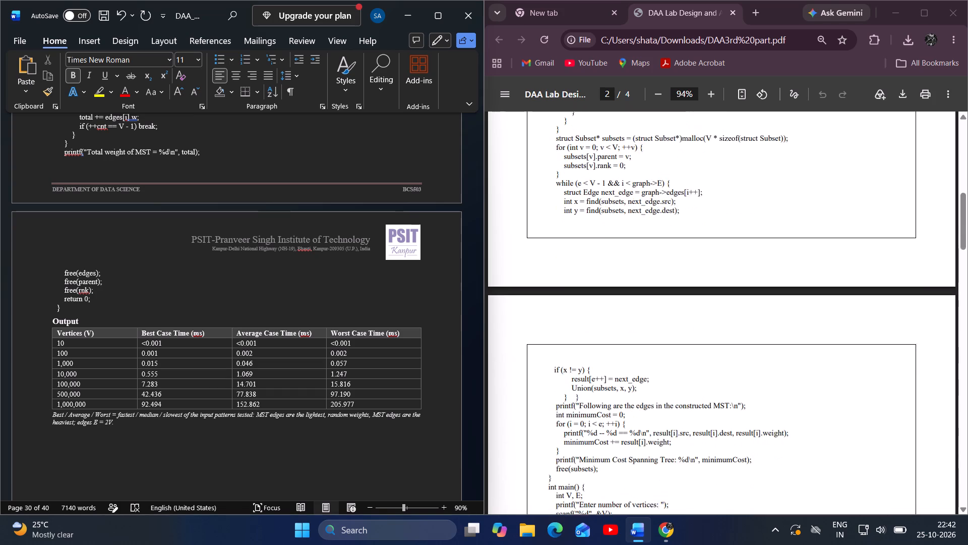
scroll(631, 380, "down", 3)
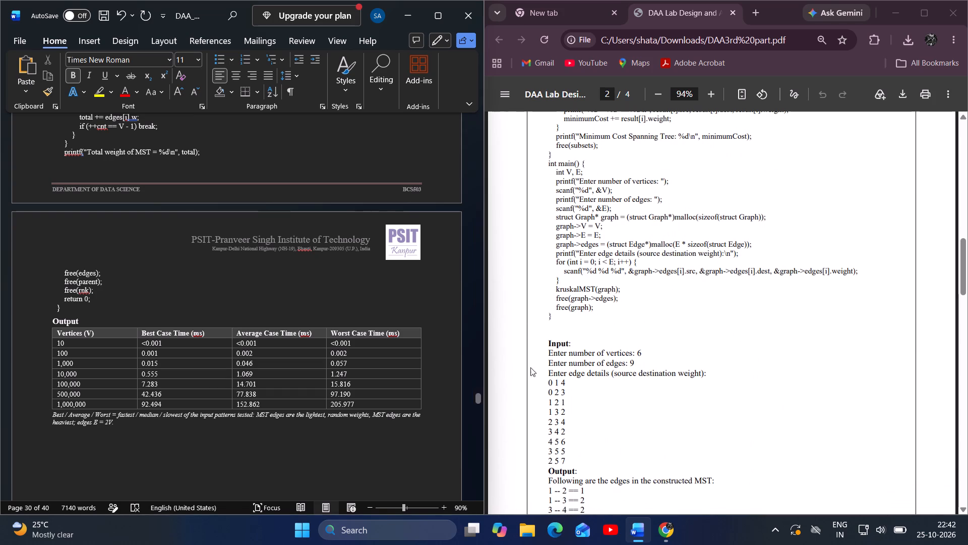
scroll(613, 341, "down", 1)
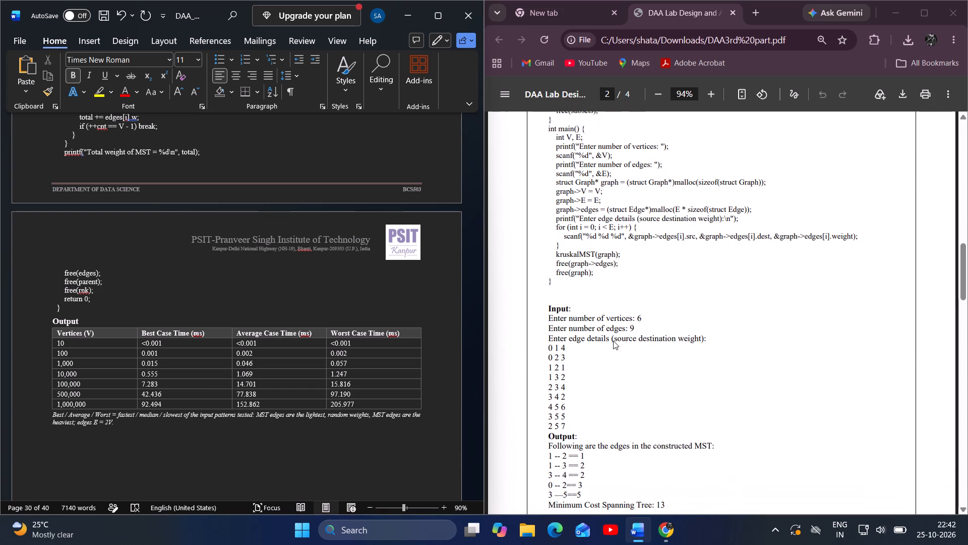
scroll(242, 289, "up", 2)
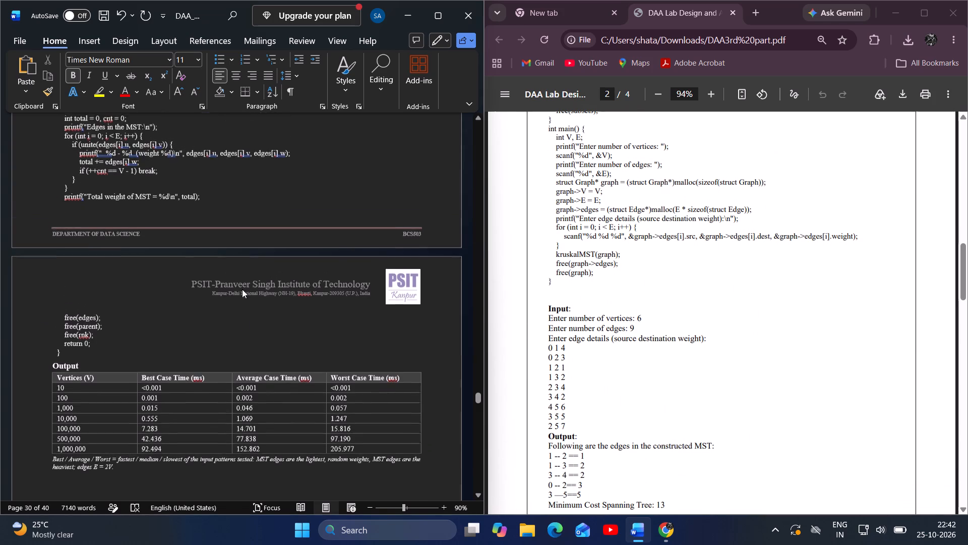
scroll(242, 289, "up", 4)
scroll(242, 289, "down", 1)
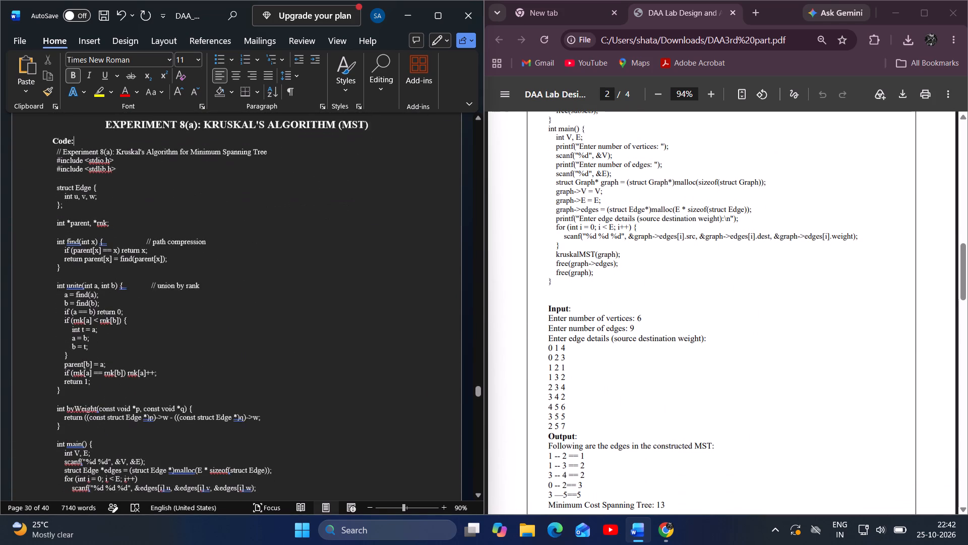
scroll(567, 259, "up", 8)
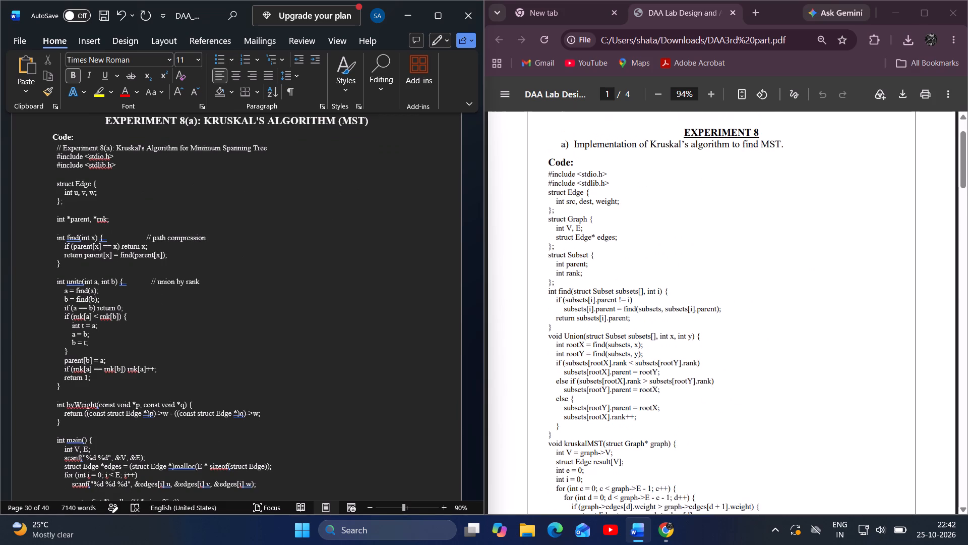
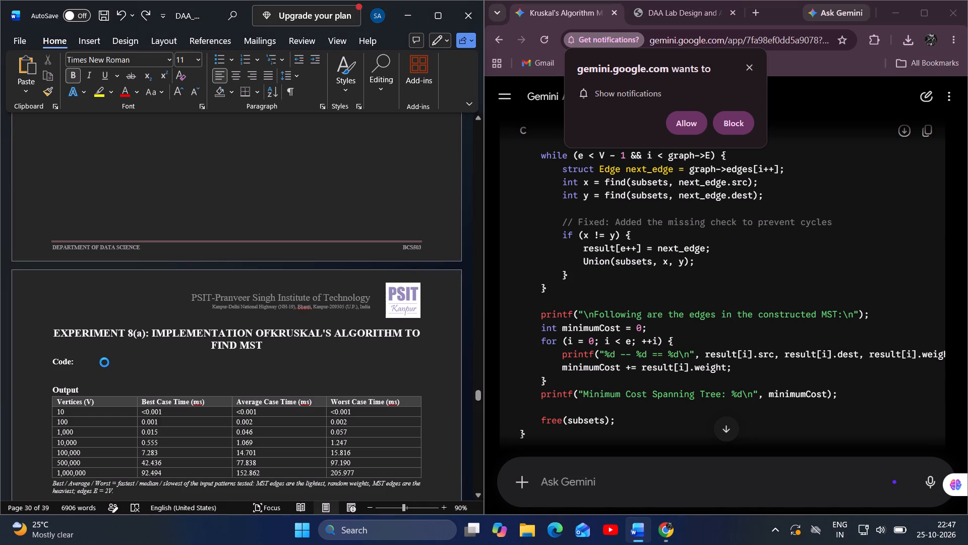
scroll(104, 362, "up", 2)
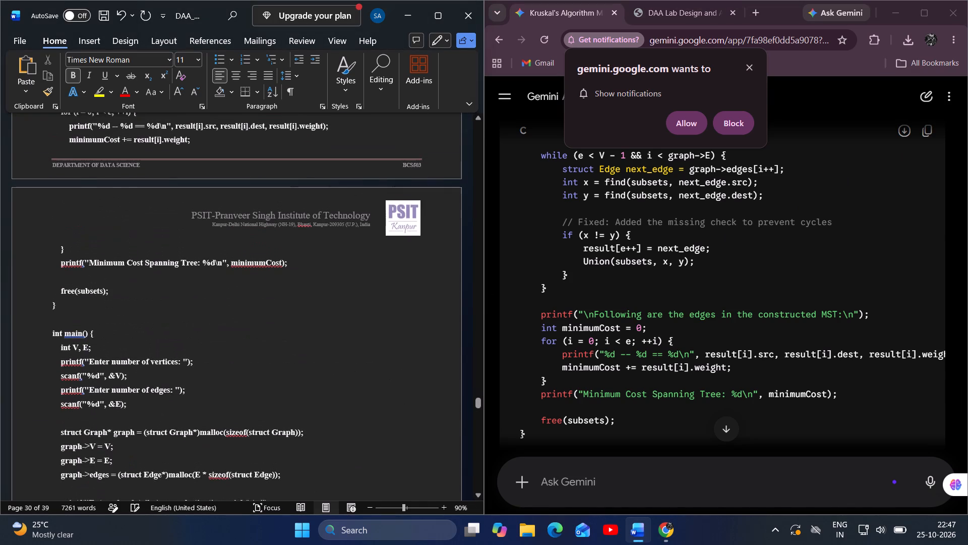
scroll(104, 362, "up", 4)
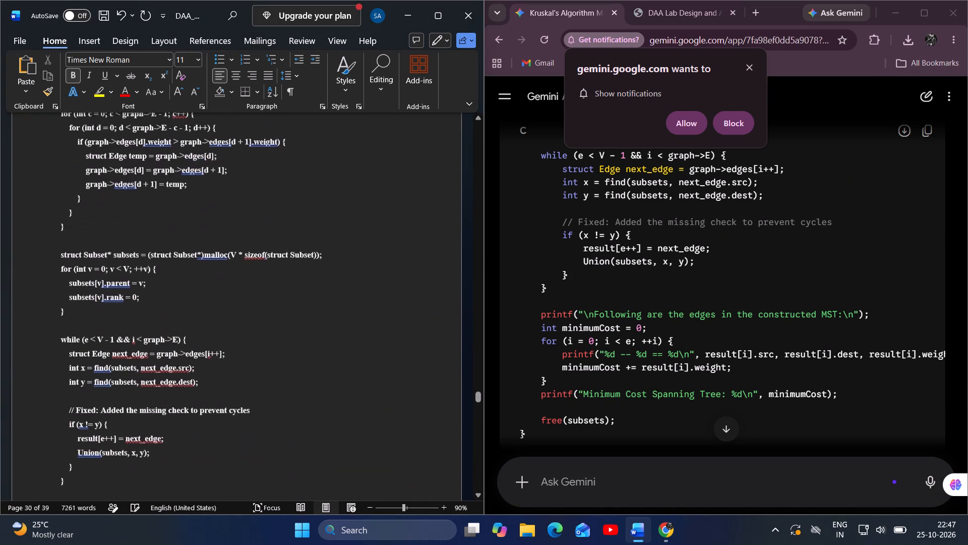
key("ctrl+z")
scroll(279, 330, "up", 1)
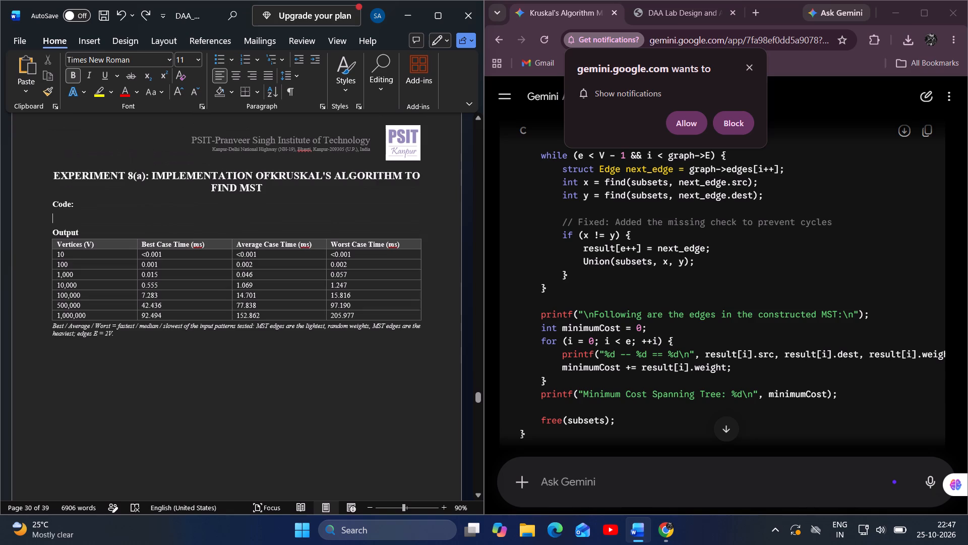
Paste the copied Kruskal code on the empty line between Experiment 8(a)'s Code and Output headings.
left_click(77, 225)
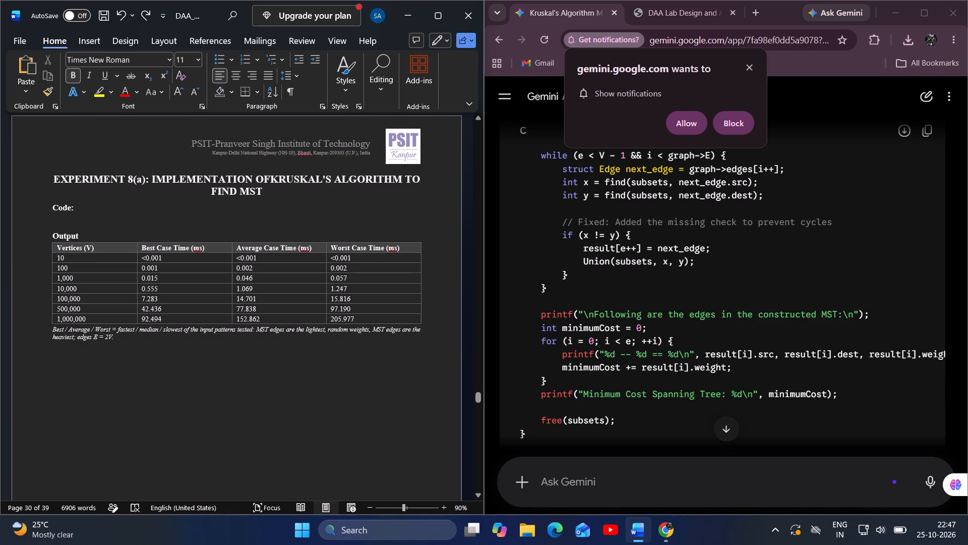
key("ctrl+minus")
key("ctrl+minus")
key("ctrl+minus")
key("ctrl+minus")
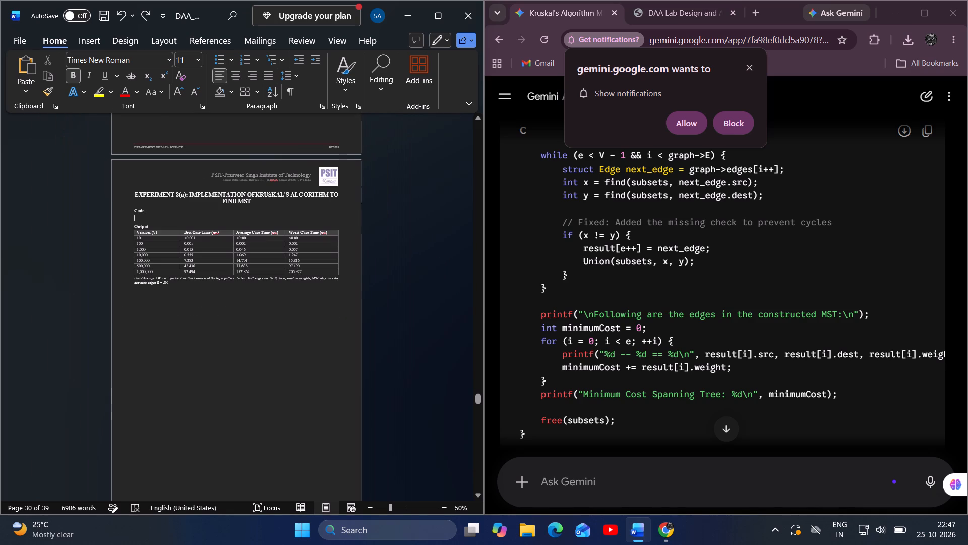
key("ctrl+v")
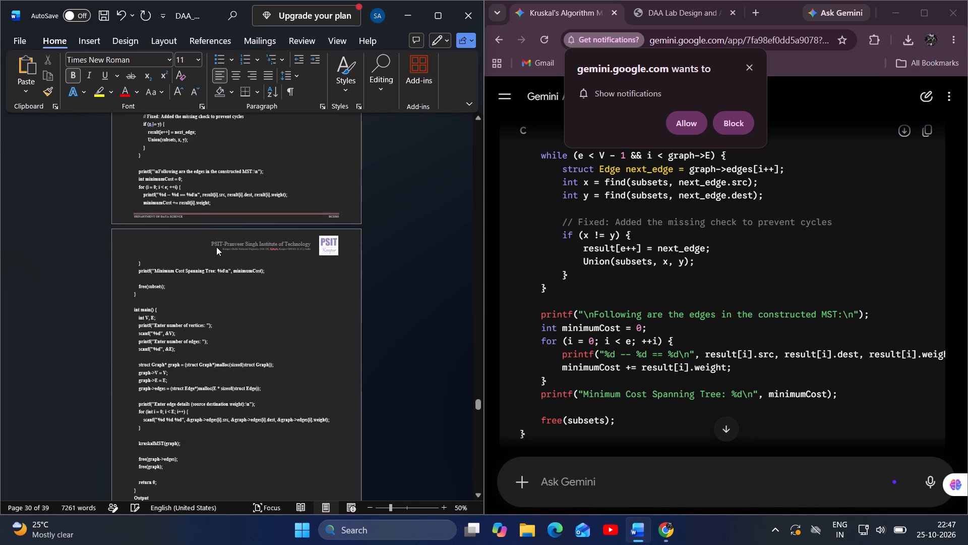
Set all of the pasted Kruskal code, from the first #include to main's closing brace, to font size 10.
scroll(216, 247, "up", 5)
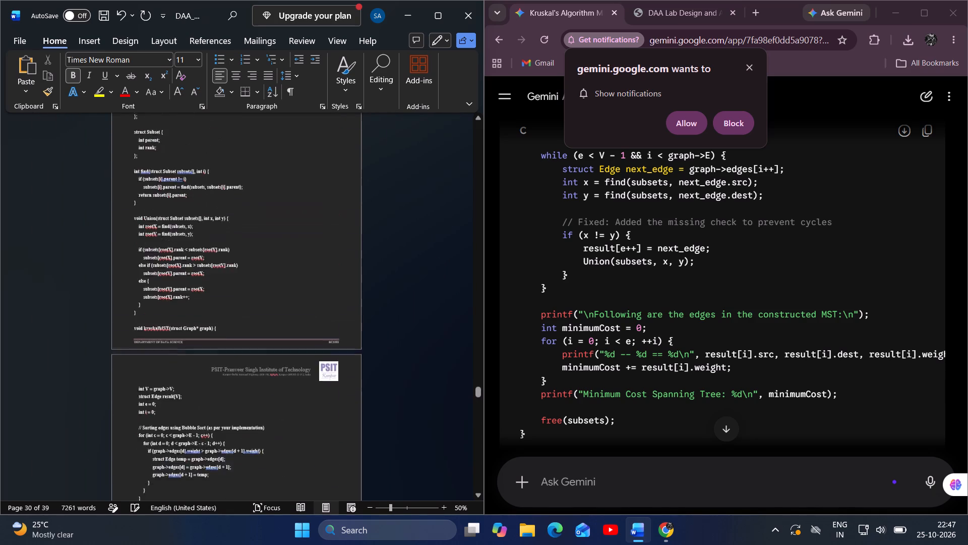
scroll(216, 247, "up", 8)
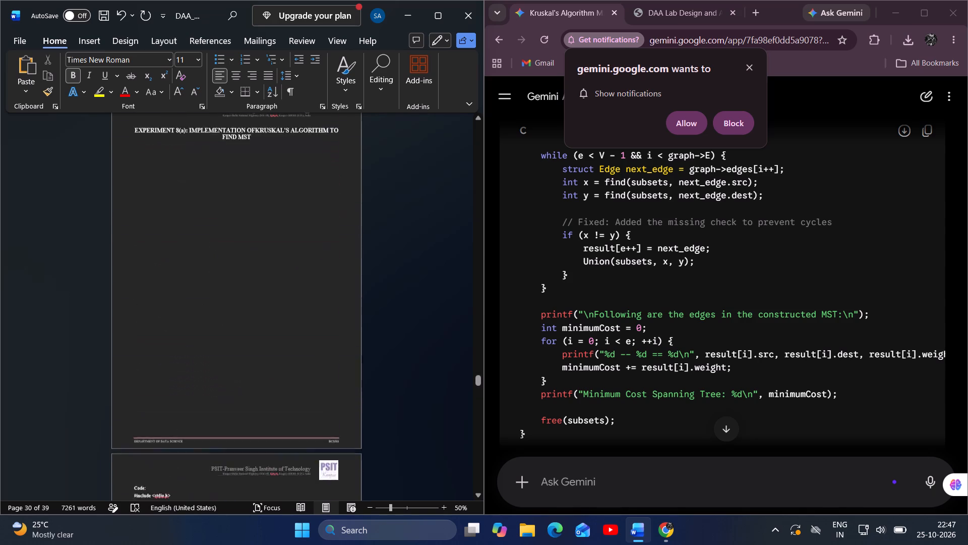
scroll(216, 247, "up", 6)
left_click(170, 293)
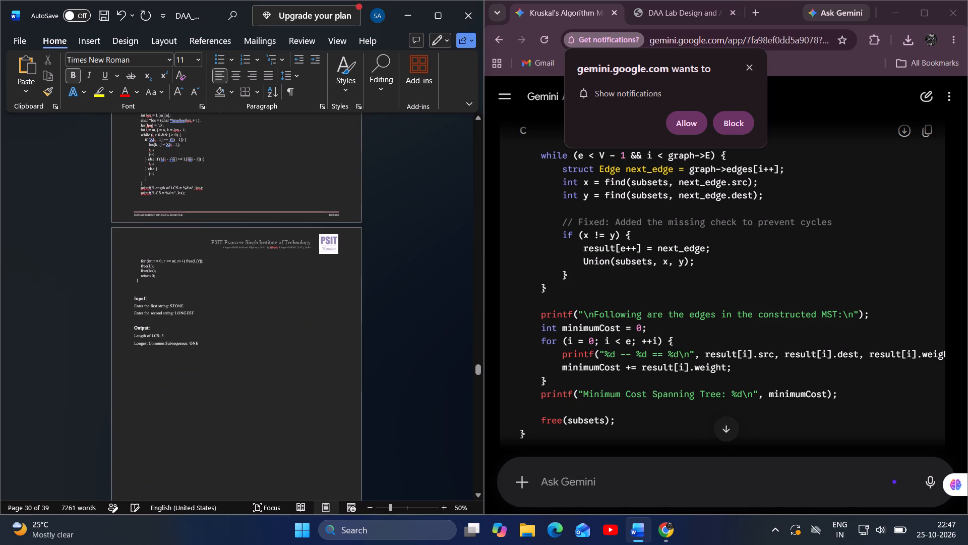
left_click(163, 265)
scroll(163, 265, "down", 8)
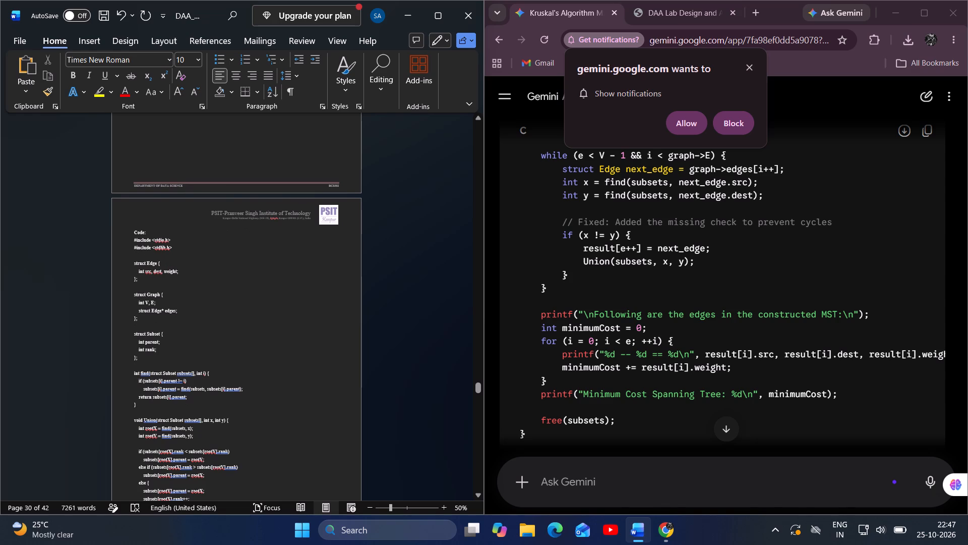
left_click_drag(132, 238, 193, 384)
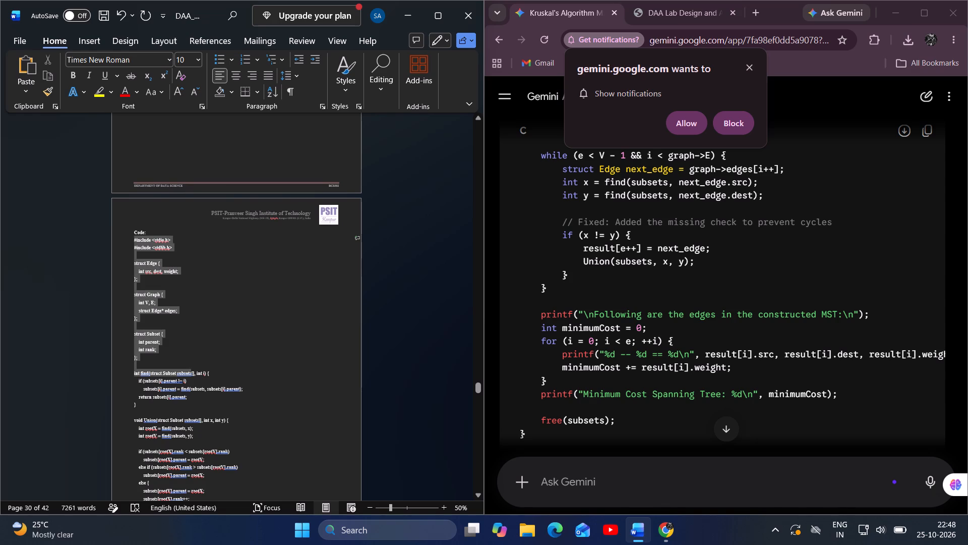
left_click_drag(193, 384, 205, 534)
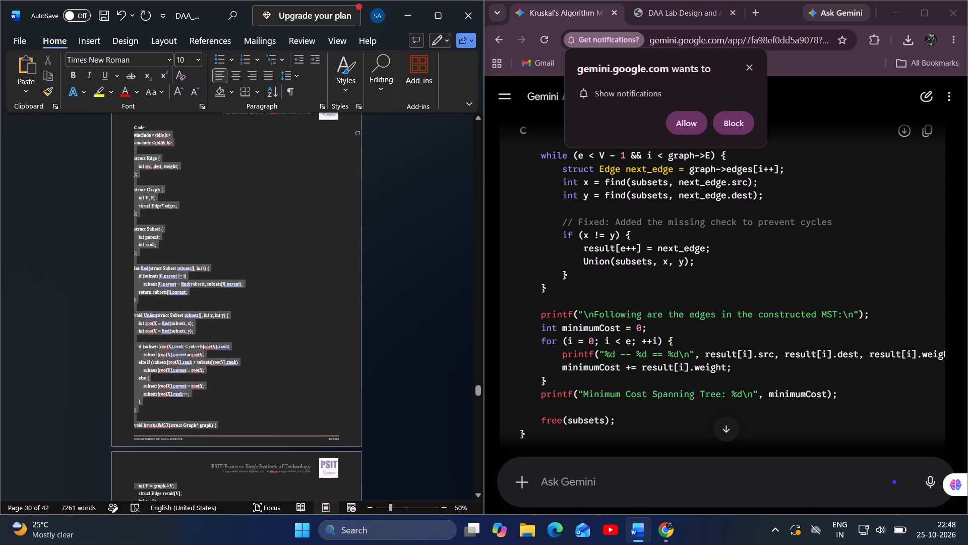
left_click_drag(205, 534, 211, 499)
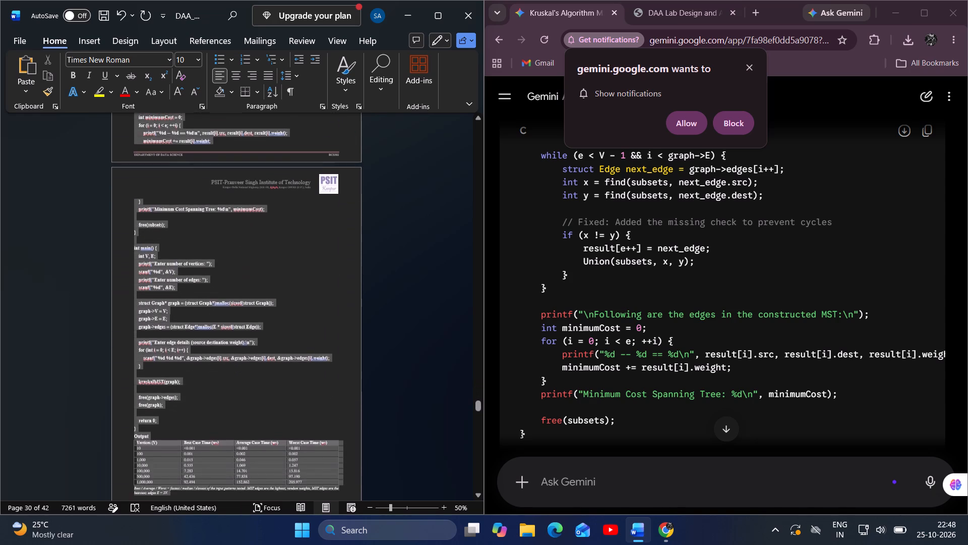
left_click_drag(211, 499, 146, 379)
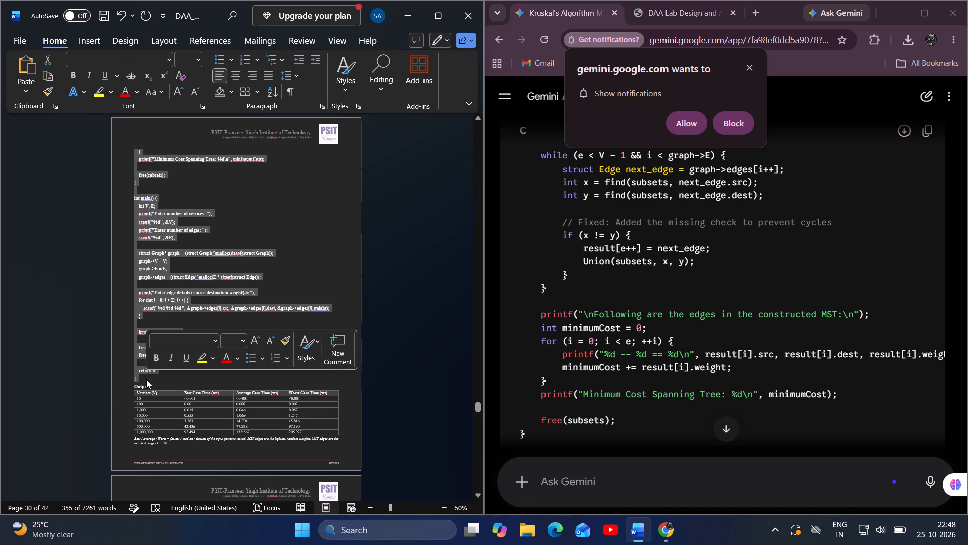
left_click(188, 55)
type("10")
key("Return")
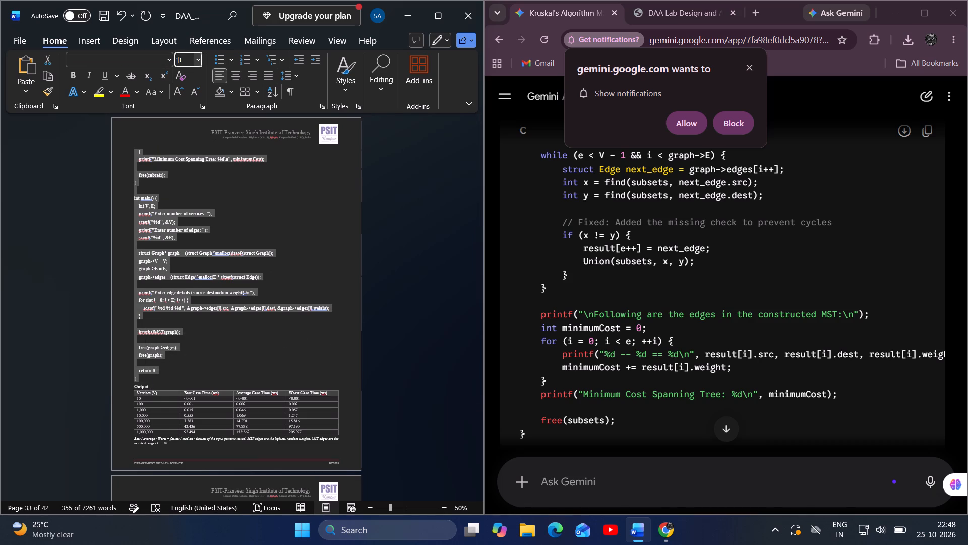
Apply the Times New Roman font to the selected Kruskal code.
left_click(109, 65)
left_click(114, 59)
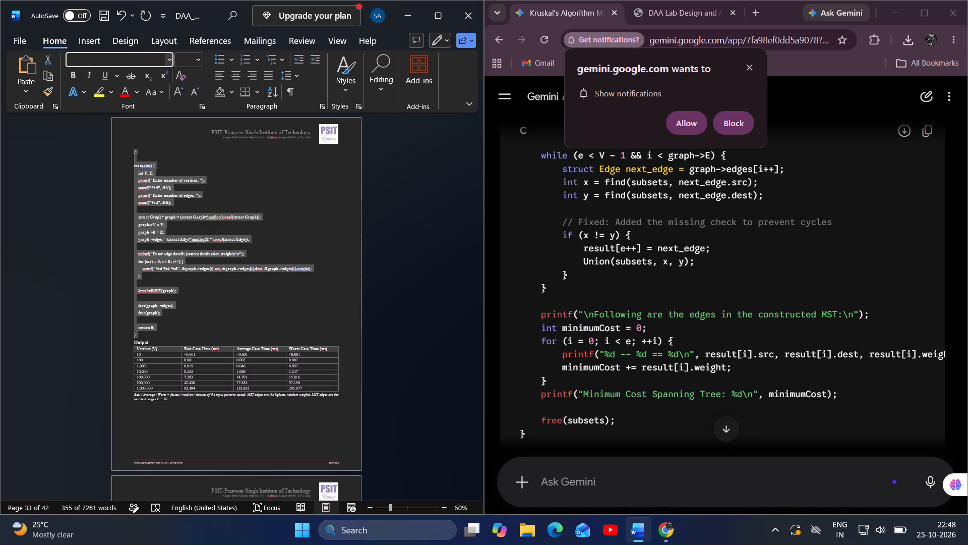
type("TIM")
key("Return")
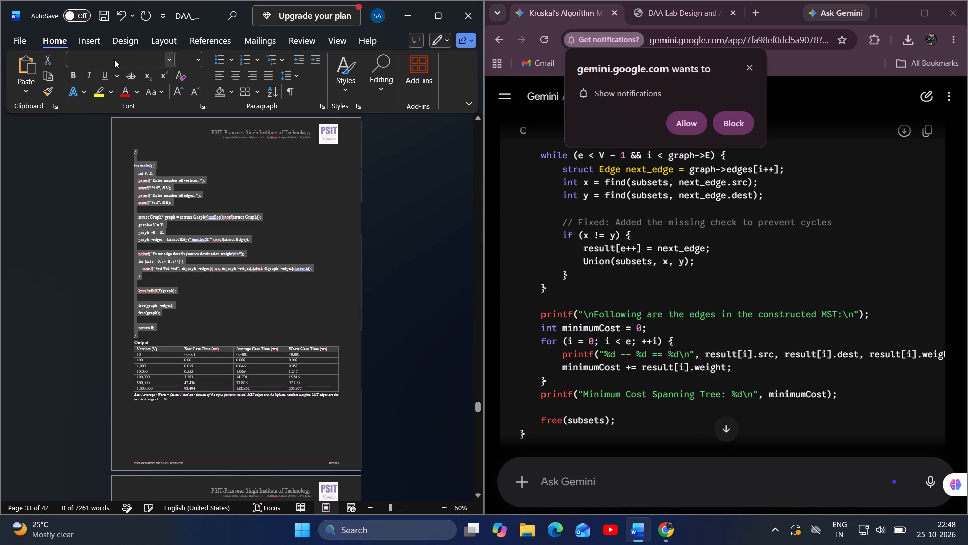
left_click(169, 60)
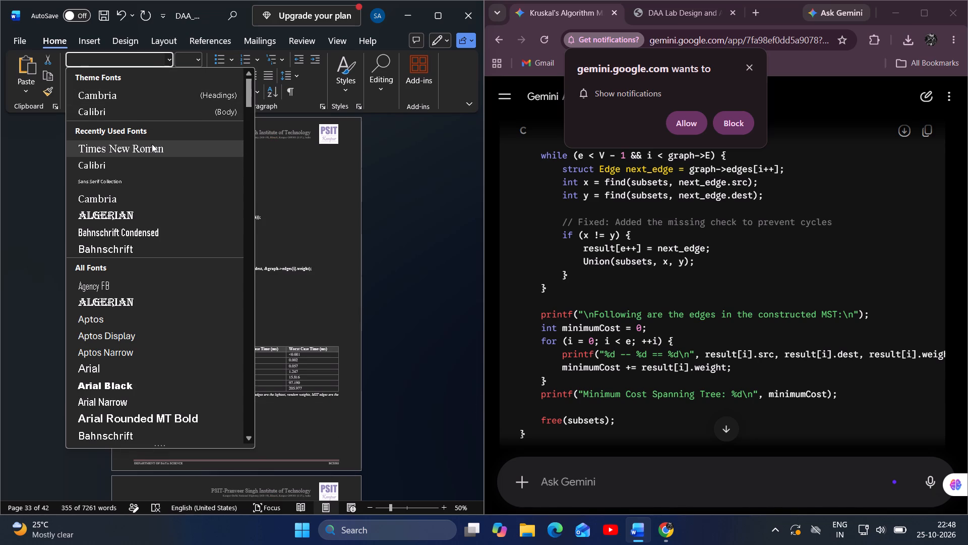
left_click(152, 144)
left_click(379, 264)
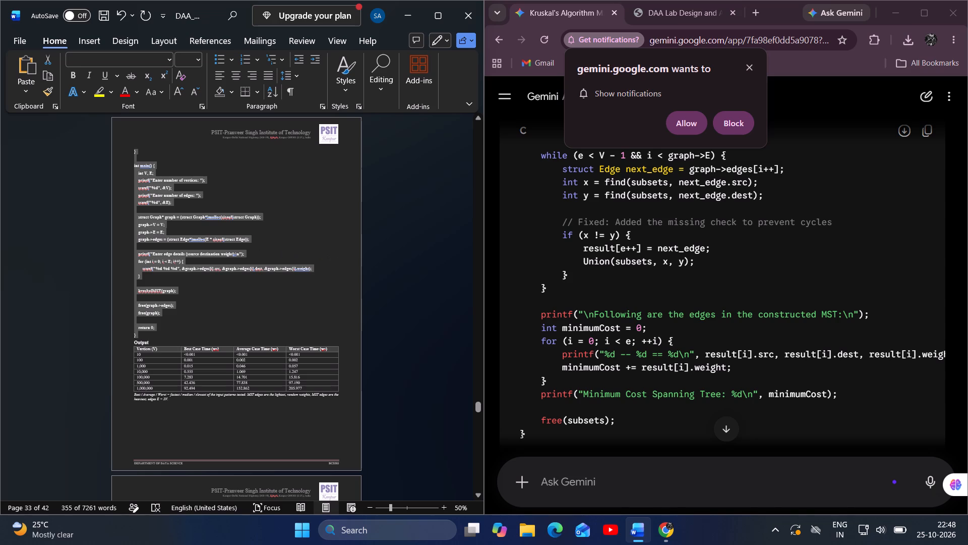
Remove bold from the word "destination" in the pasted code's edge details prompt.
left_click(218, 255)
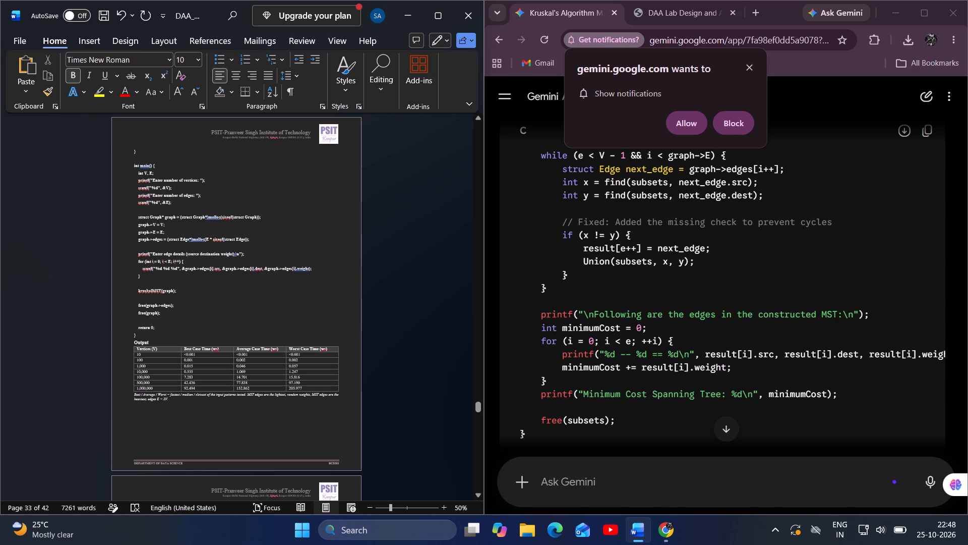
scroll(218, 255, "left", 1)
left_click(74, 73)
Remove bold from the entire pasted Kruskal code, leaving the Code and Output headings out of the selection.
left_click(227, 214)
scroll(227, 214, "up", 3, "ctrl")
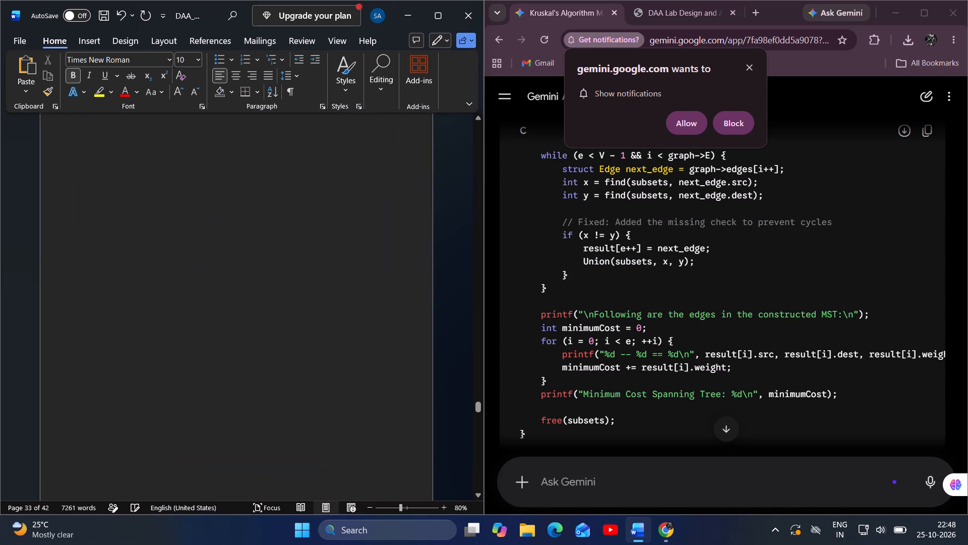
scroll(227, 214, "up", 1)
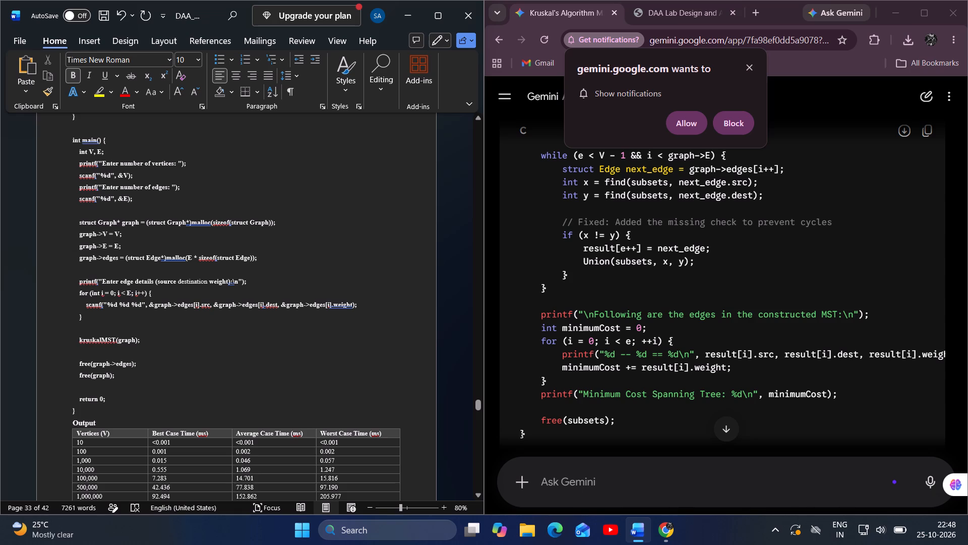
left_click_drag(93, 405, 172, 121)
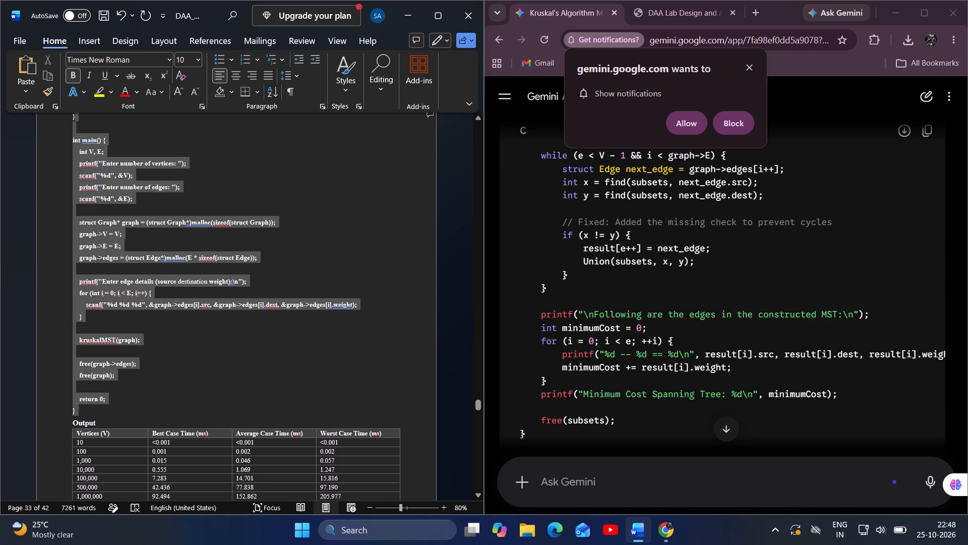
left_click_drag(172, 121, 165, 113)
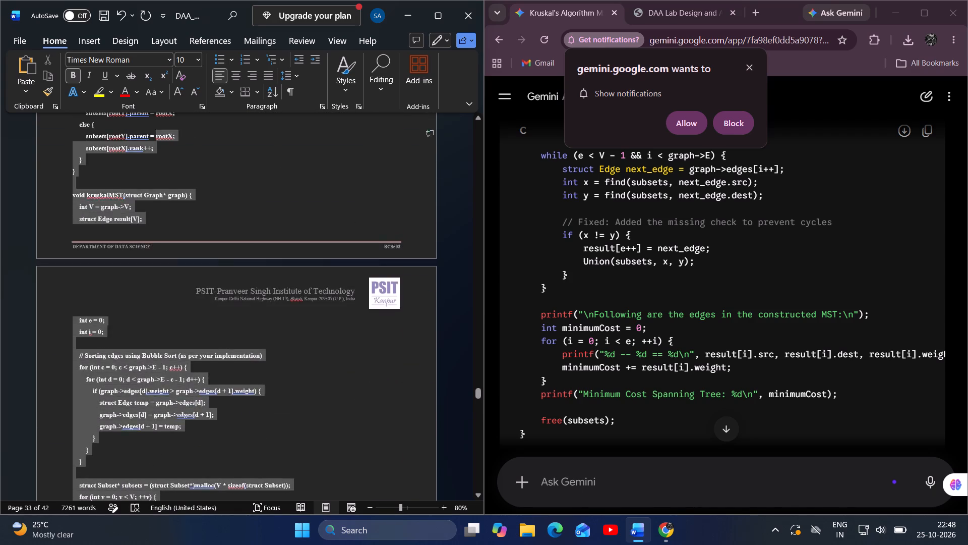
left_click_drag(165, 113, 74, 306)
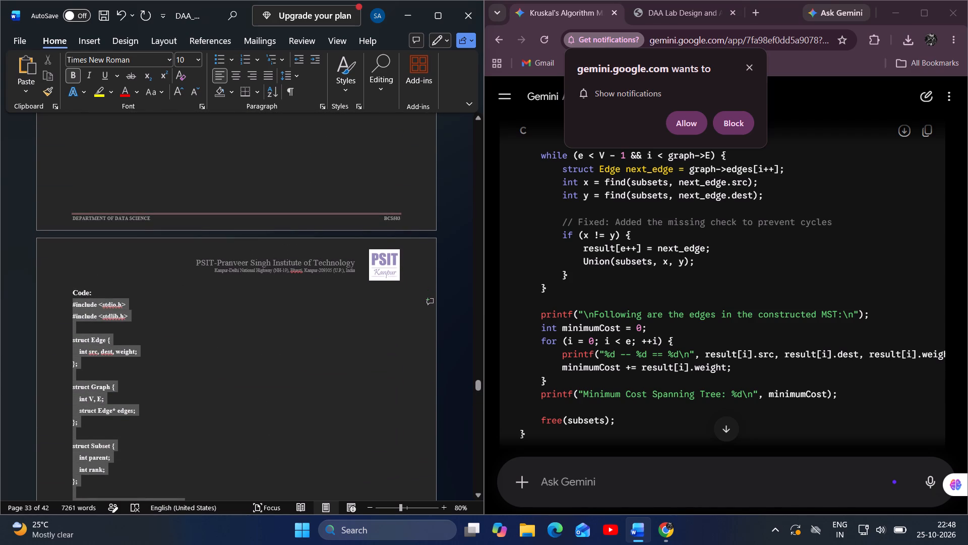
left_click_drag(74, 306, 72, 305)
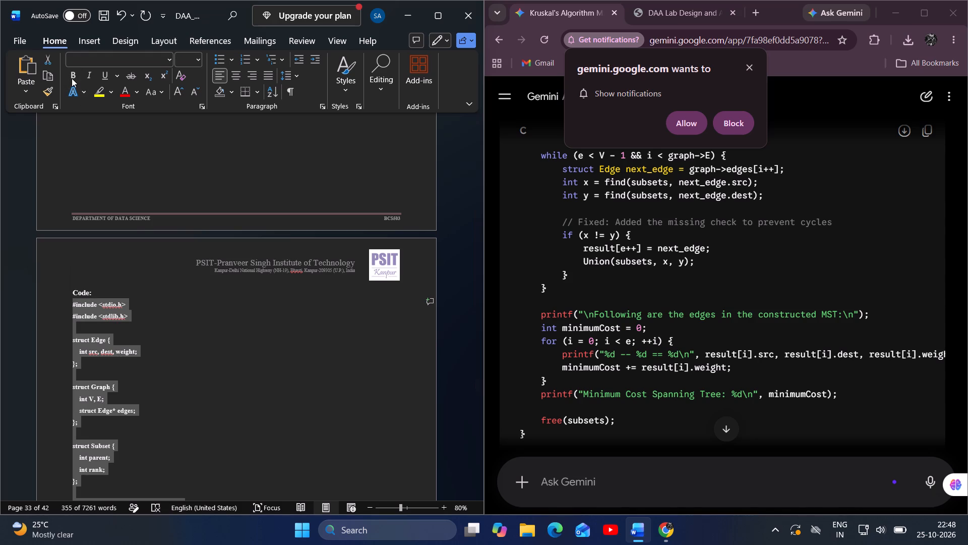
left_click(72, 78)
left_click(72, 78)
left_click(72, 78)
left_click(173, 344)
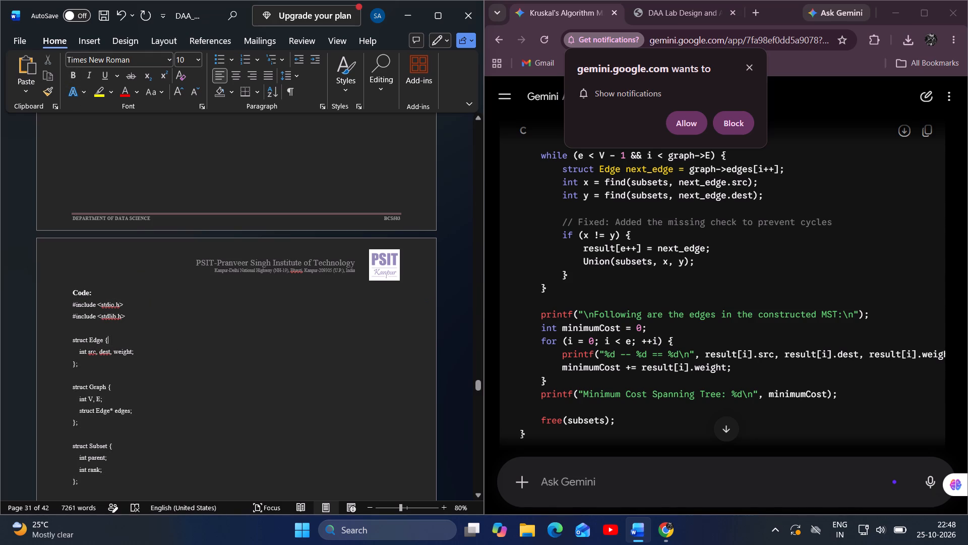
Increase the font size of Experiment 8(a)'s Code heading to 12.
left_click_drag(96, 291, 72, 288)
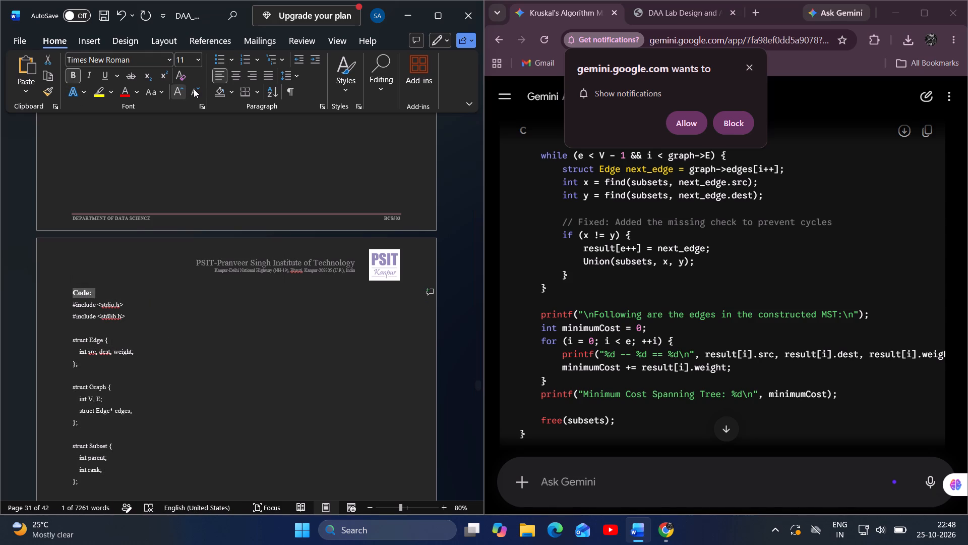
left_click(178, 86)
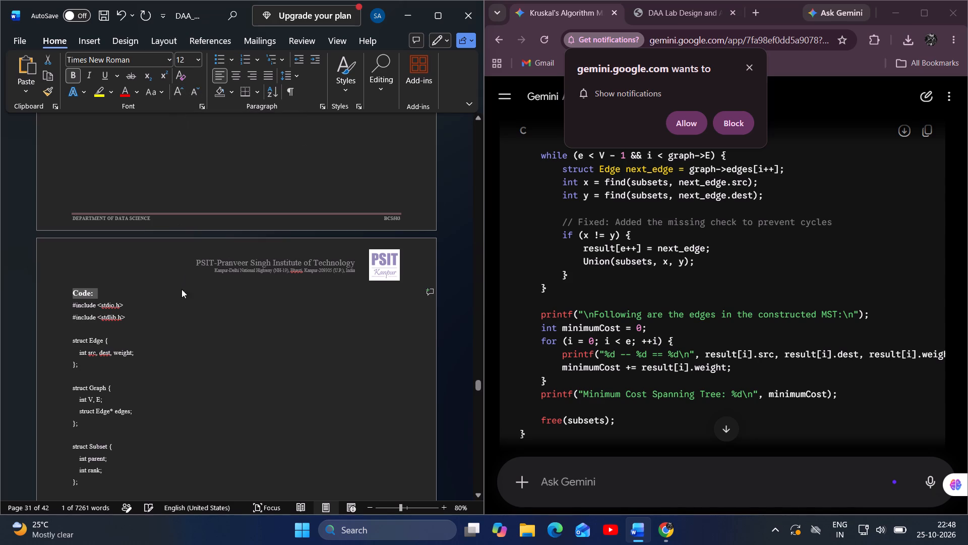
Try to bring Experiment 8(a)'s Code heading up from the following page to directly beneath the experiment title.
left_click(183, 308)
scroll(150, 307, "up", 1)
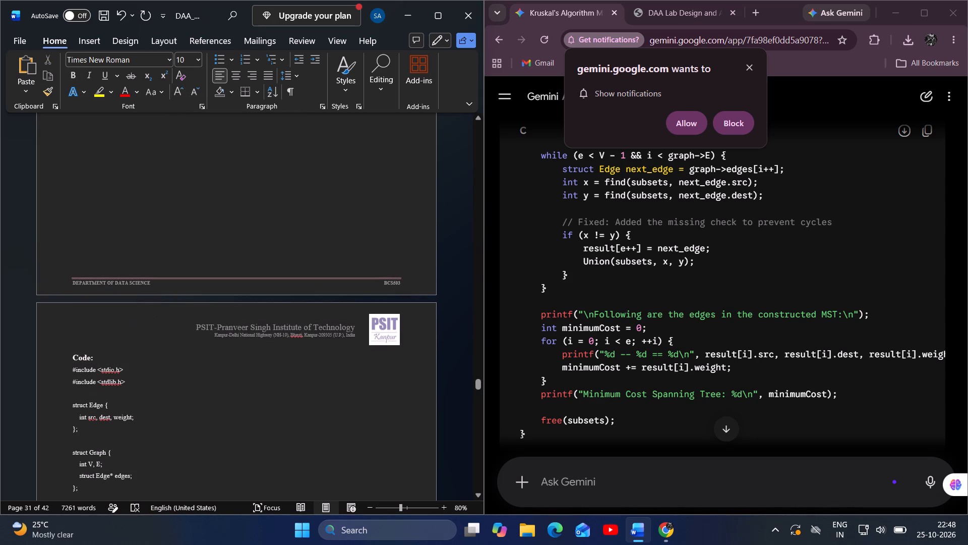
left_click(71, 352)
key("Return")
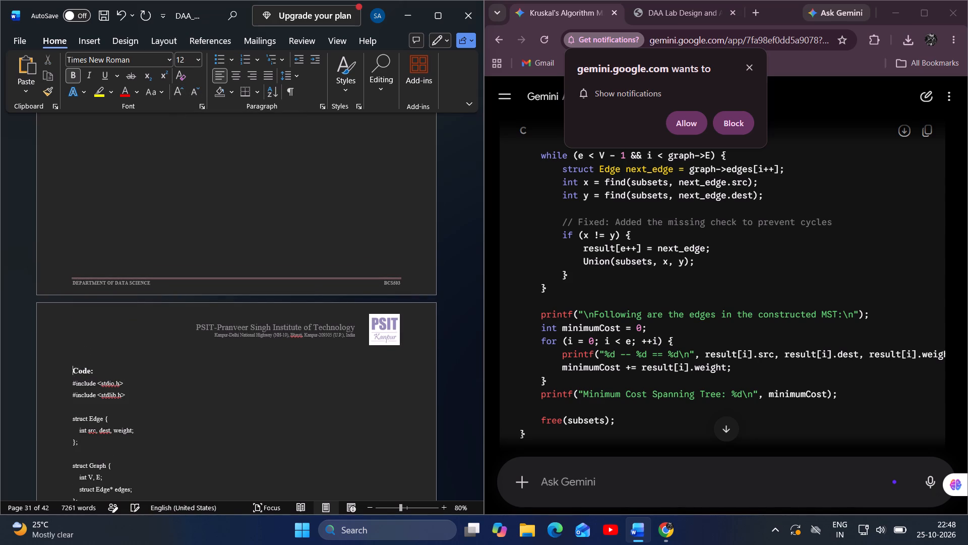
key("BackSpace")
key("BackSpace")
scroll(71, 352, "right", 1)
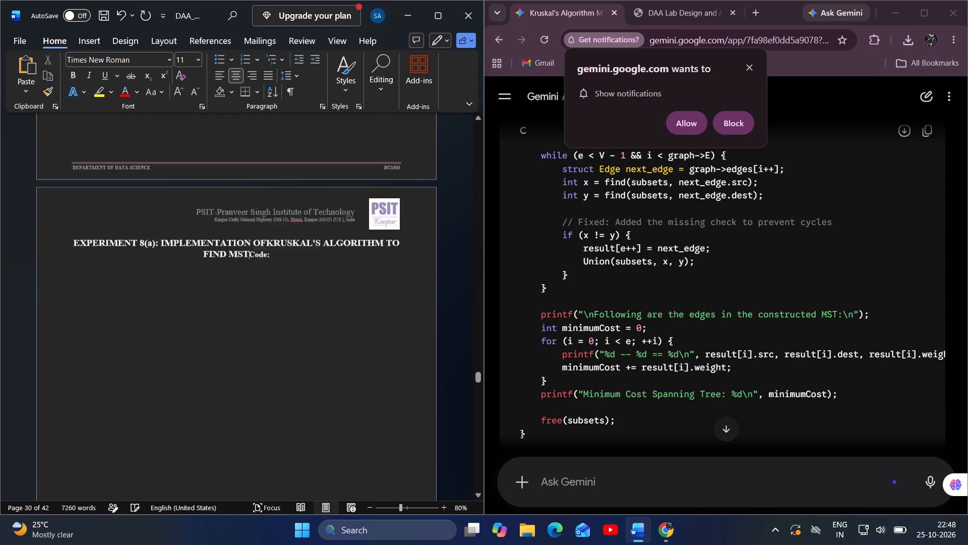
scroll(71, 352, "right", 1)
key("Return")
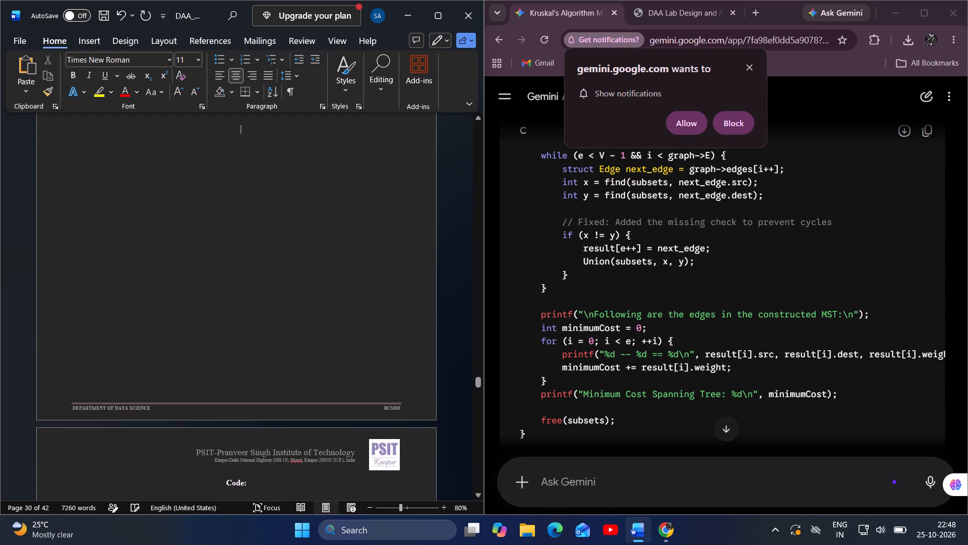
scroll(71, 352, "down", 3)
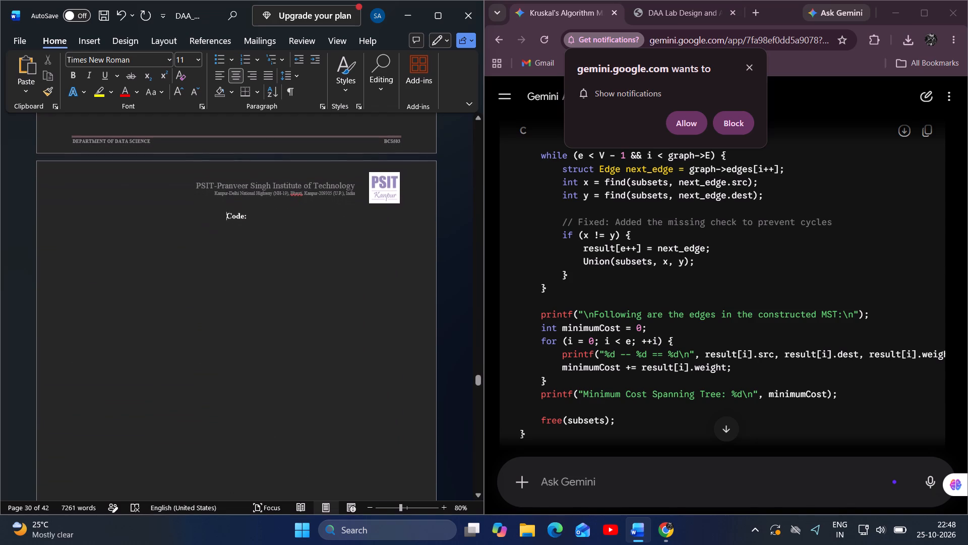
Undo the edits in Experiment 8(a), back through the heading changes, formatting and code paste, to before the deletion of the original Kruskal code.
key("ctrl+z")
key("ctrl+z")
key("ctrl+z")
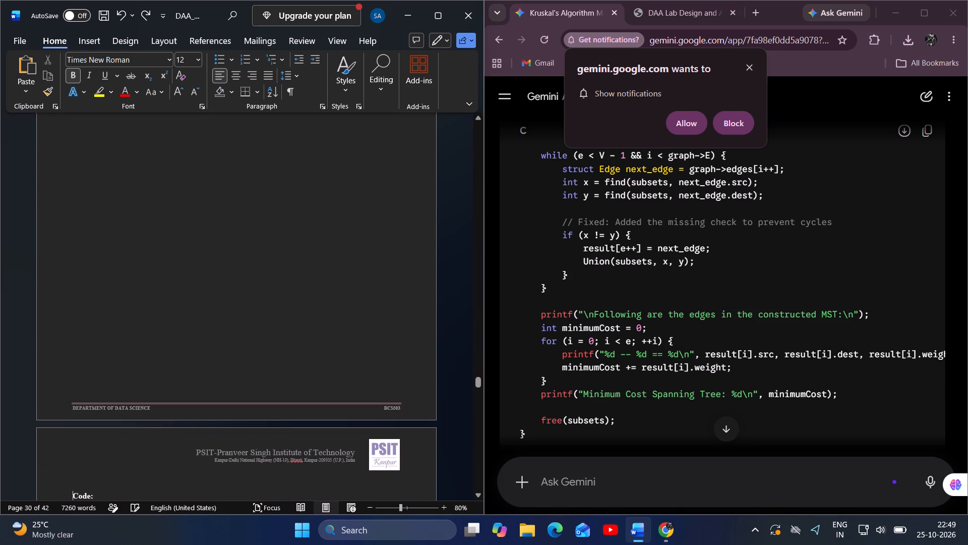
key("ctrl+z")
key("ctrl+z")
key("ctrl+z")
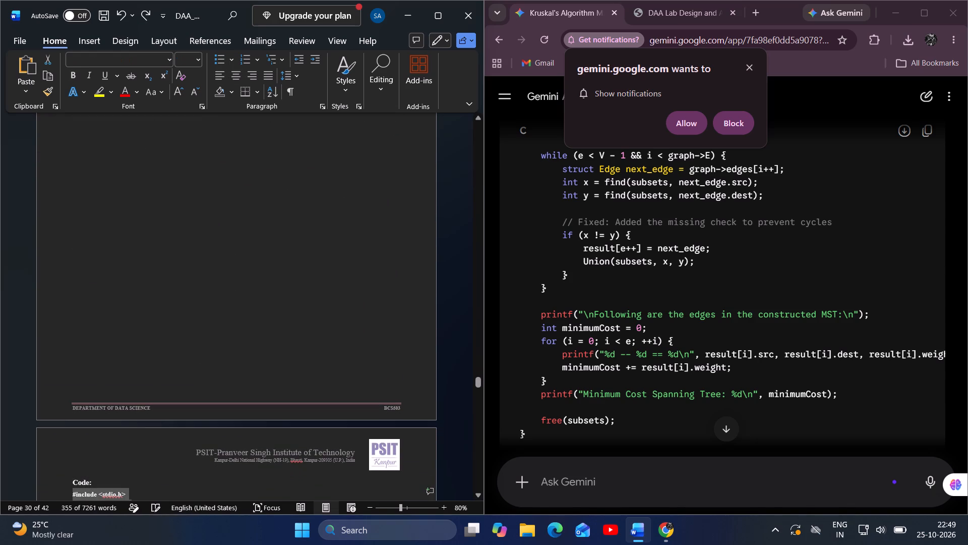
key("ctrl+z")
key("ctrl+z")
key("ctrl+z")
key("ctrl+z")
key("ctrl+z")
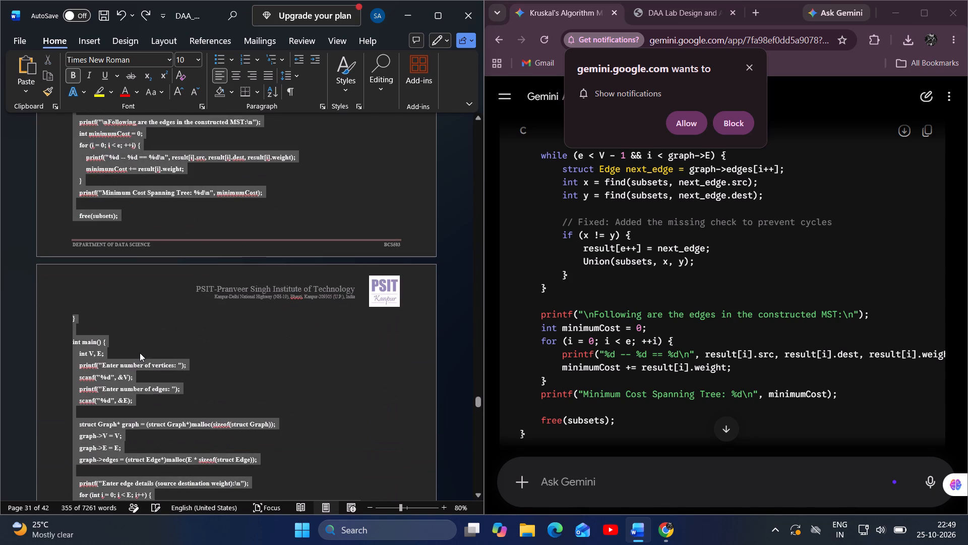
key("ctrl+z")
key("ctrl+z")
key("ctrl+z")
key("ctrl+z")
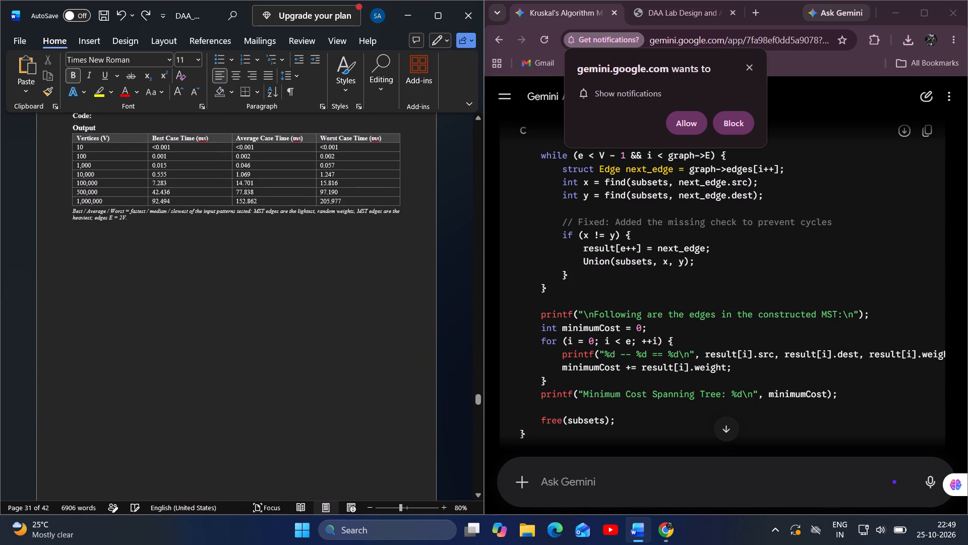
left_click(272, 250)
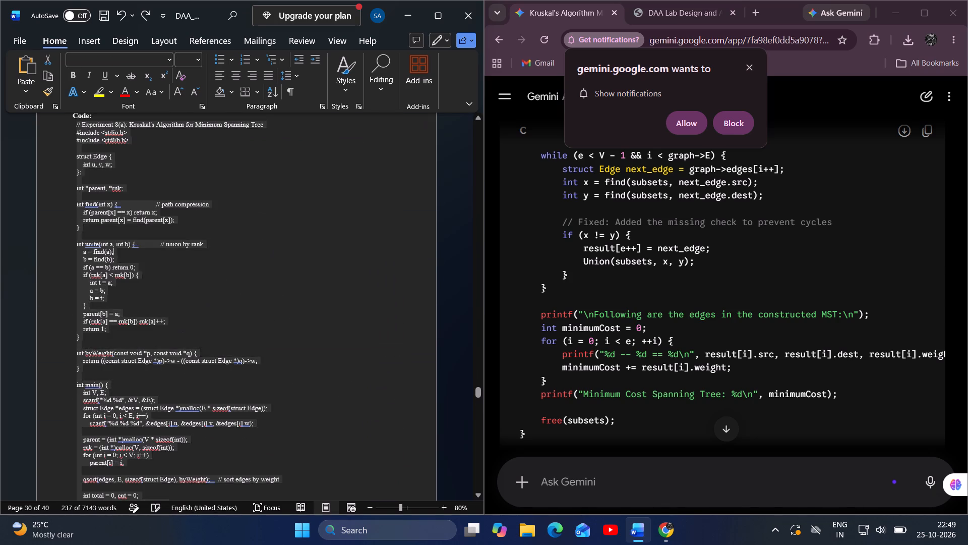
scroll(272, 250, "down", 2)
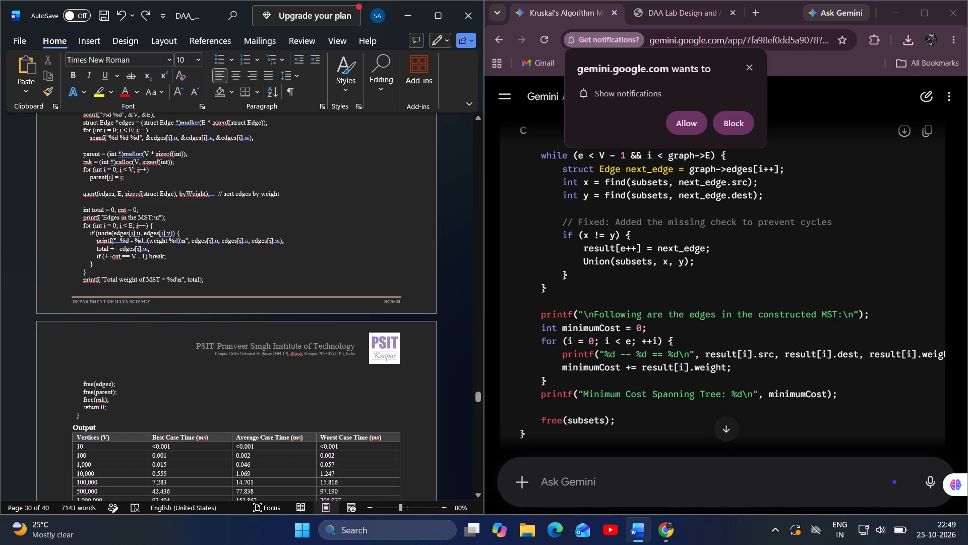
scroll(119, 278, "up", 2)
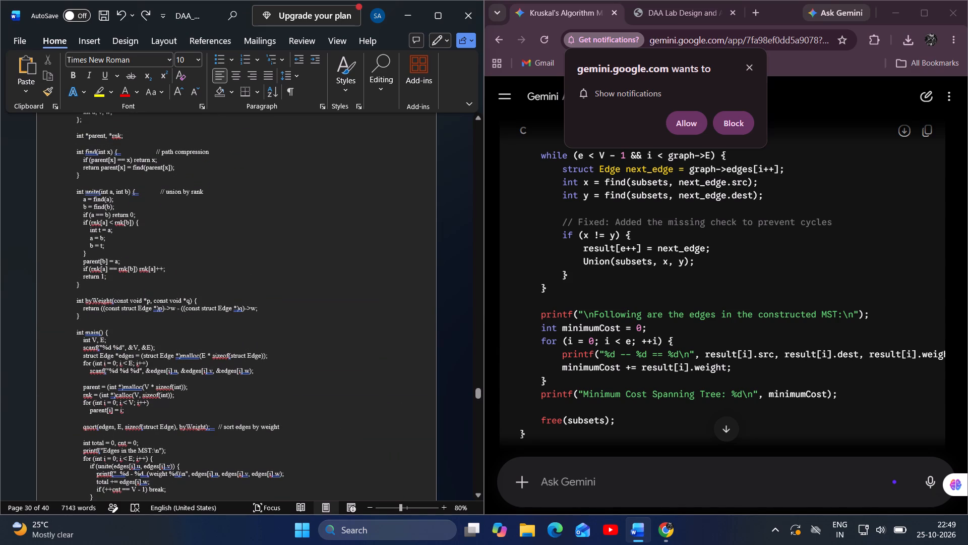
scroll(137, 250, "down", 1)
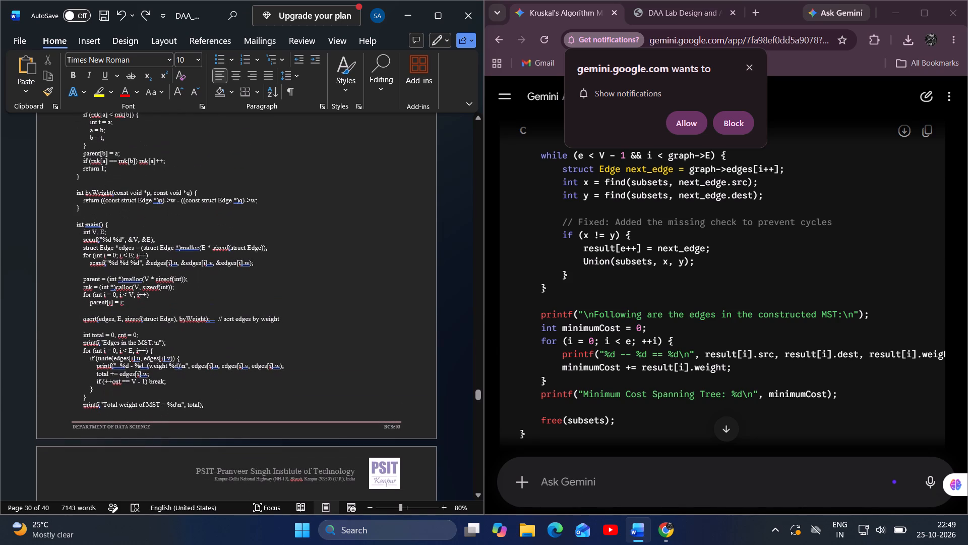
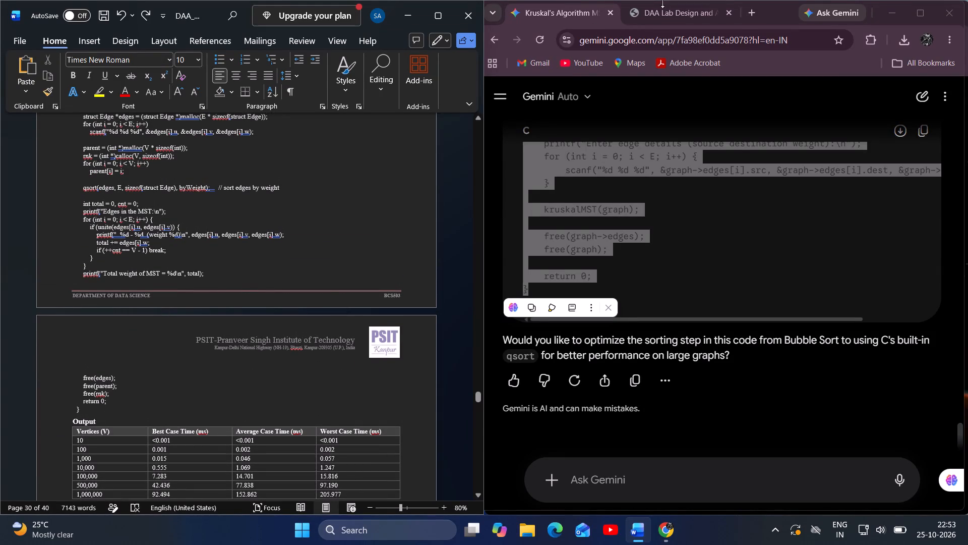
left_click(659, 16)
scroll(626, 276, "down", 2)
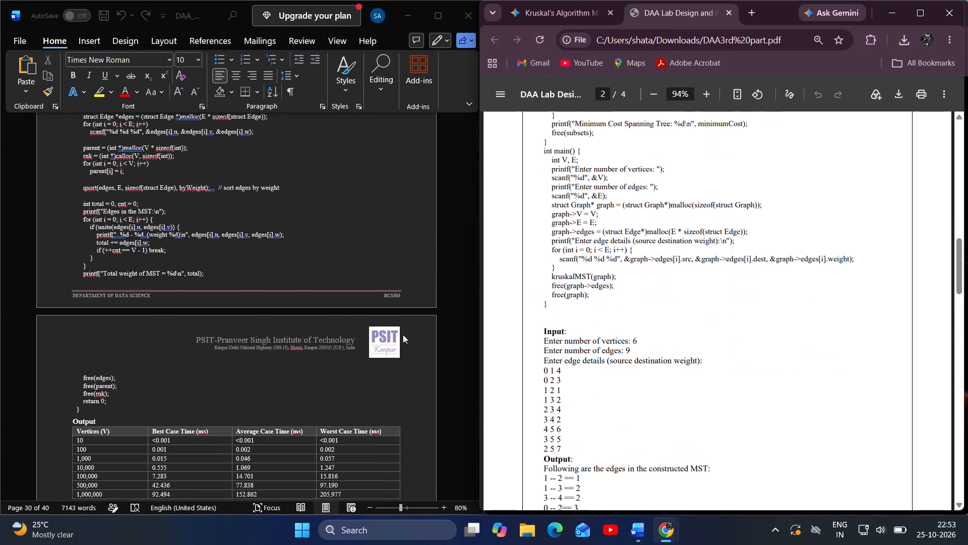
scroll(212, 418, "down", 1)
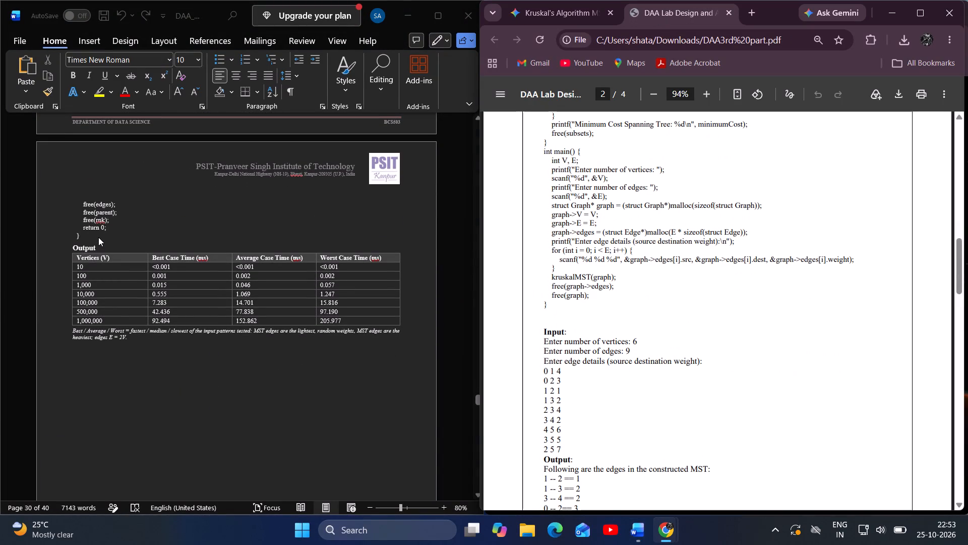
left_click(98, 237)
left_click(86, 231)
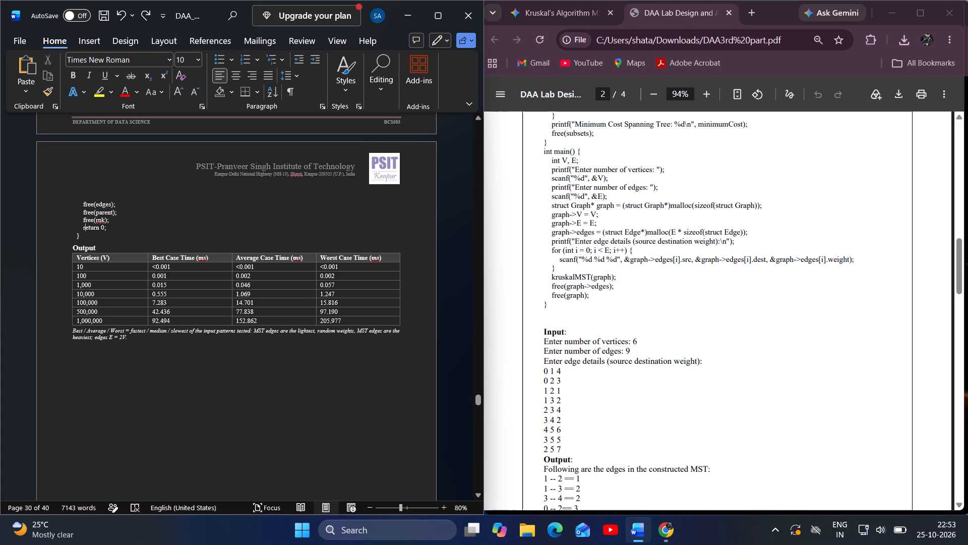
left_click(85, 236)
key("Return")
key("Return")
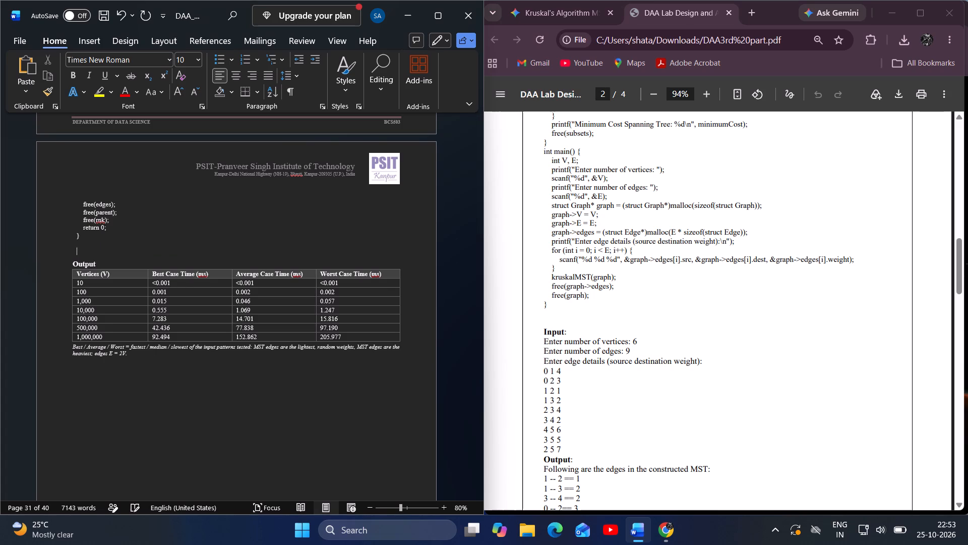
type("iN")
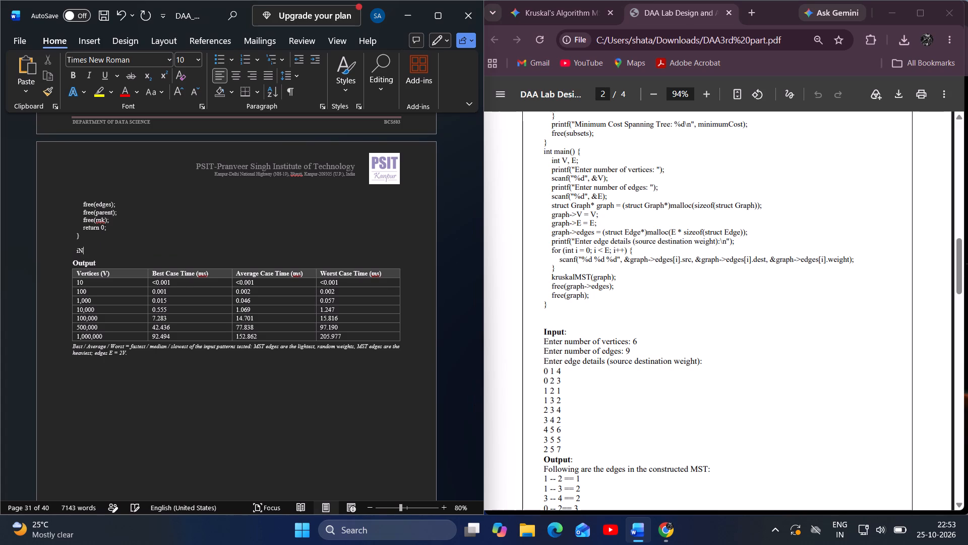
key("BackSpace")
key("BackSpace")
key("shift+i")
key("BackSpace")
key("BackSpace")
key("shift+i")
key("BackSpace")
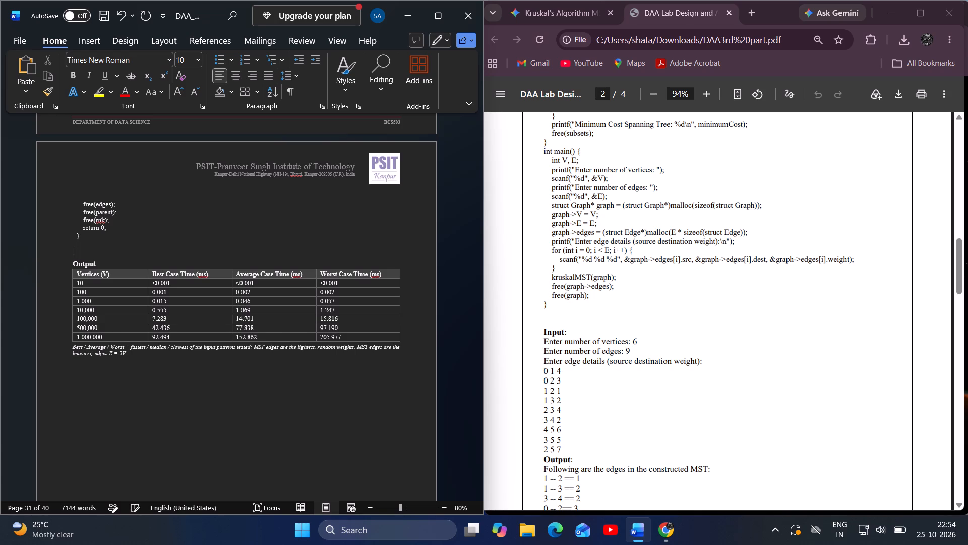
Change the bold Output heading above Experiment 8(a)'s timing table to "Intput:".
left_click(94, 265)
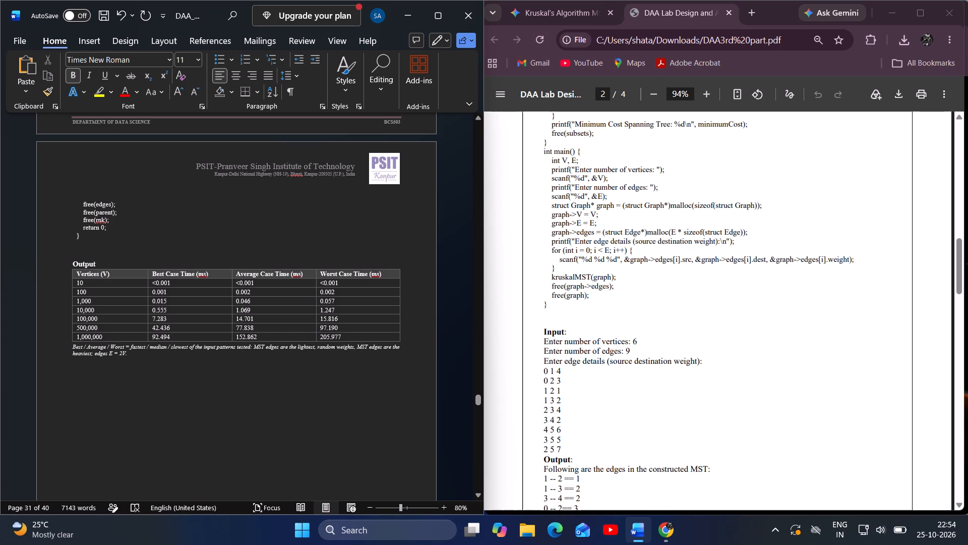
key("Left")
key("Left")
key("Left")
key("BackSpace")
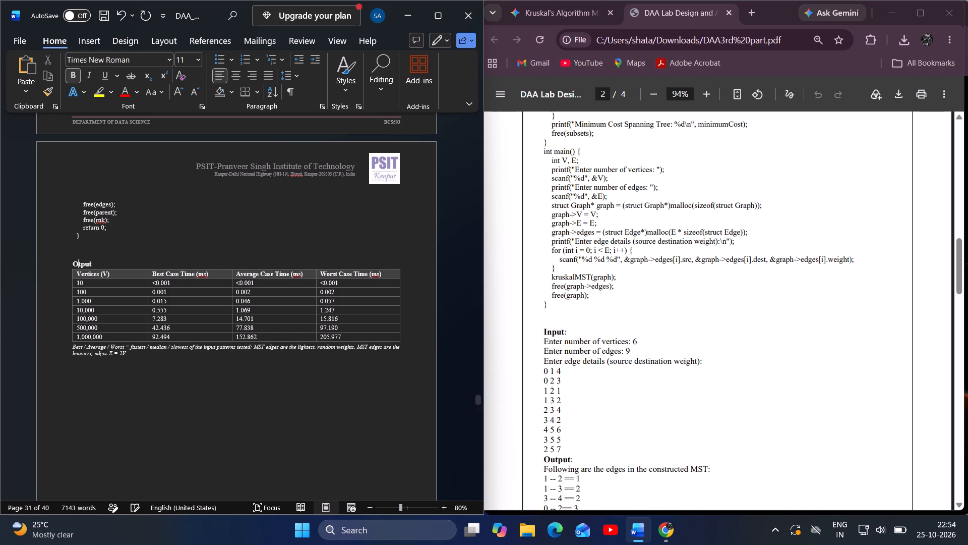
key("BackSpace")
type("in")
key("BackSpace")
key("BackSpace")
type("IN")
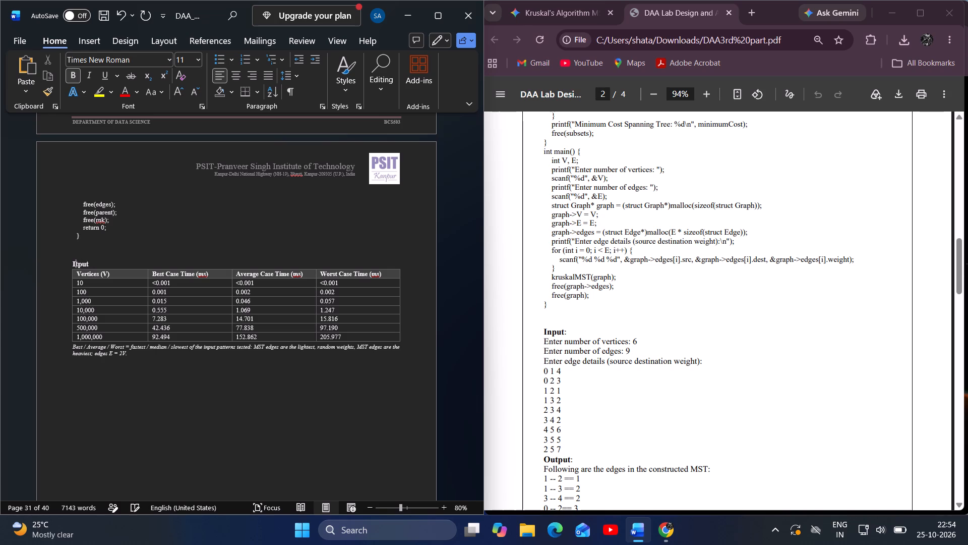
key("n")
key("Right")
key("Right")
key("Right")
key("Right")
key("shift+colon")
Add a bold "Output:" heading on its own line between the "Intput:" heading and the timing table.
key("Return")
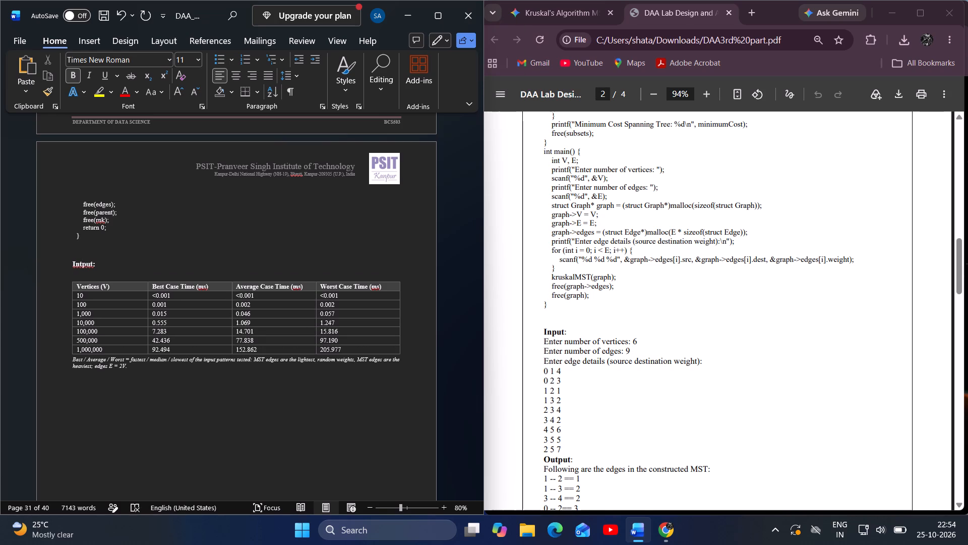
key("shift+o")
type("utput")
key("shift+colon")
key("Return")
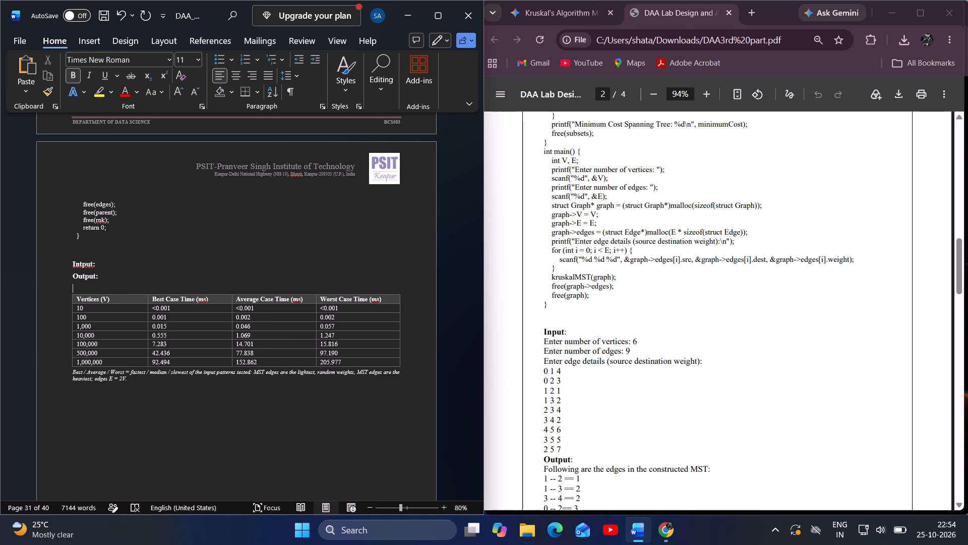
Delete the vertices timing table and the Best / Average / Worst note beneath the "Output:" heading.
left_click_drag(60, 282, 246, 384)
key("BackSpace")
Beneath the "Intput:" heading, add the line "Enter number of vertices:6" in non-bold 10 pt text.
scroll(246, 384, "up", 3)
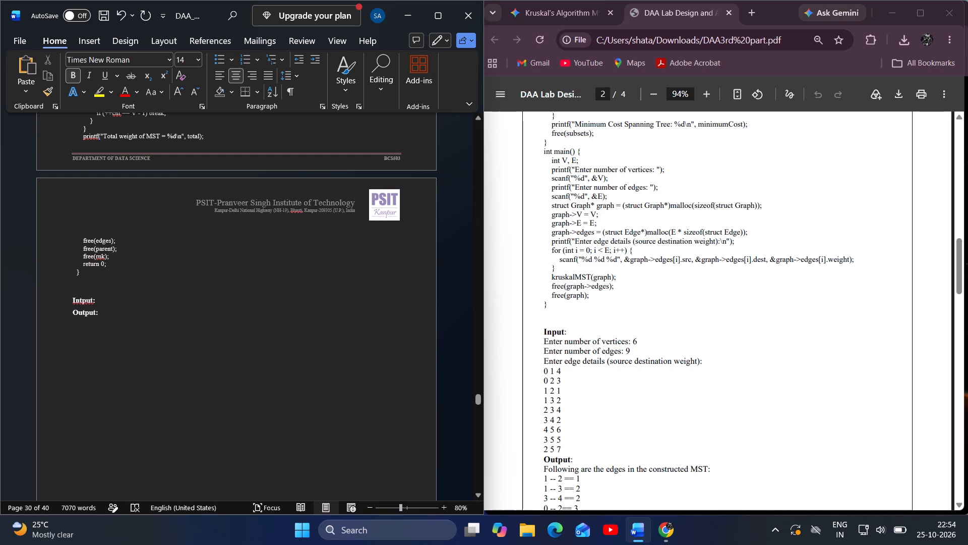
scroll(578, 316, "down", 1)
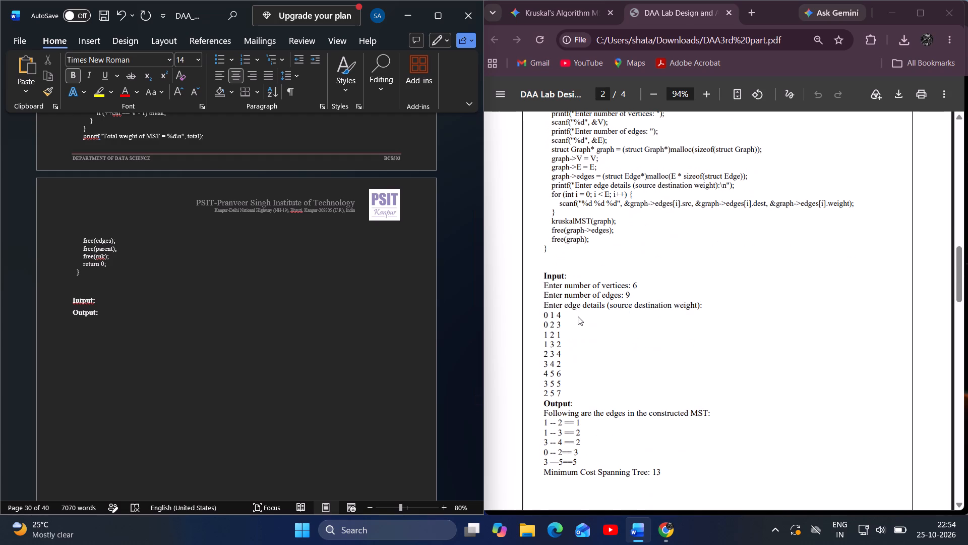
left_click(118, 298)
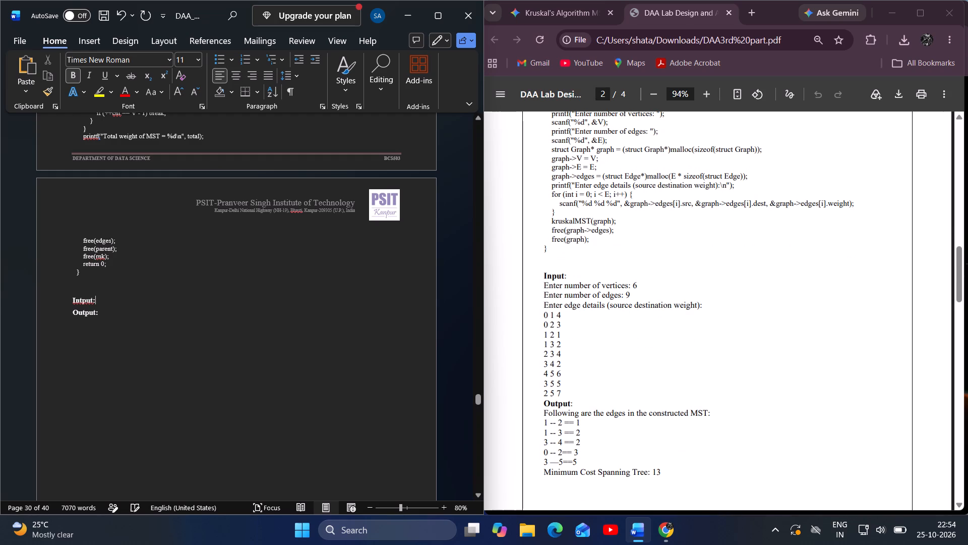
key("Return")
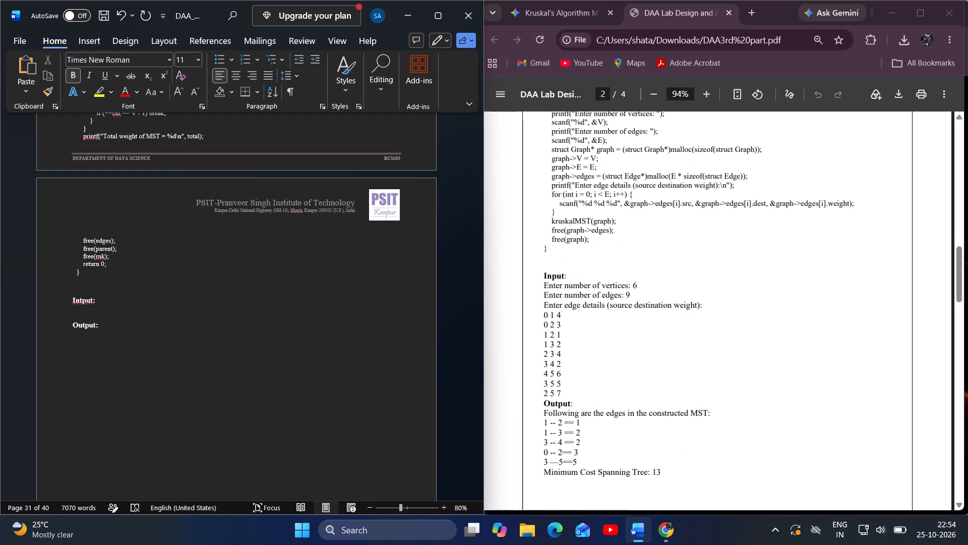
key("shift+e")
key("n")
key("BackSpace")
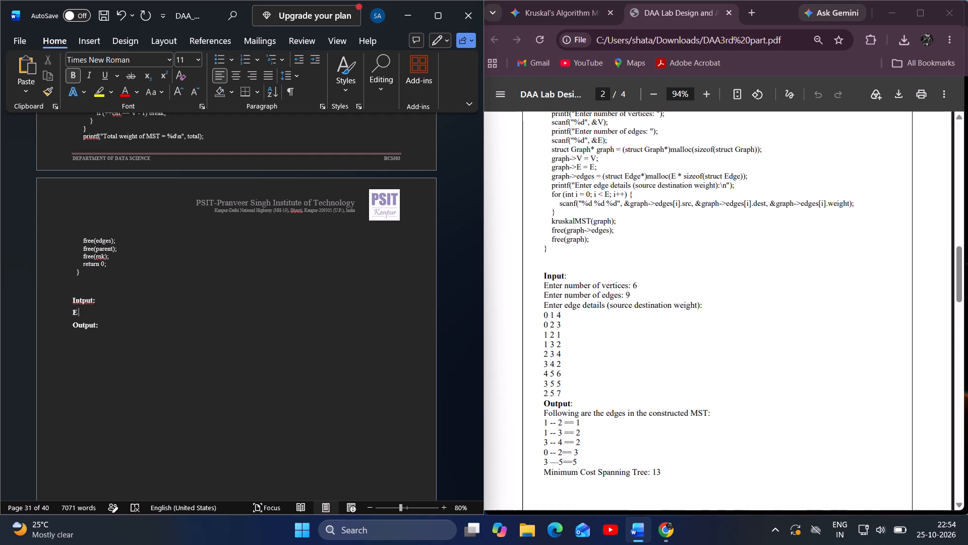
key("BackSpace")
left_click(69, 67)
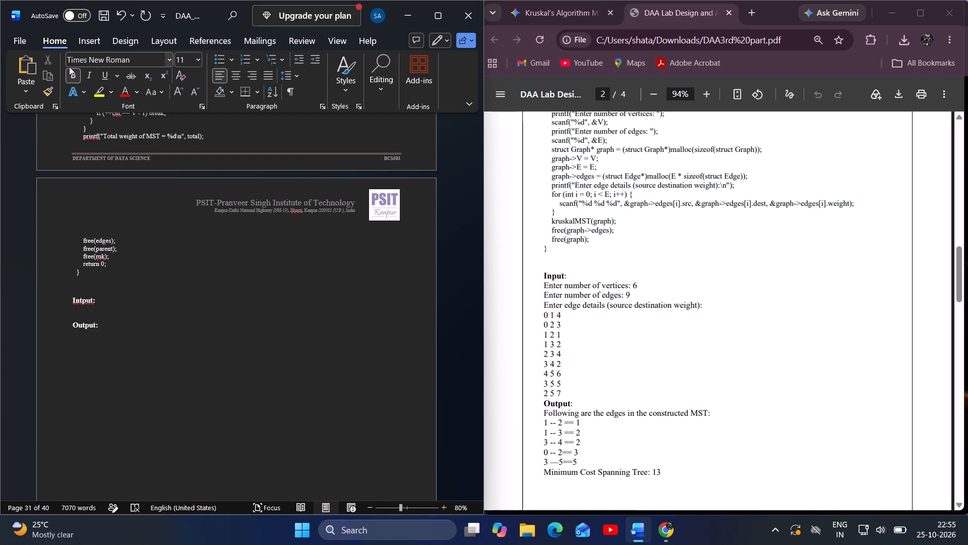
left_click(70, 77)
left_click(201, 95)
type("Enter")
key("space")
type("number")
key("space")
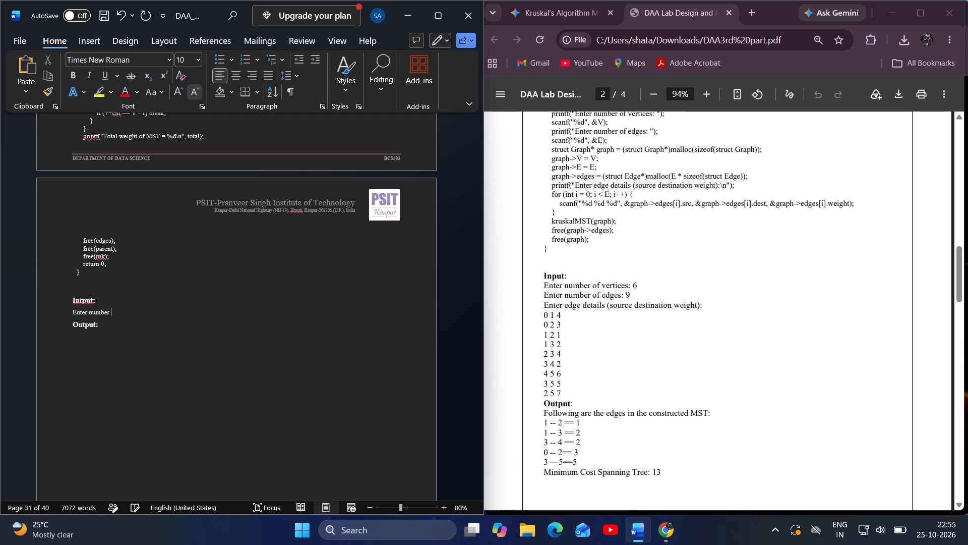
type("of vertices")
key("shift+colon")
key("6")
Add the line "Enter number of edges:9" beneath the vertices line.
key("Return")
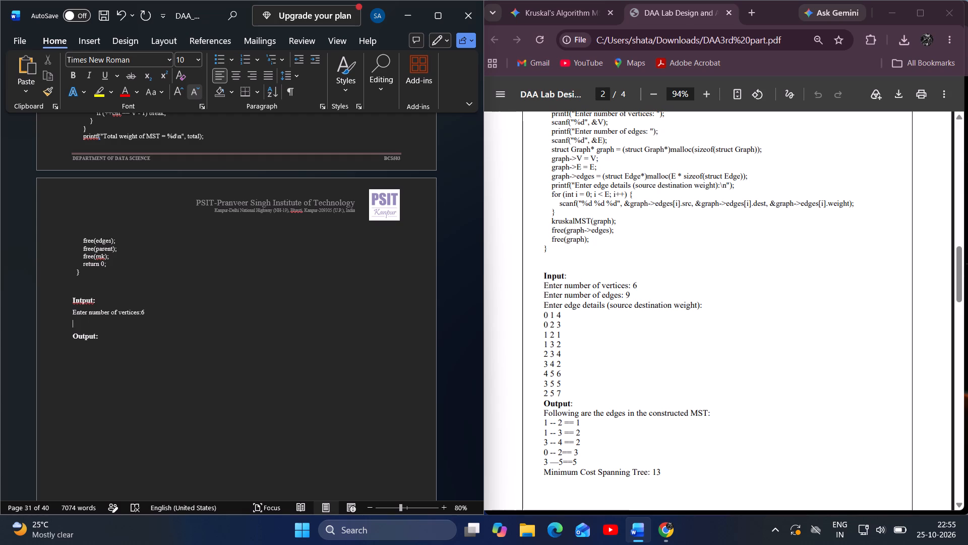
type("Enter")
key("space")
type("number of")
key("space")
type("edges")
key("shift+colon")
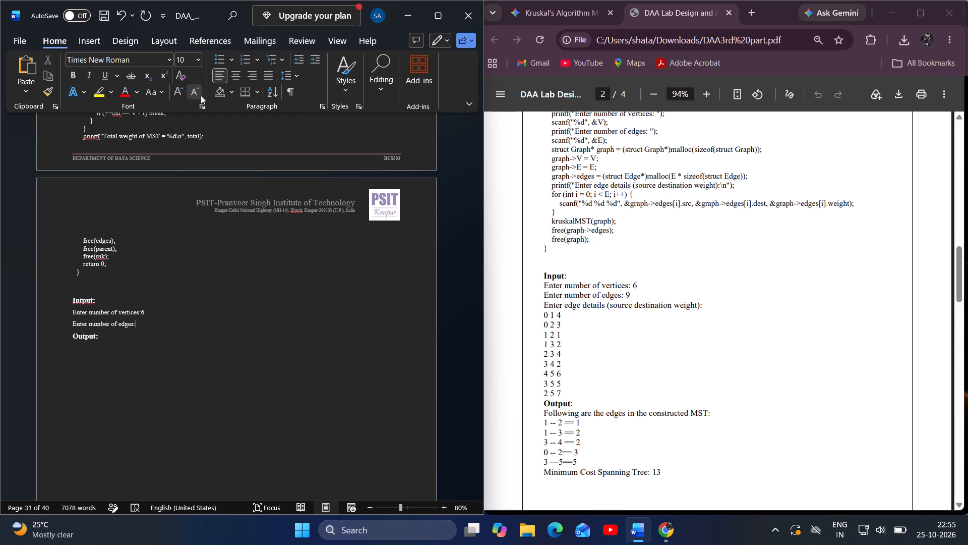
key("9")
Add the line "Enter edge details()" beneath the edges line, ready for text inside the parentheses.
key("Return")
type("Enter")
key("space")
type("edge")
key("space")
type("details")
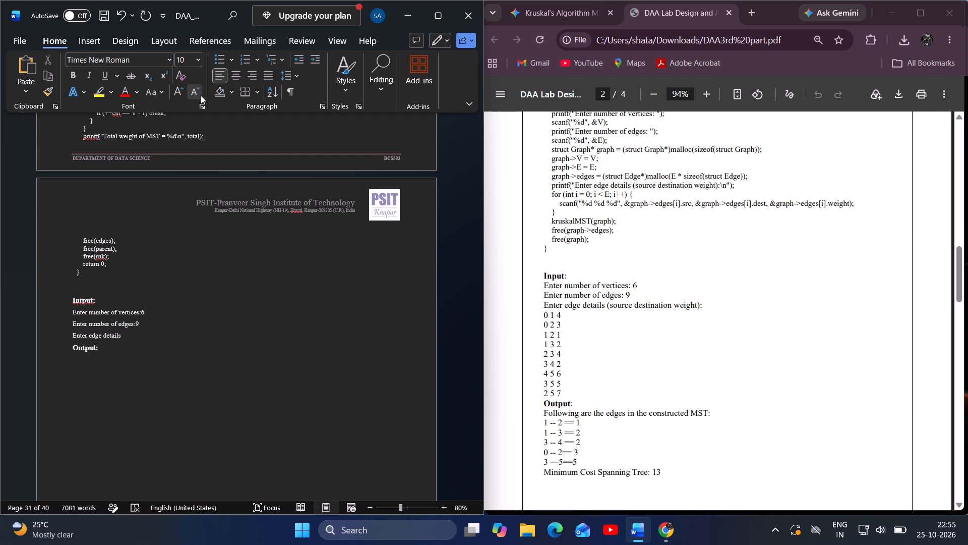
type("()")
key("Left")
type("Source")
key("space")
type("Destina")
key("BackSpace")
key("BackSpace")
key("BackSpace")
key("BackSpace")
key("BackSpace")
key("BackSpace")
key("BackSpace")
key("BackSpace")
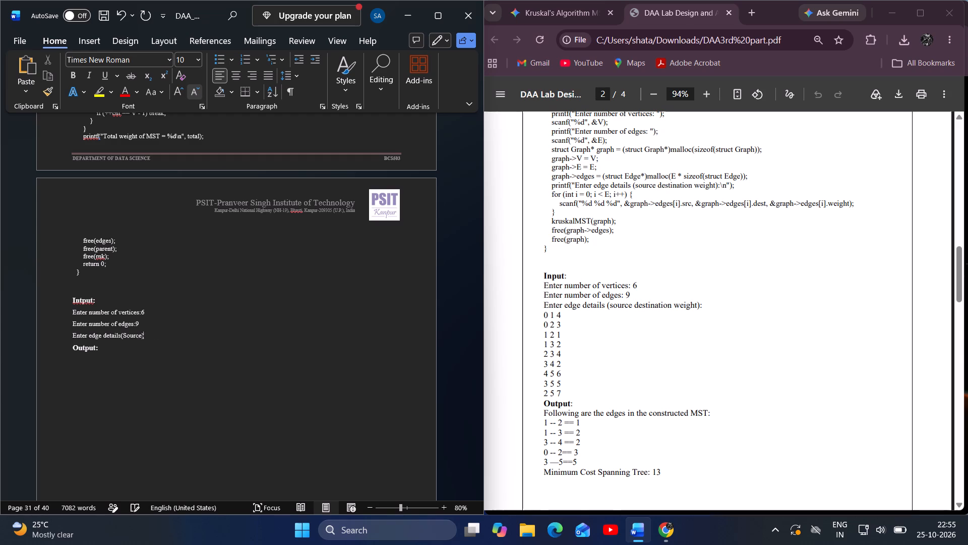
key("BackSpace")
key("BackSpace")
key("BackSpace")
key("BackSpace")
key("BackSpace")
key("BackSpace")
Enter a space and "source" inside the parentheses of the edge details line.
key("space")
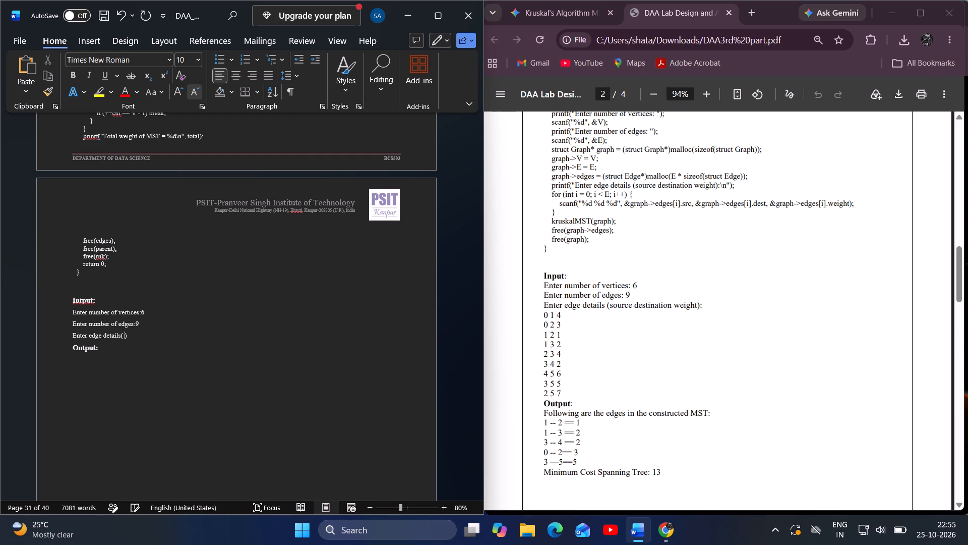
type("sourd")
key("BackSpace")
type("ce")
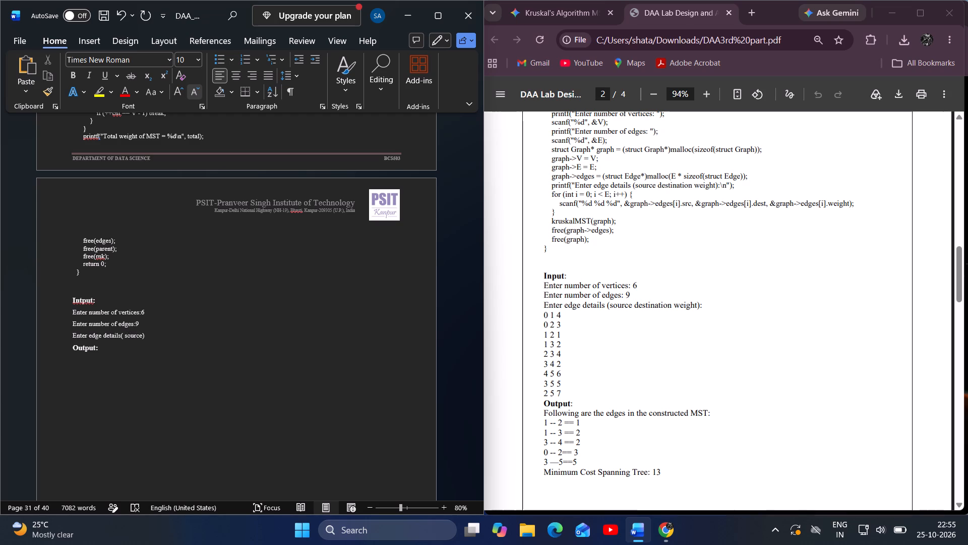
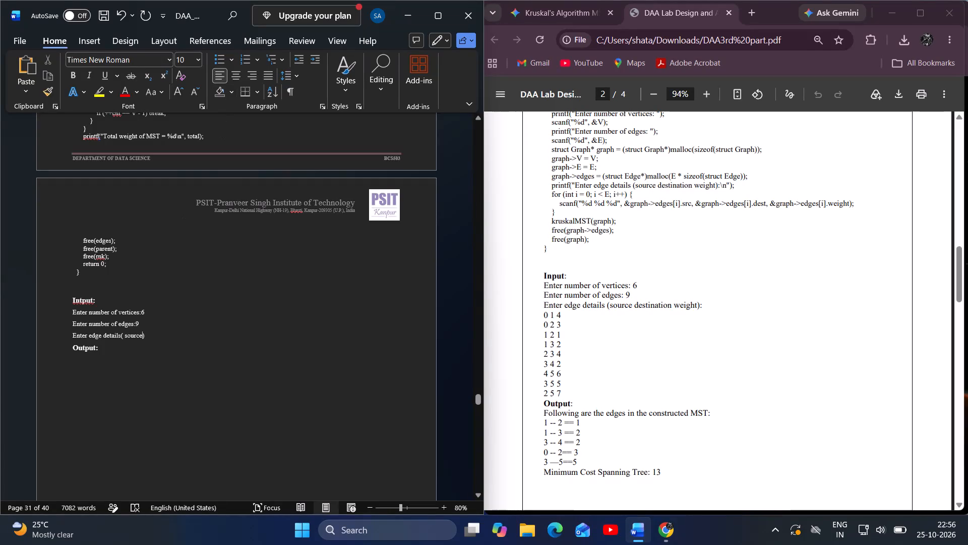
Complete the edge details line with "destination weight" inside the parentheses and a colon after them.
key("space")
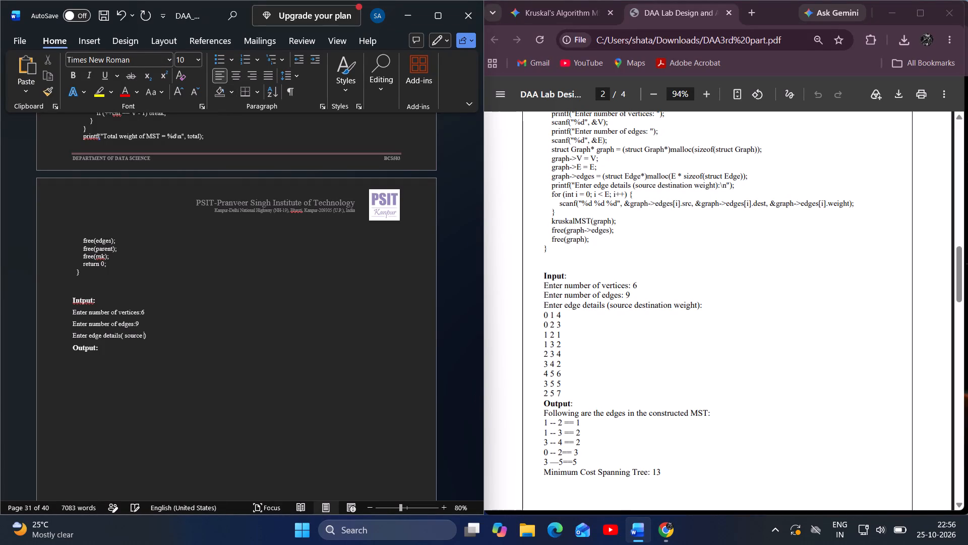
type("destu")
key("BackSpace")
type("ination")
key("space")
type("weight")
key("Right")
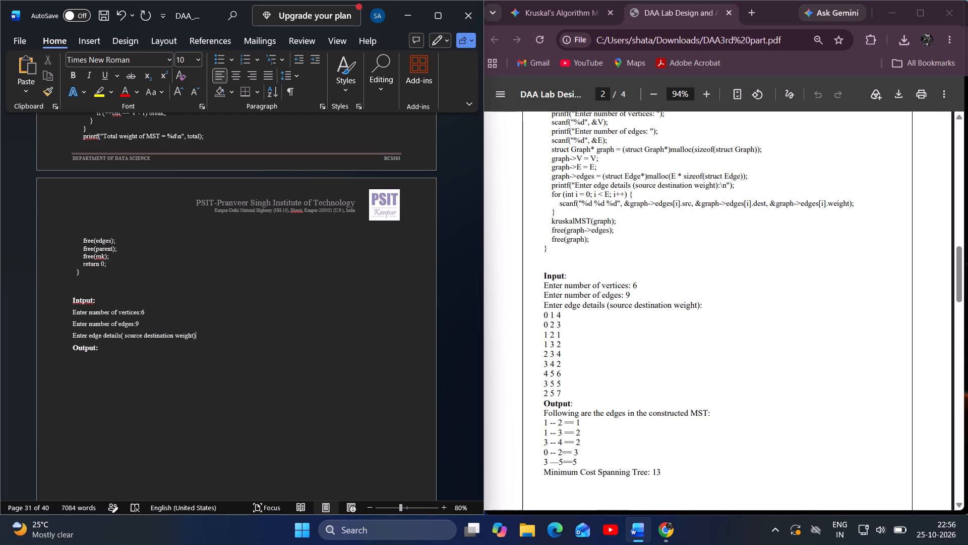
key("Right")
key("Left")
key("shift+colon")
Beneath the edge details line, add the first edge row "0 1 4", with two spaces between the numbers.
key("Return")
type("0 1")
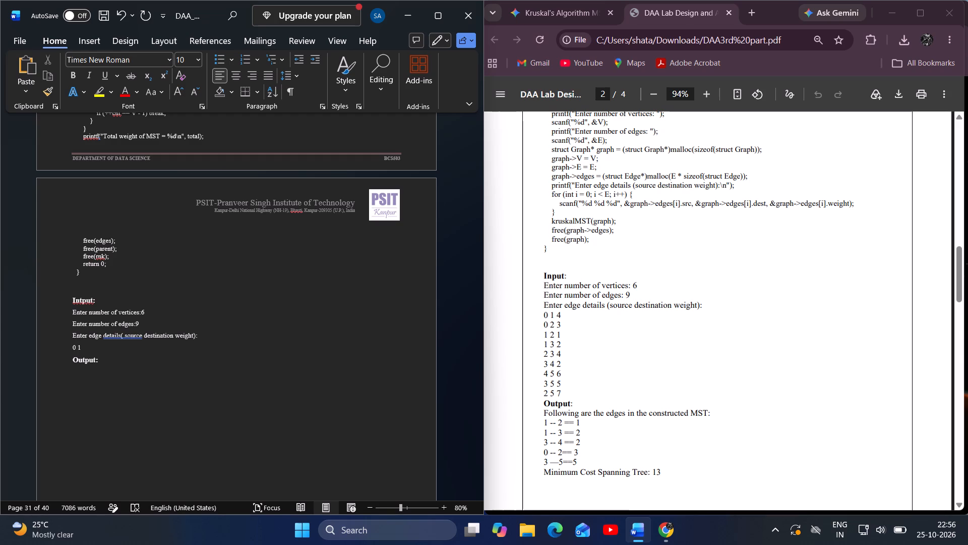
key("BackSpace")
key("1")
key("BackSpace")
key("space")
type("1")
key("space")
key("space")
key("4")
Start a new line beneath the "0 1 4" row and undo the automatic list numbering so both lines are plain text.
key("Return")
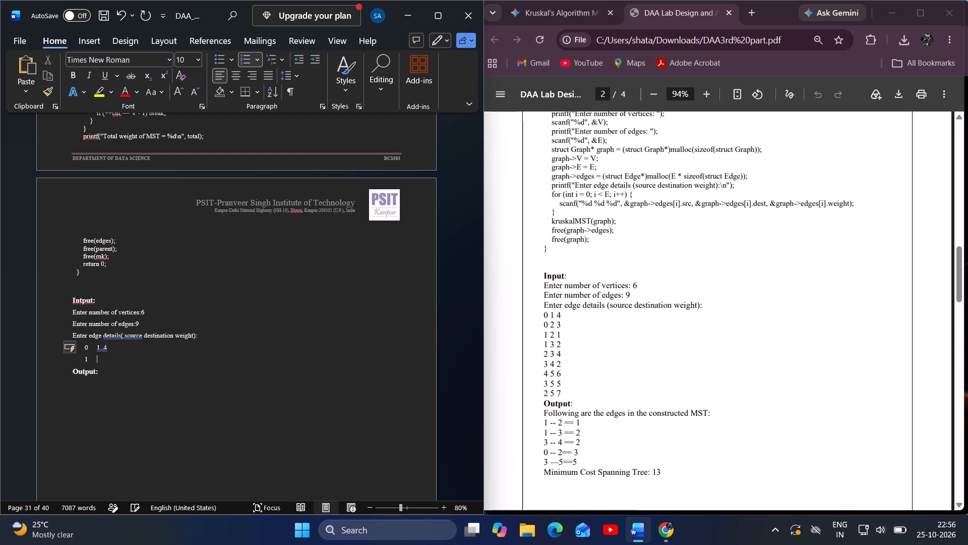
key("0")
key("BackSpace")
key("BackSpace")
key("BackSpace")
key("BackSpace")
key("BackSpace")
key("ctrl+z")
key("ctrl+z")
key("ctrl+z")
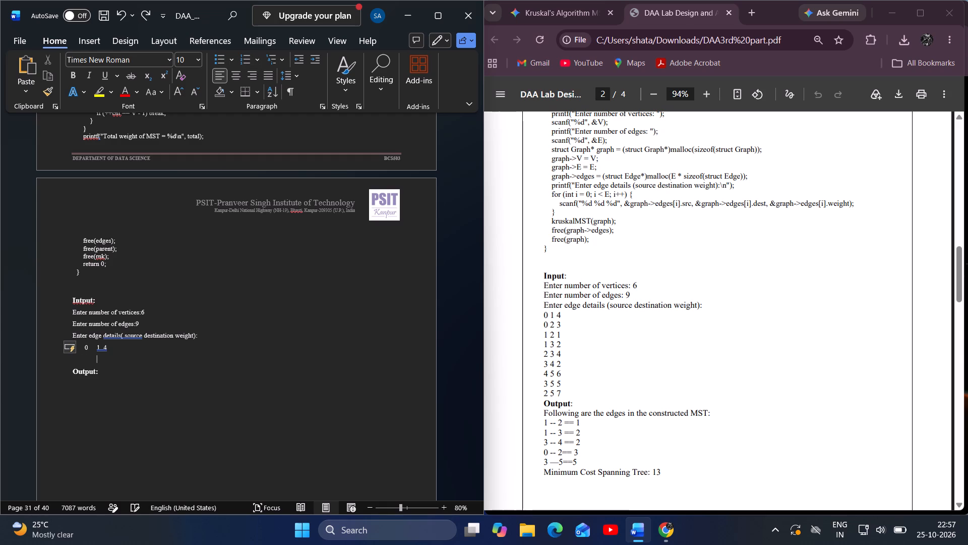
key("ctrl+z")
key("ctrl+z")
key("ctrl+z")
key("ctrl+z")
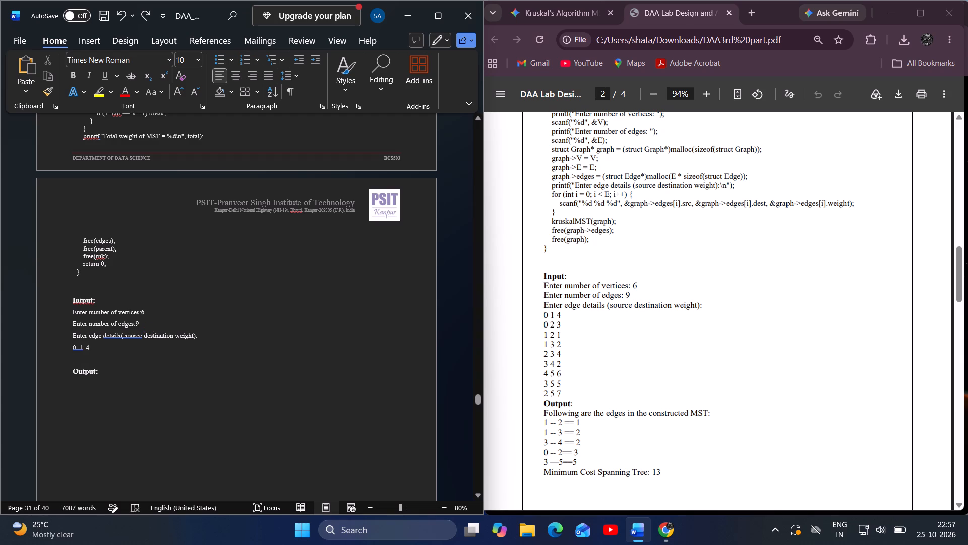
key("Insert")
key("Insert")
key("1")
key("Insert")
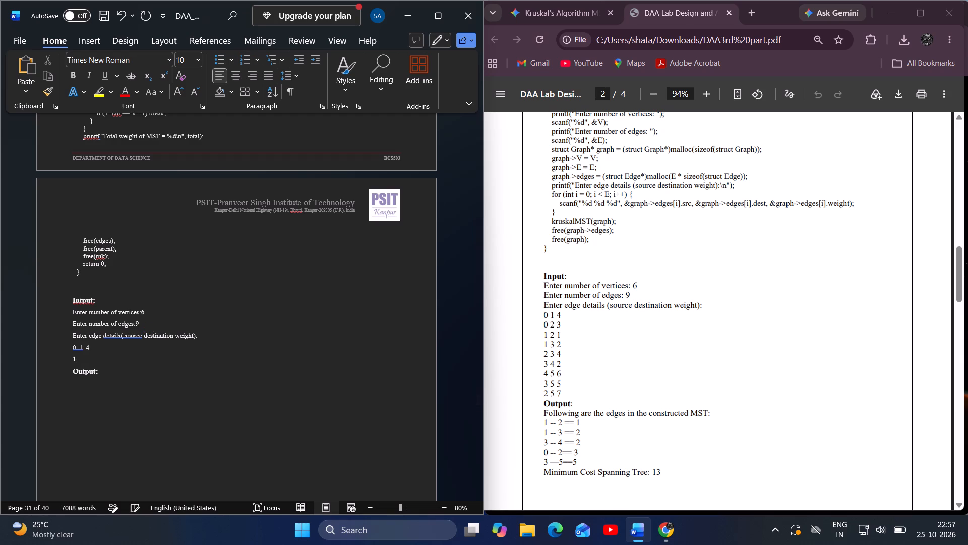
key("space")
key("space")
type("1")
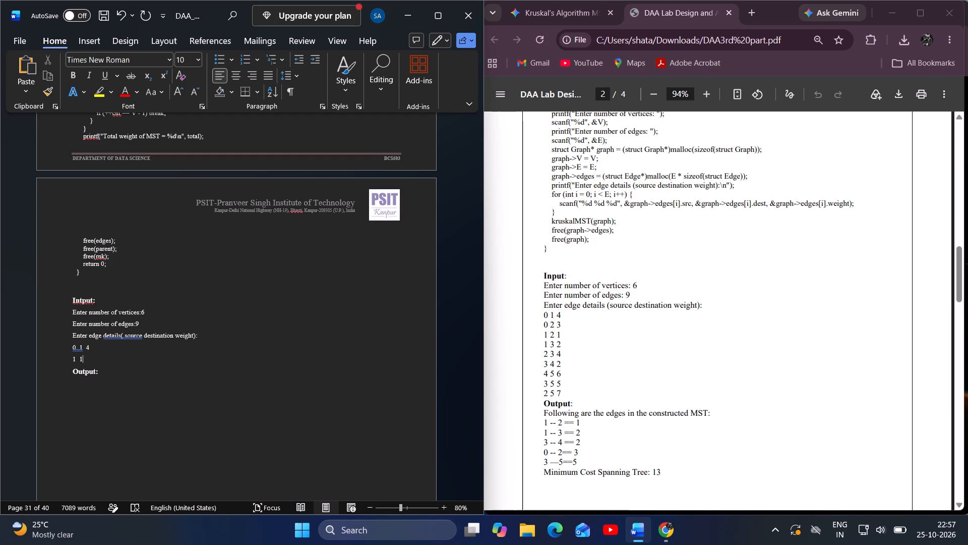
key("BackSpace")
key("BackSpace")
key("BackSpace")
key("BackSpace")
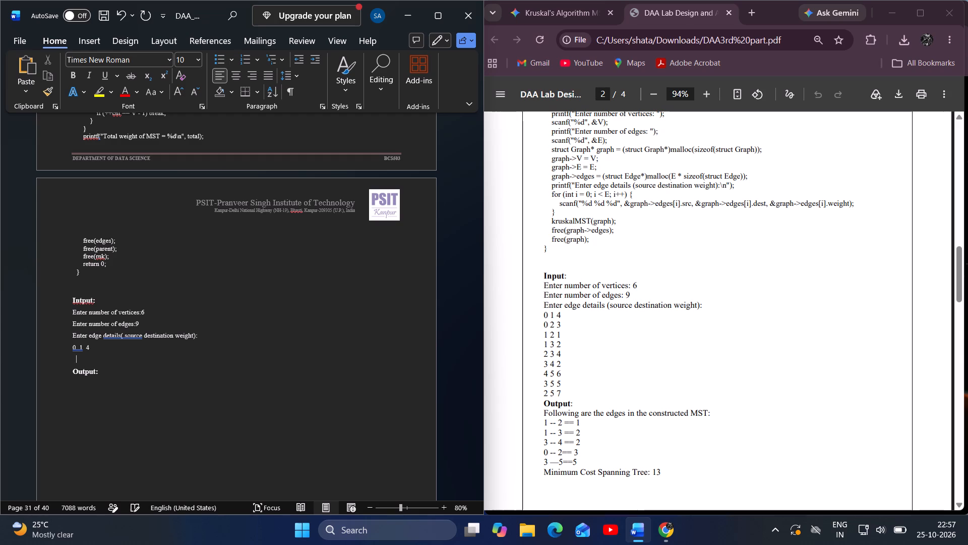
Enter the second edge row "0 2 3" beneath the first, with two spaces between the numbers.
type("0 2")
key("space")
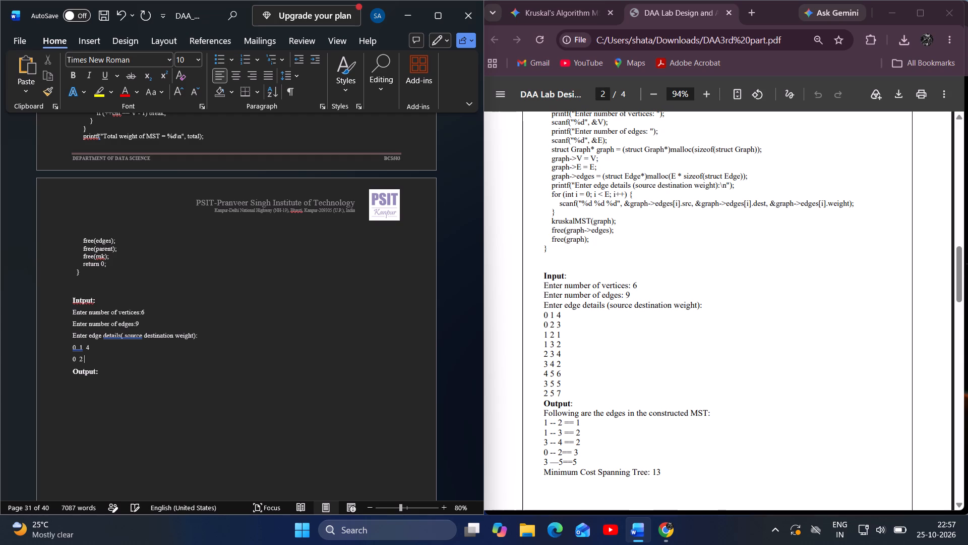
key("space")
key("3")
Start a new line after the "0 2 3" row and stop Word from automatically creating numbered lists.
key("Return")
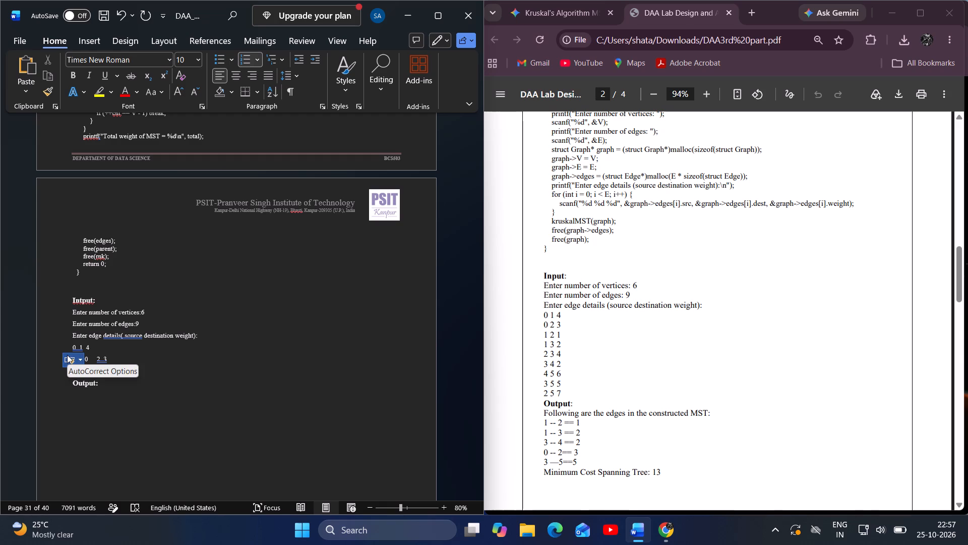
left_click(67, 355)
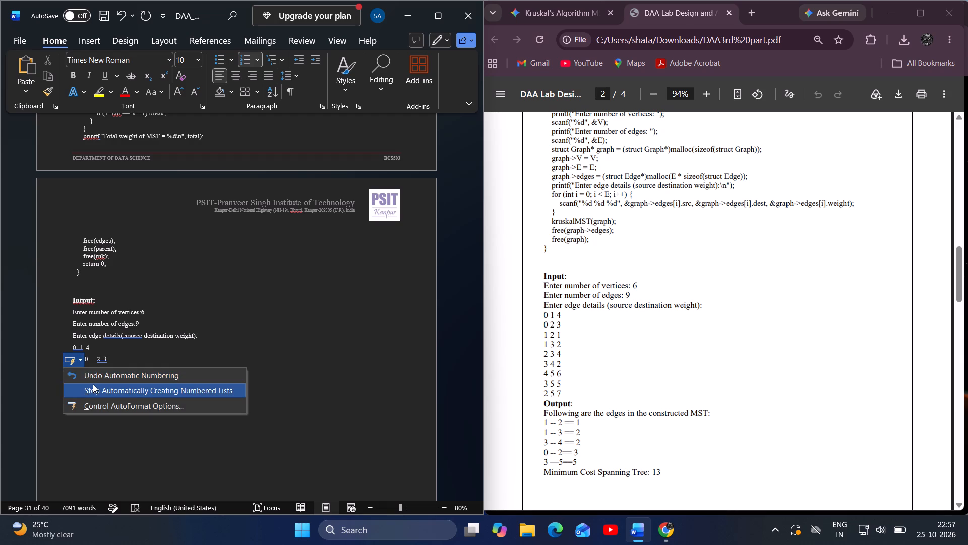
left_click(93, 384)
Re-enter the final 3 of the "0 2 3" row and start a new 10 pt line beneath it.
left_click(127, 361)
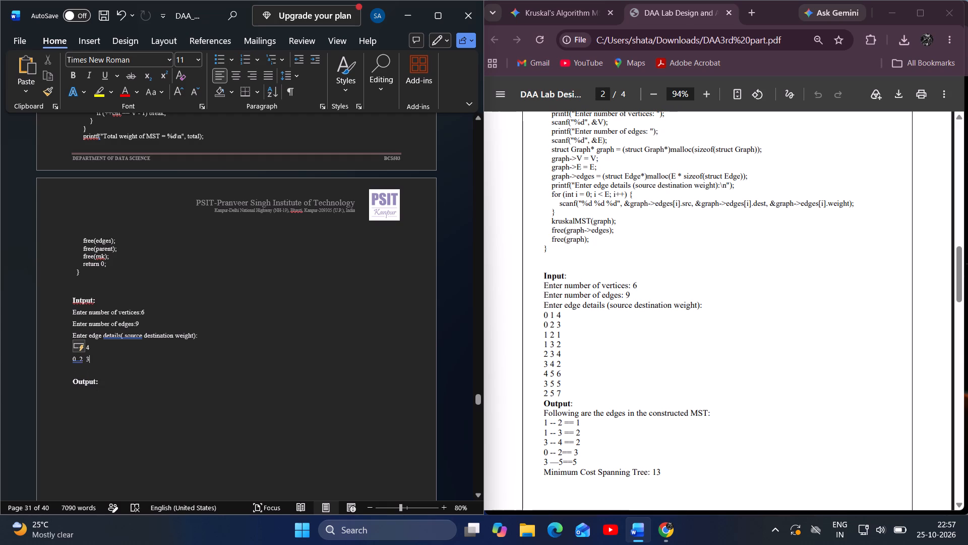
left_click_drag(71, 374, 91, 356)
left_click(91, 356)
key("BackSpace")
key("3")
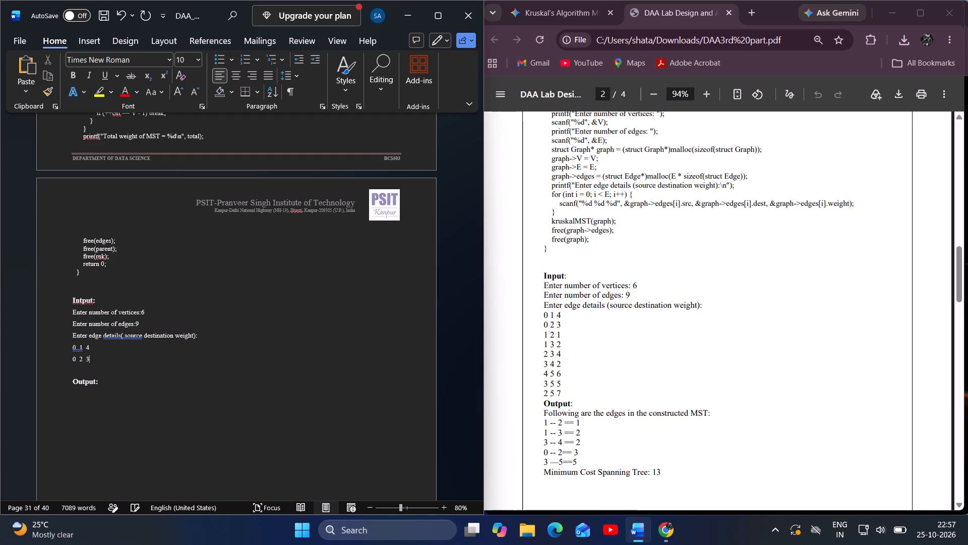
key("Return")
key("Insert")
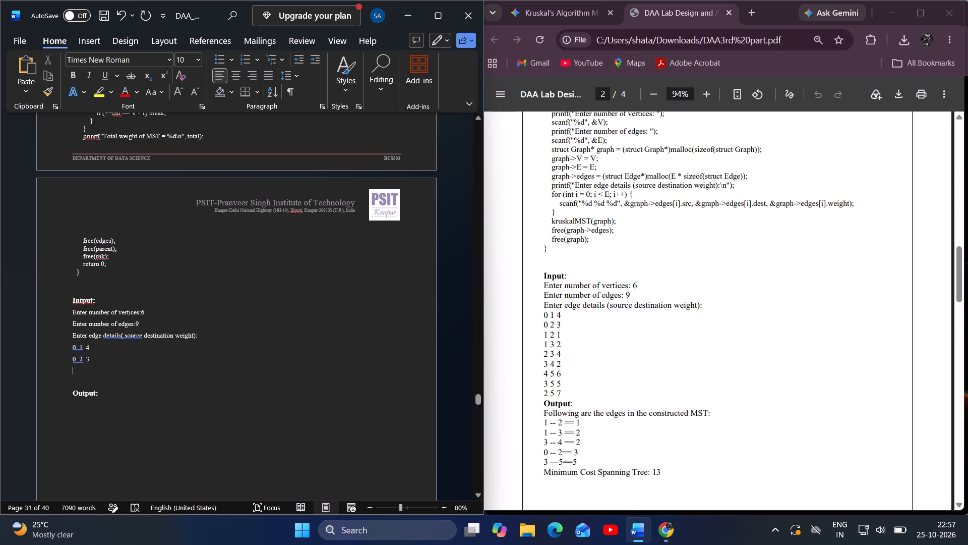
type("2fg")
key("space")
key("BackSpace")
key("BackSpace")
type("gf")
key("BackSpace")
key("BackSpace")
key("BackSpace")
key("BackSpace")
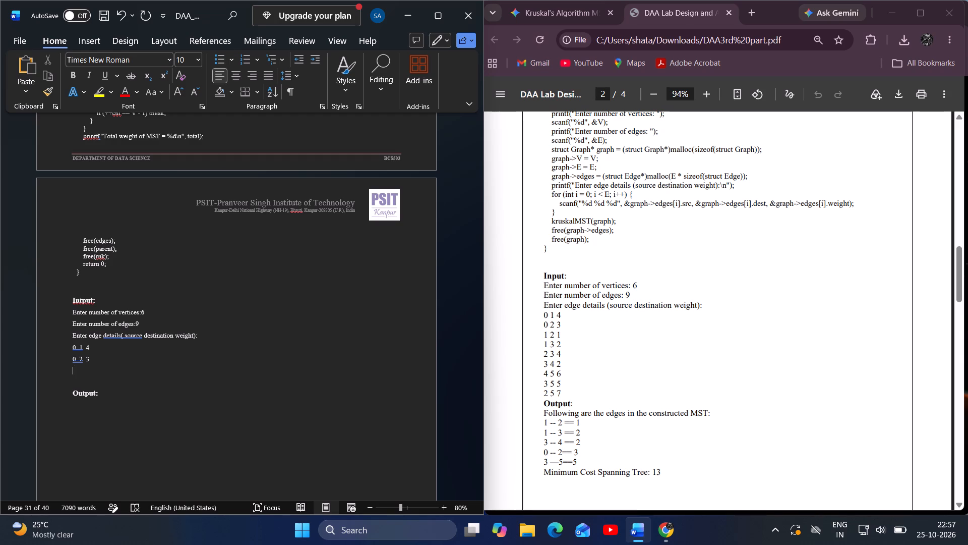
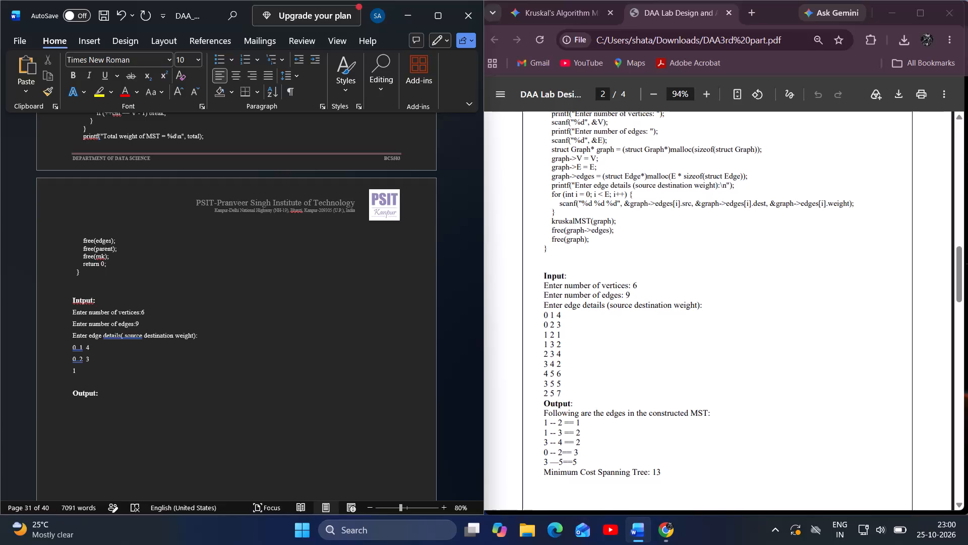
Complete the third edge row as "1 2 1" with two spaces between the numbers, and start a new line beneath it.
type("2")
key("space")
key("space")
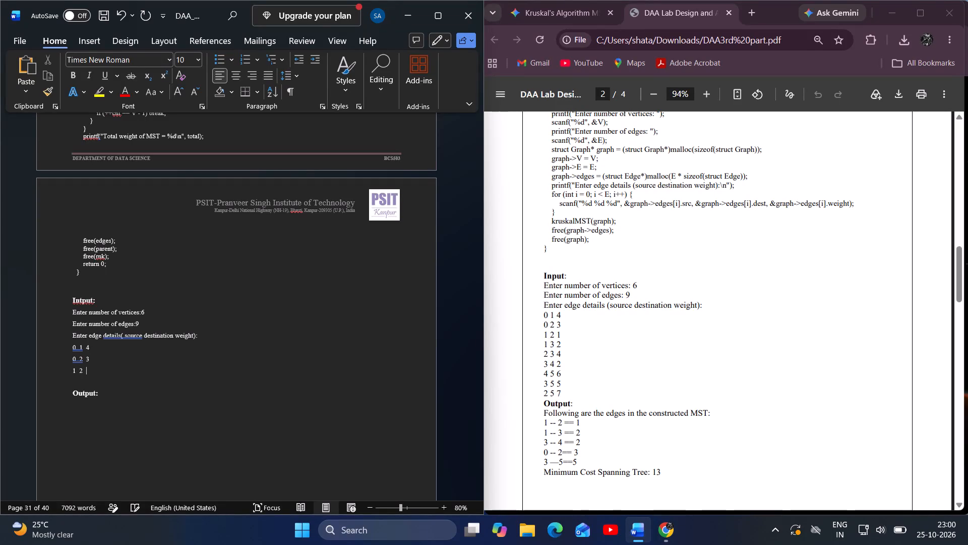
key("1")
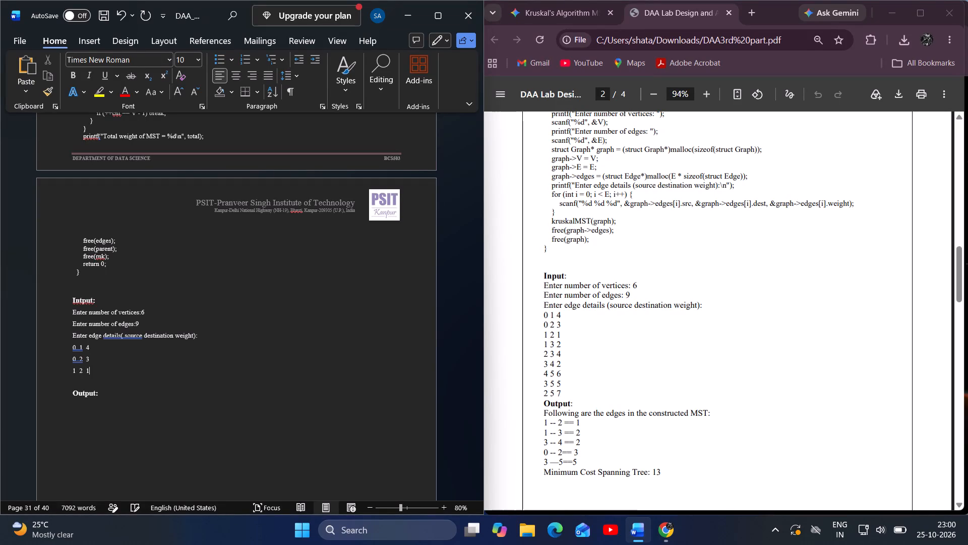
key("Return")
Enter the fourth edge row "1 3 2" with two spaces between the numbers, and start a new line beneath it.
type("1")
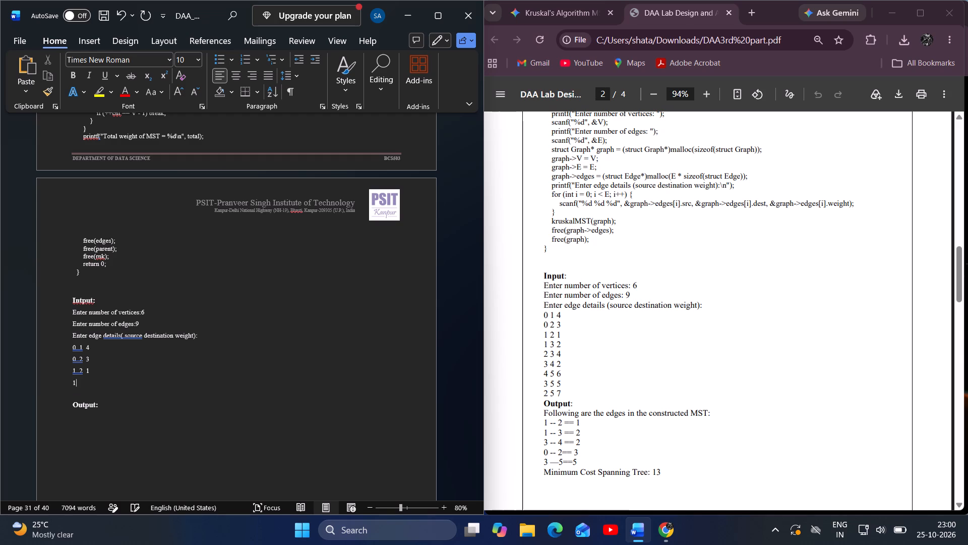
key("space")
key("space")
type("3")
key("space")
key("space")
key("2")
key("Return")
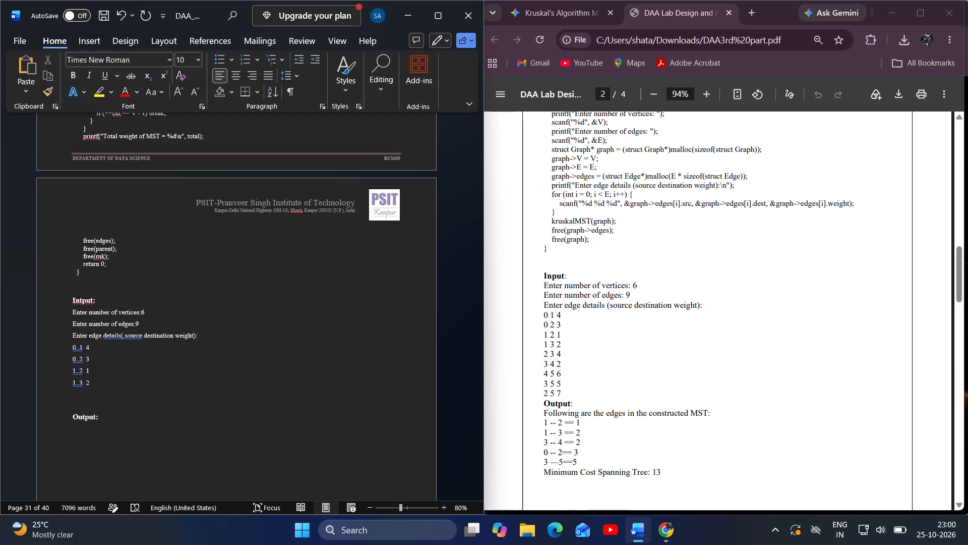
Enter the fifth edge row "2 3 4" beneath the "1 3 2" row and leave an empty new line after it.
type("2 3 4")
key("Return")
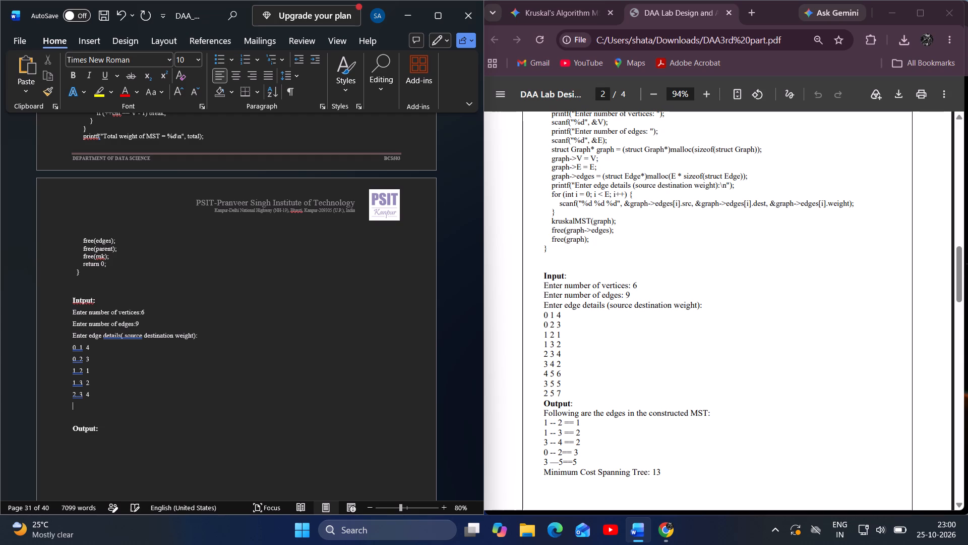
key("4")
key("BackSpace")
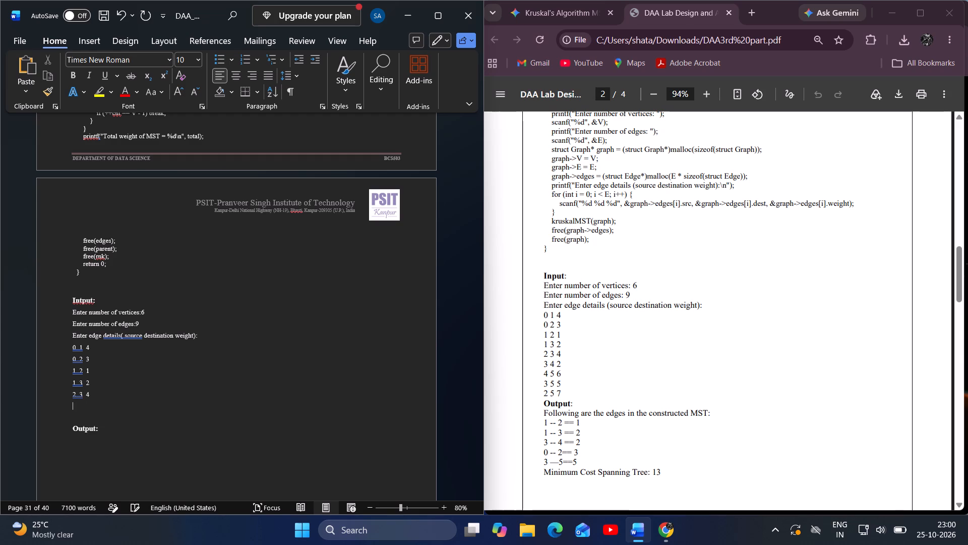
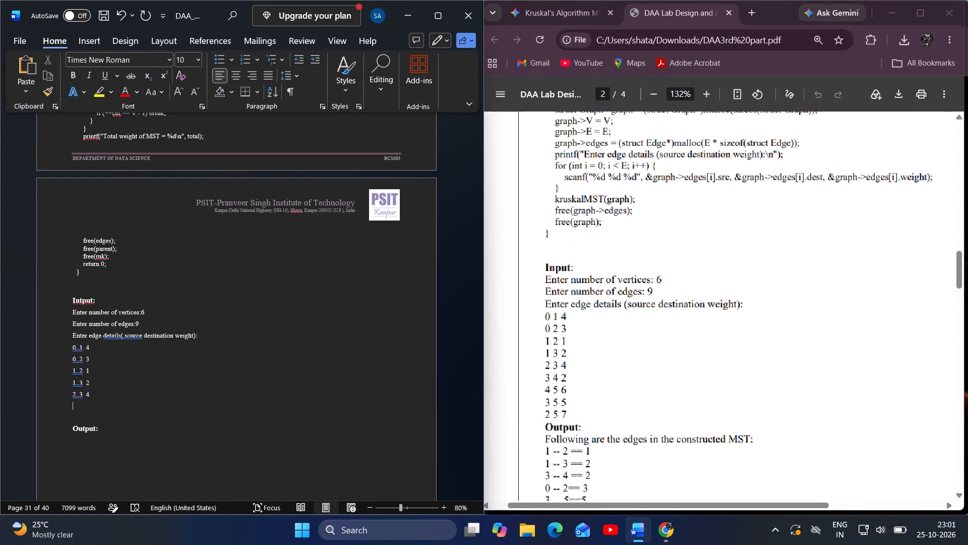
Enter the sixth and seventh edge rows "3 4 2" and "4 5 6" with double-spaced numbers, and start a new line beneath them.
scroll(538, 309, "down", 2)
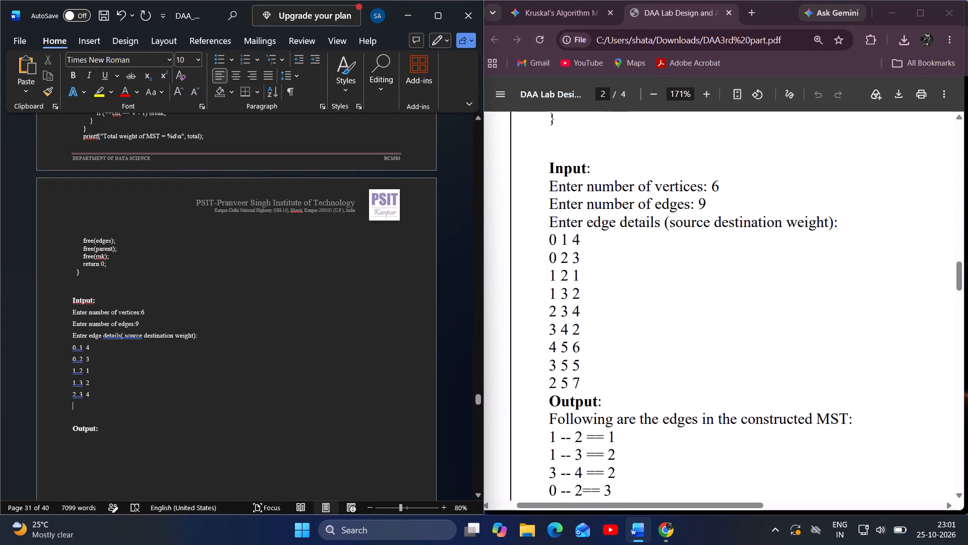
scroll(148, 371, "up", 3, "ctrl")
scroll(148, 371, "down", 2)
scroll(148, 371, "up", 2, "ctrl")
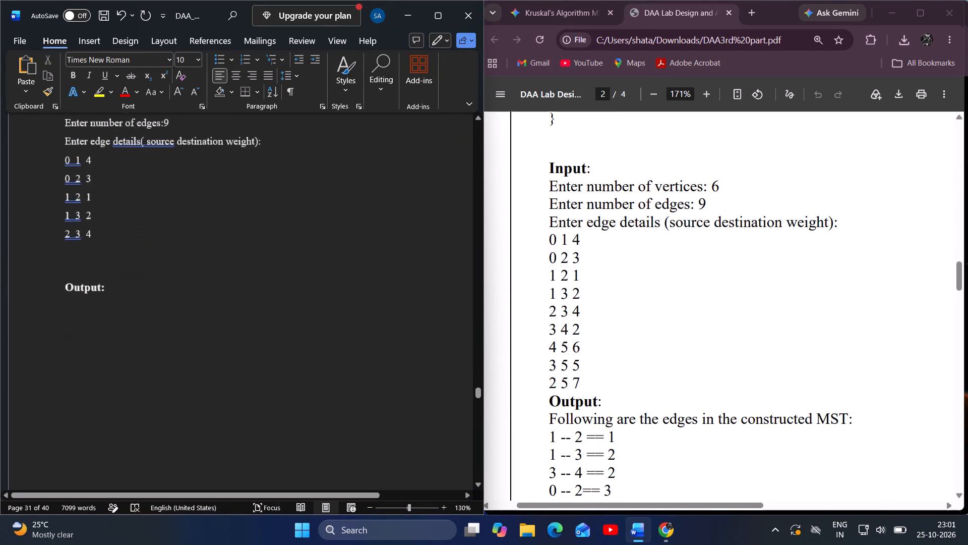
scroll(148, 371, "up", 1, "ctrl")
scroll(148, 371, "right", 1)
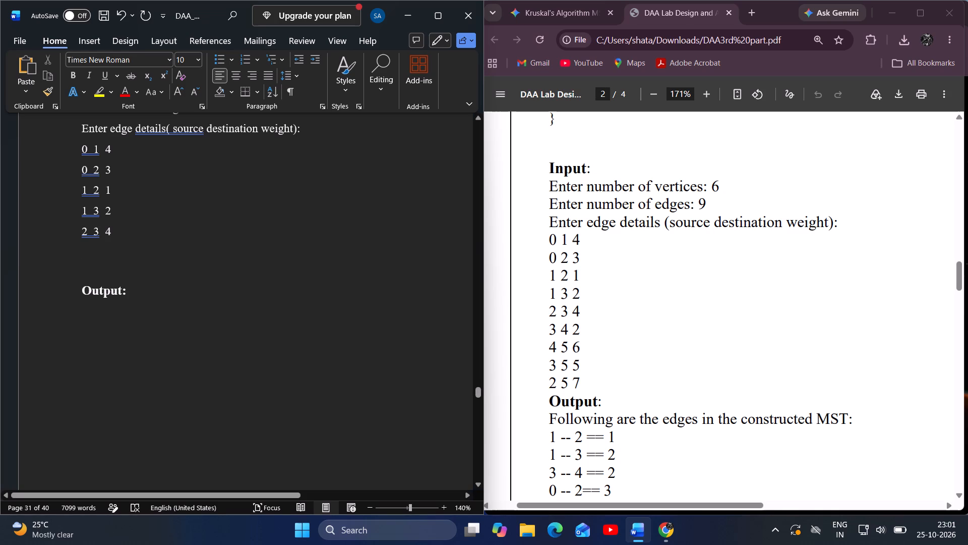
type("3 4")
key("space")
key("space")
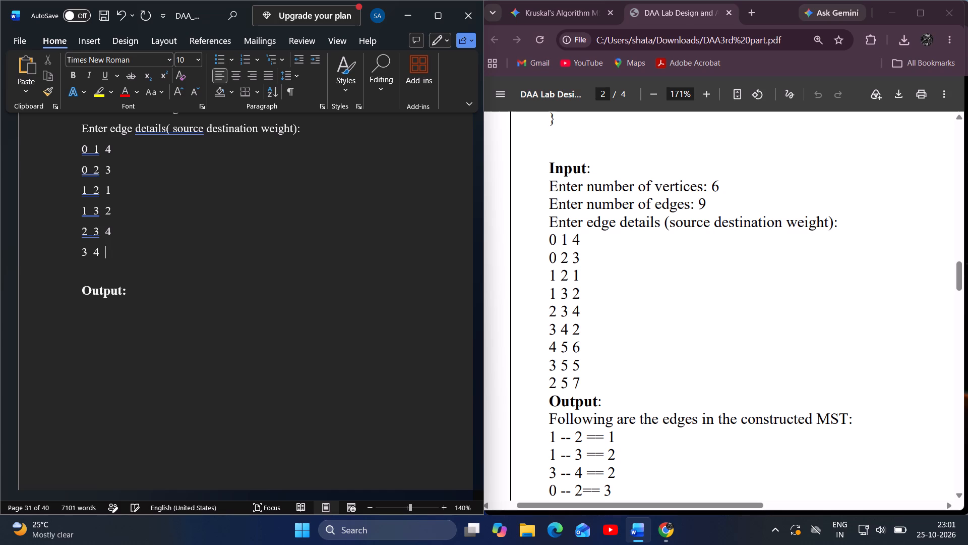
key("2")
key("Return")
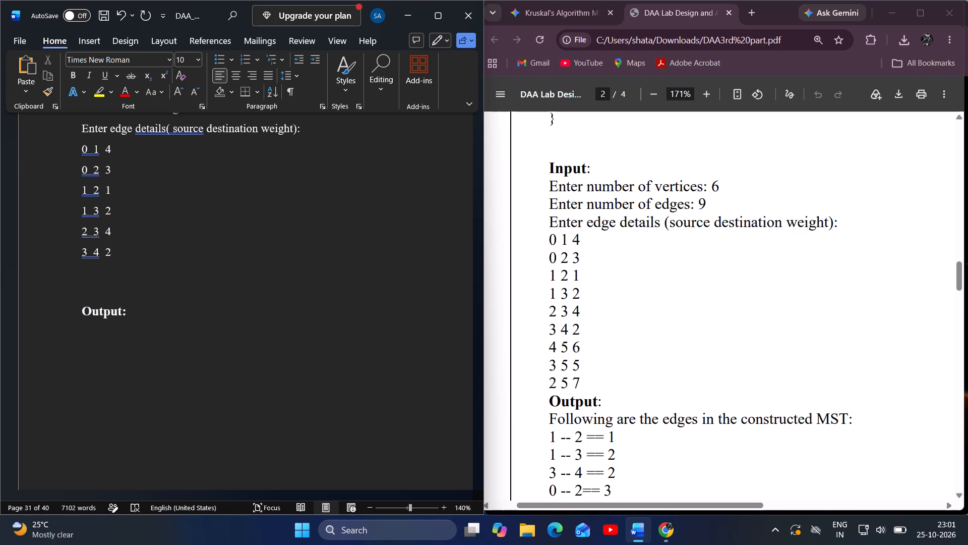
type("4 5 6")
key("Return")
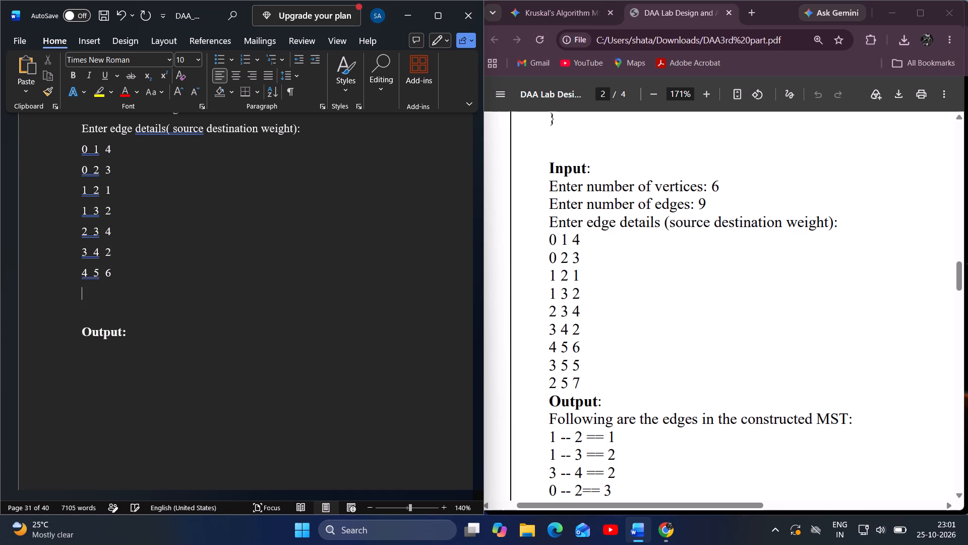
Enter the eighth and ninth edge rows "3 5 5" and "2 5 7" with two spaces between the numbers, ending the edge list.
key("3")
key("space")
key("space")
type("5")
key("space")
key("space")
key("5")
key("Return")
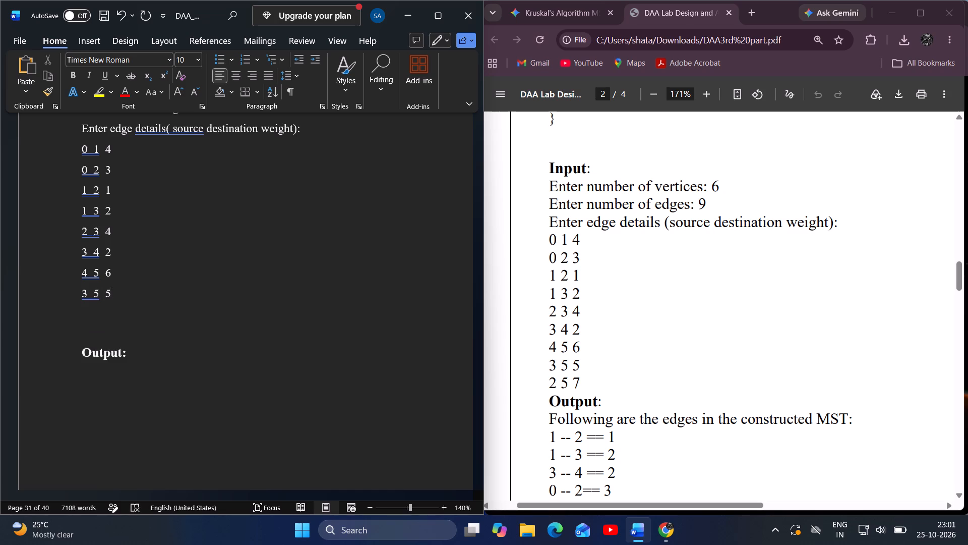
type("2")
key("space")
key("space")
type("5 7")
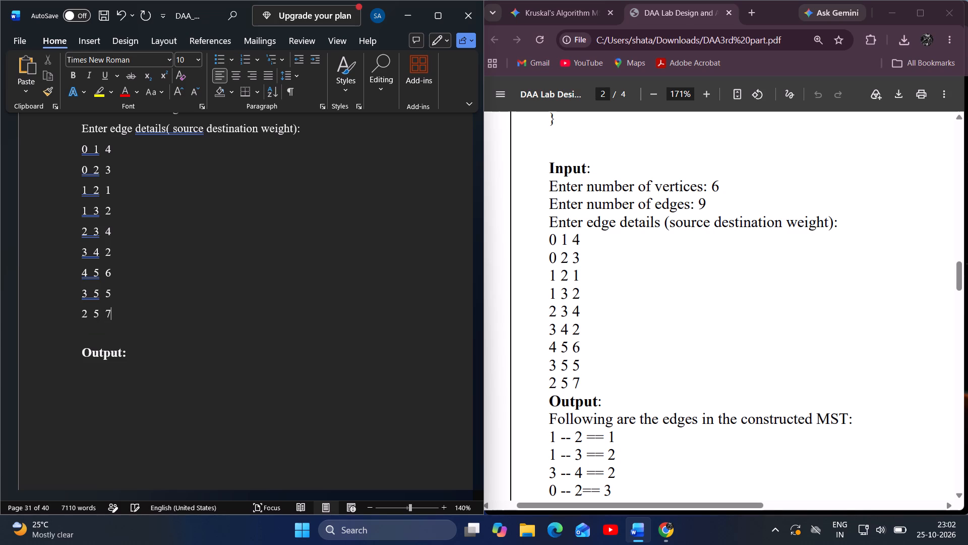
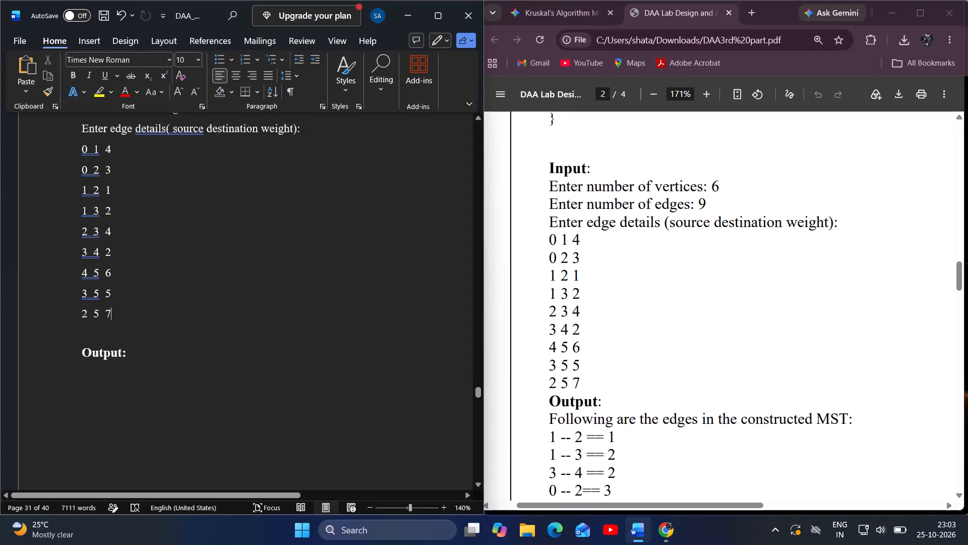
Add the non-bold, 10-point line "Following are the edges in the constructed MST:" beneath the Output heading, and start a new line.
left_click(172, 357)
key("Return")
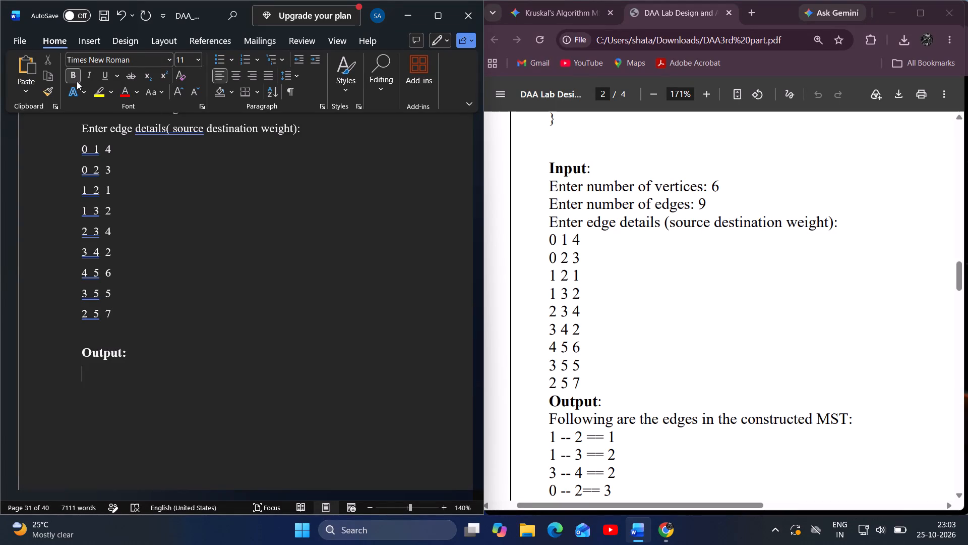
left_click(74, 76)
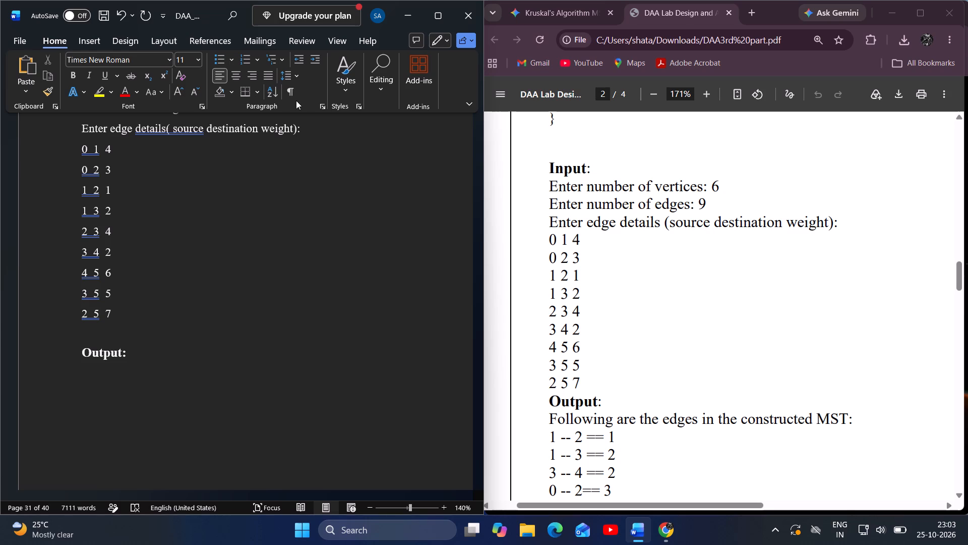
left_click(198, 87)
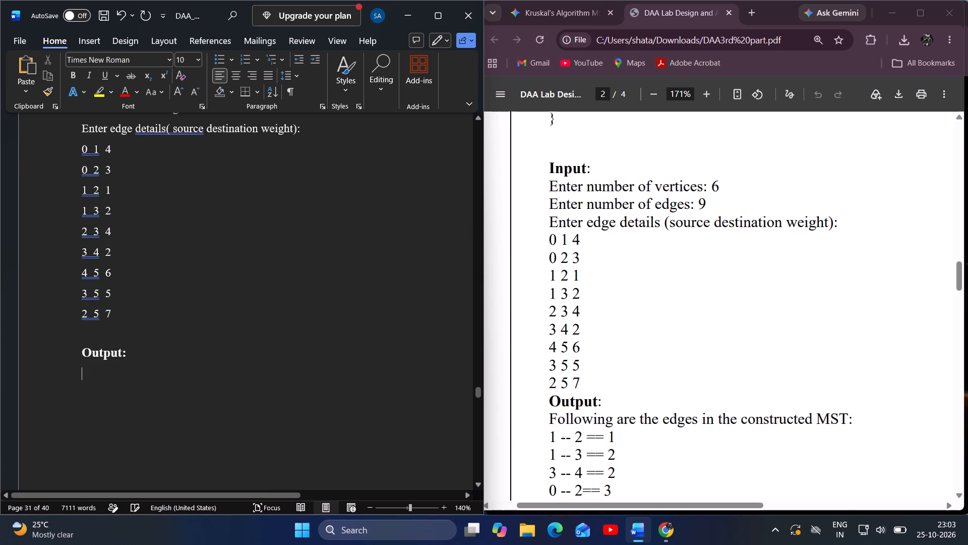
type("Follo")
type("wing are the edge")
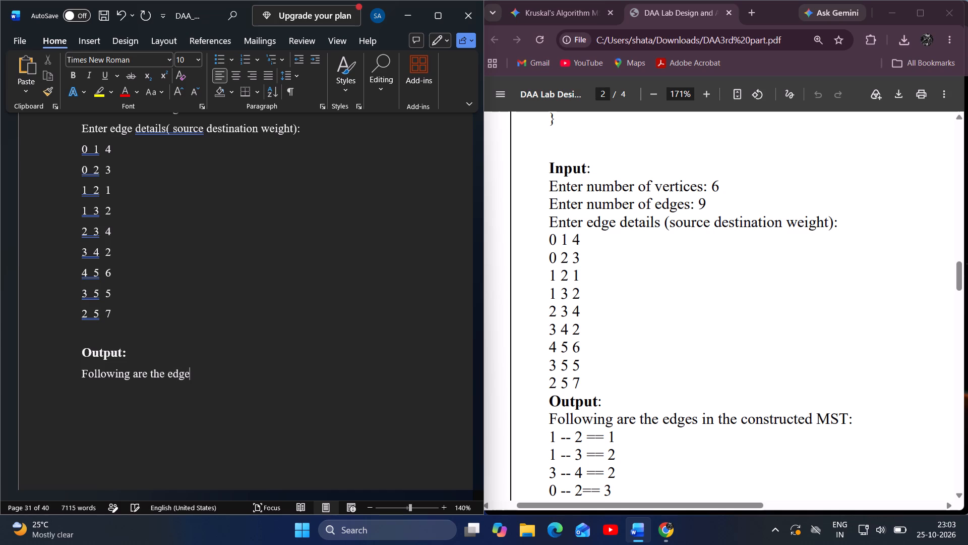
type("s in the constructed")
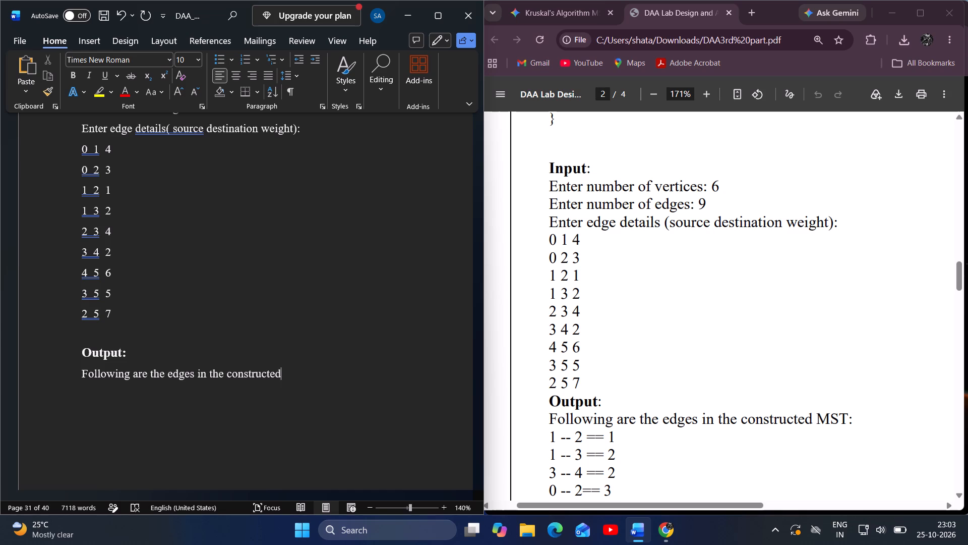
key("space")
type("MST")
key("shift+colon")
key("Return")
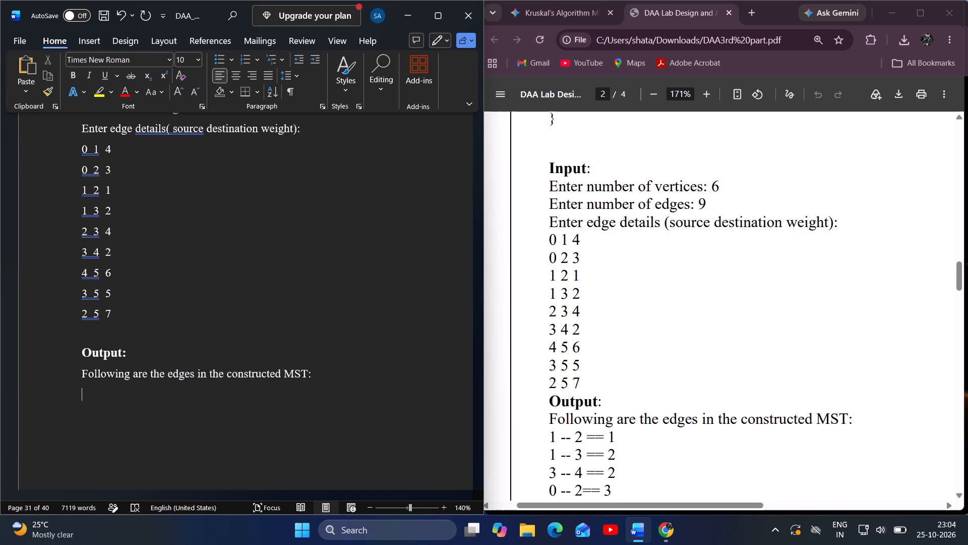
Enter the first MST edge row "1 --2 == 1" and start a new line beneath it.
type("1 --")
key("2")
key("space")
type("==")
key("space")
type("1")
key("Return")
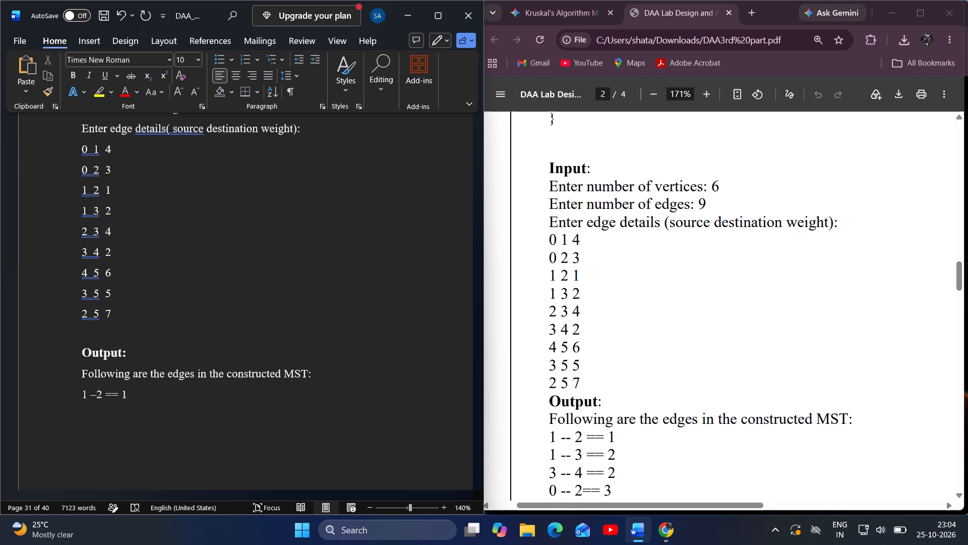
Start the second MST edge row with "1 --3", putting a space between the 1 and the dash.
type("1--")
type("3")
key("space")
left_click(93, 419)
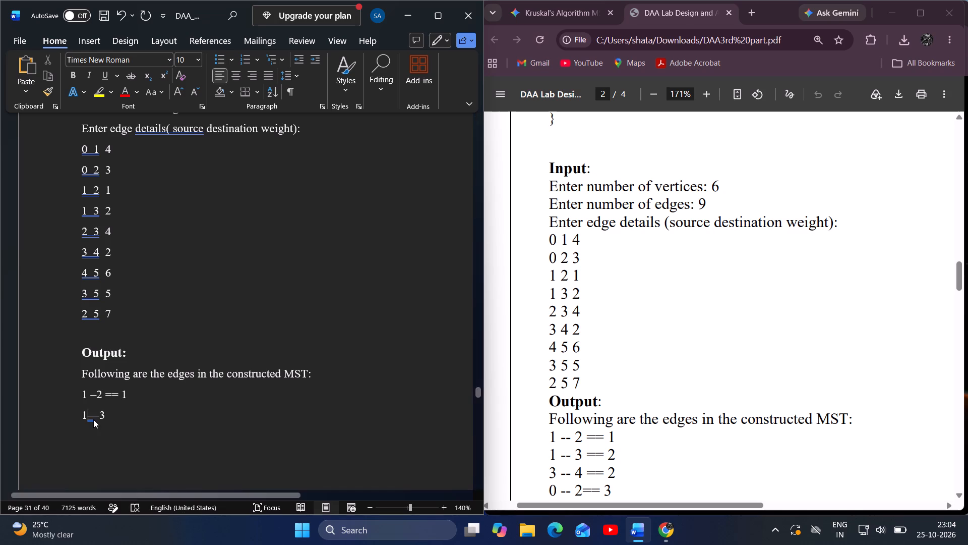
key("space")
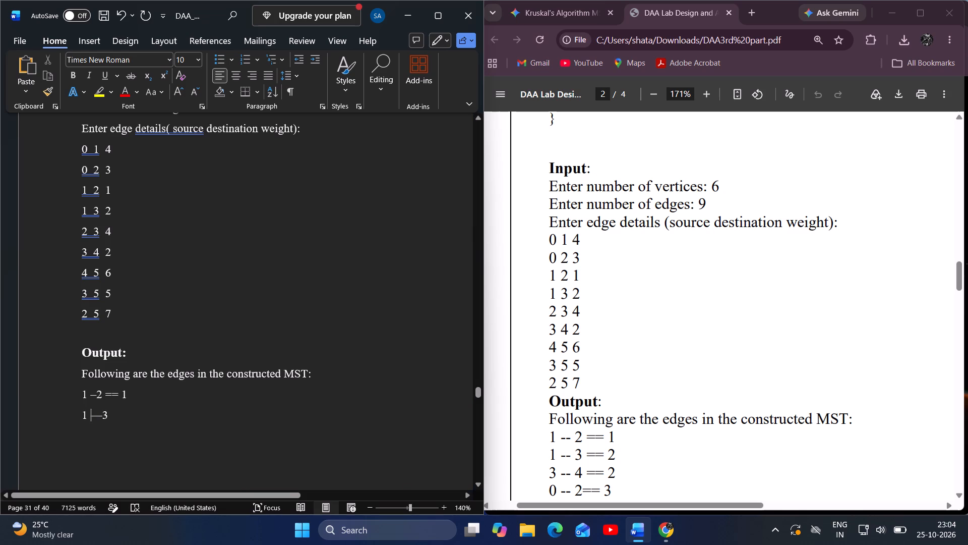
left_click(101, 415)
key("space")
key("BackSpace")
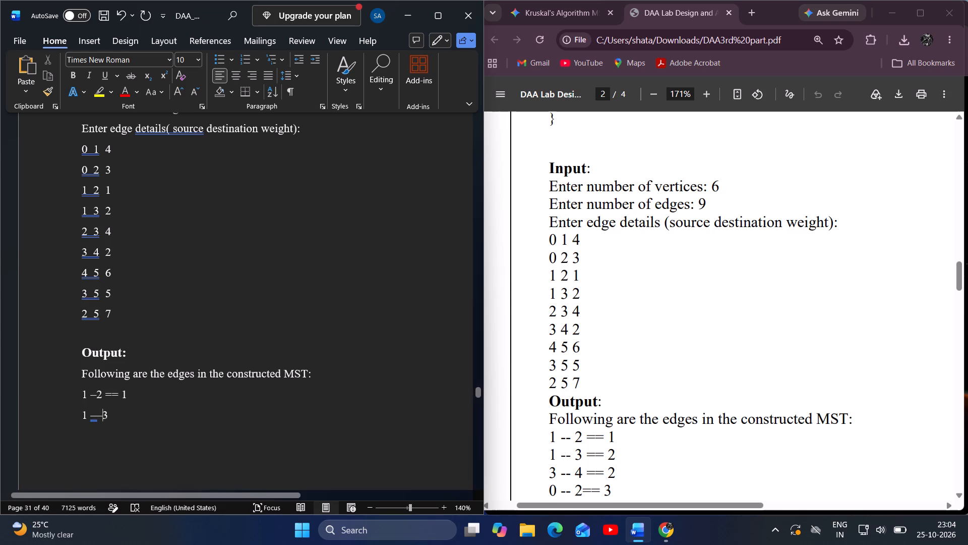
key("BackSpace")
type("--")
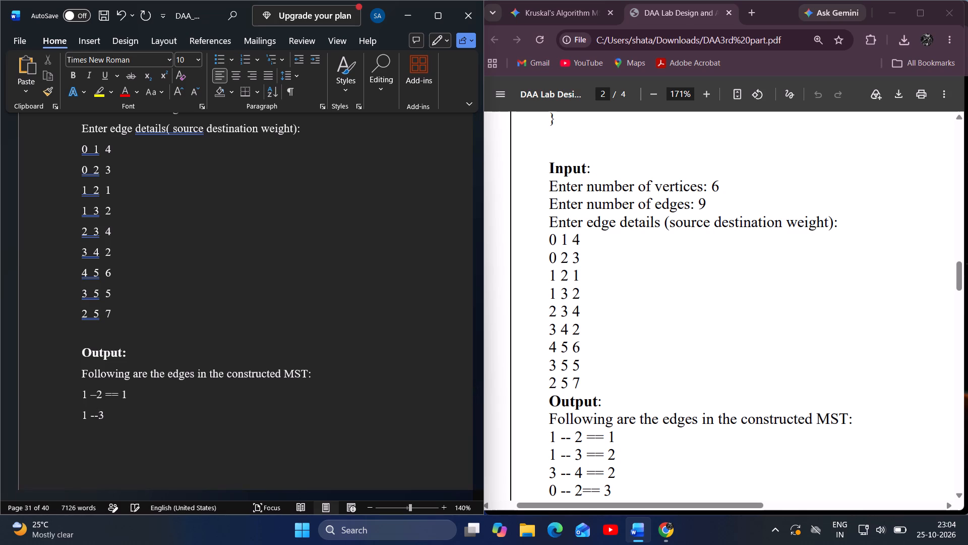
left_click(114, 414)
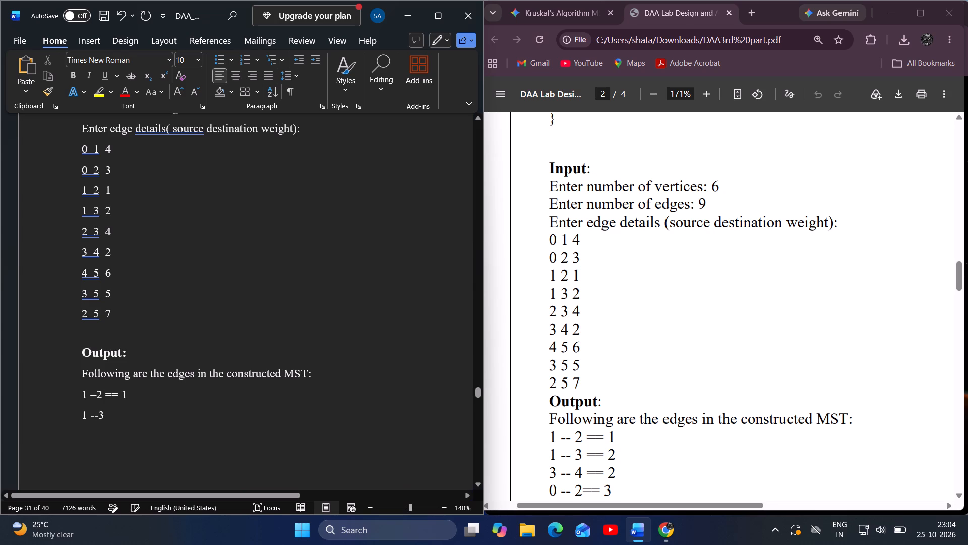
key("BackSpace")
key("space")
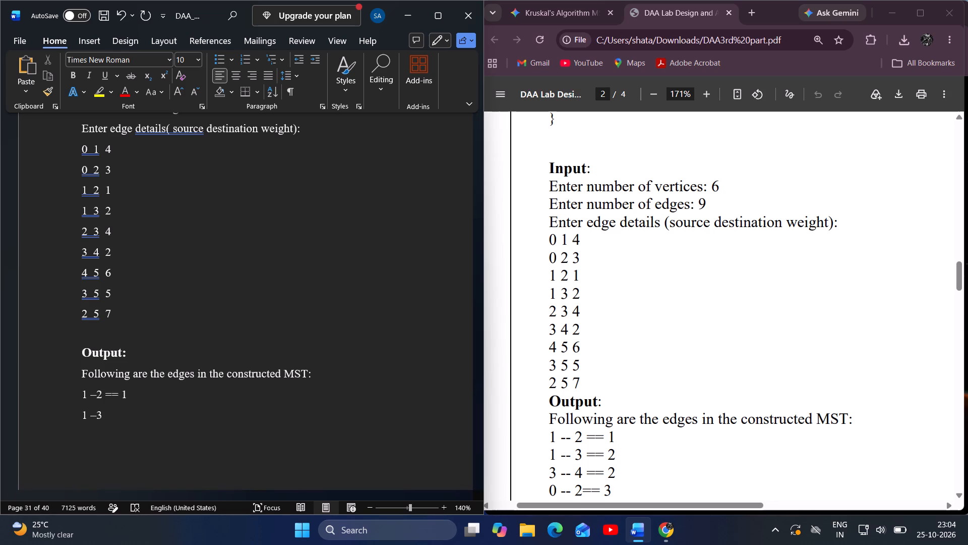
Insert a space after the dash in the first two MST edge rows, making them "1 – 2 == 1" and "1 – 3".
left_click(97, 392)
key("space")
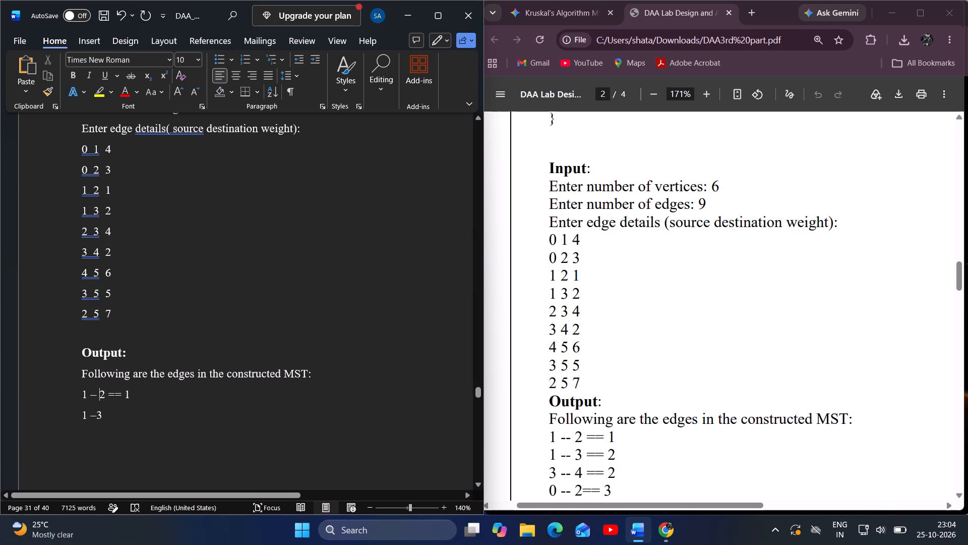
left_click(97, 419)
key("space")
key("BackSpace")
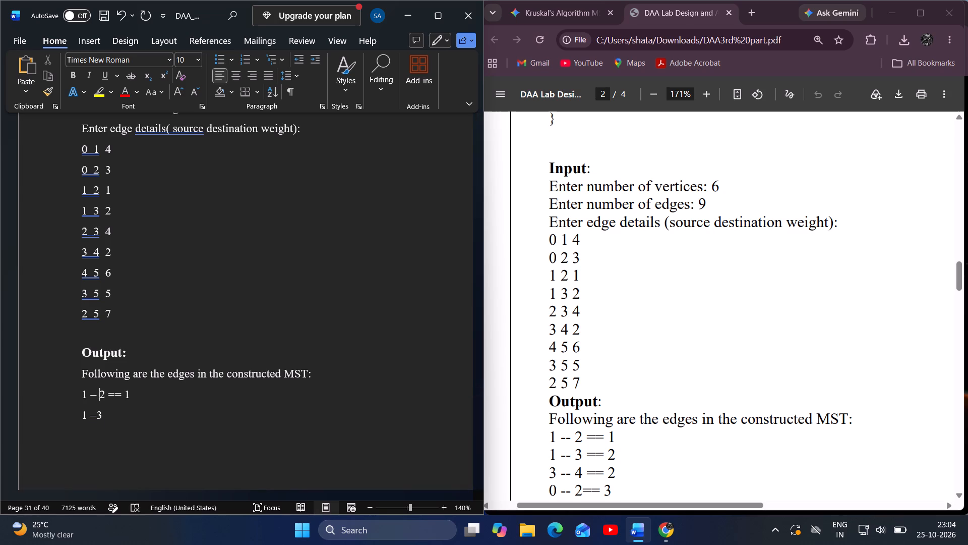
key("Down")
key("Left")
key("space")
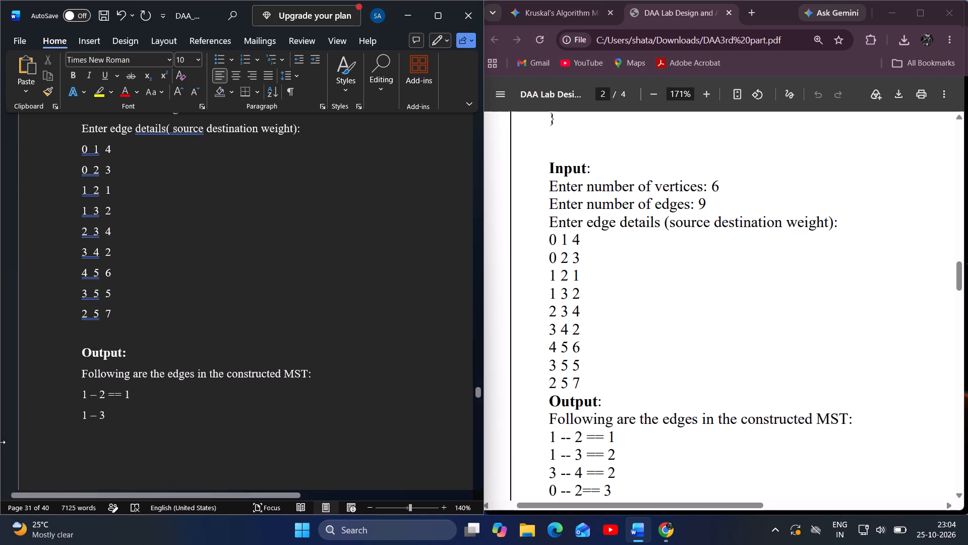
Complete the second MST edge row with "== 2" and start a new line beneath it.
left_click(115, 418)
type("==")
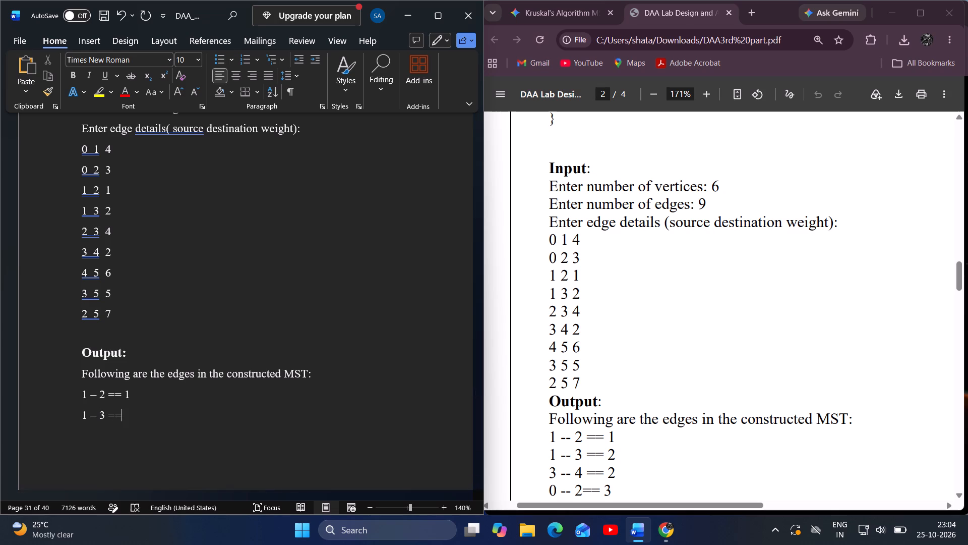
key("space")
key("2")
key("Return")
Enter the third MST edge row "3 -- 4 == 2" and start a new line beneath it.
type("3")
key("space")
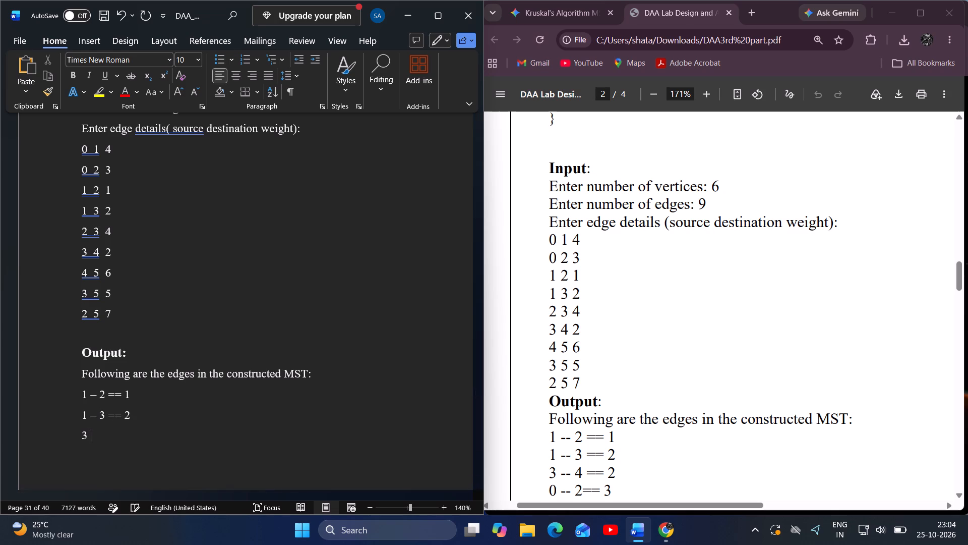
type("--")
key("space")
type("4")
key("space")
type("==")
key("space")
key("2")
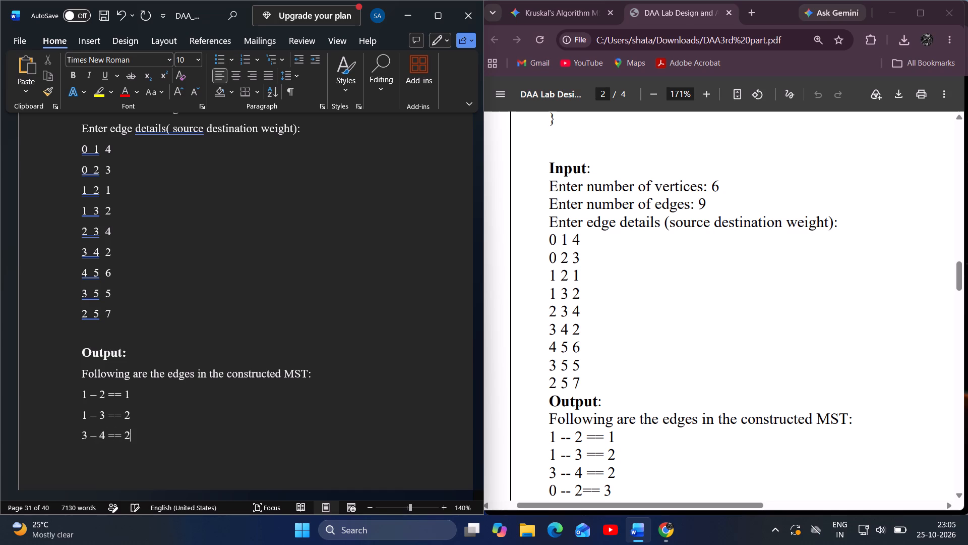
key("Return")
Enter the fourth MST edge row "0 -- 2 ==3" and start a new line beneath it.
scroll(676, 441, "down", 3)
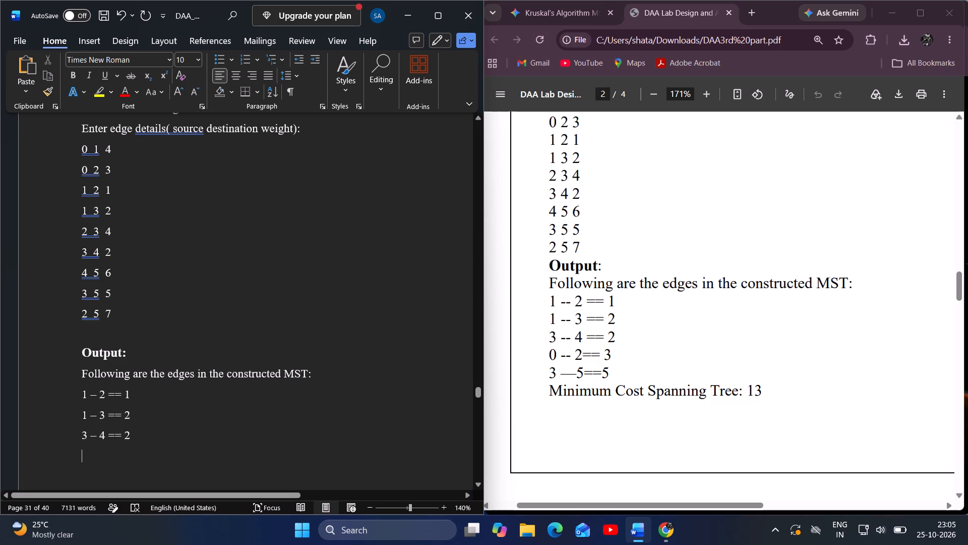
type("0")
key("space")
type("--")
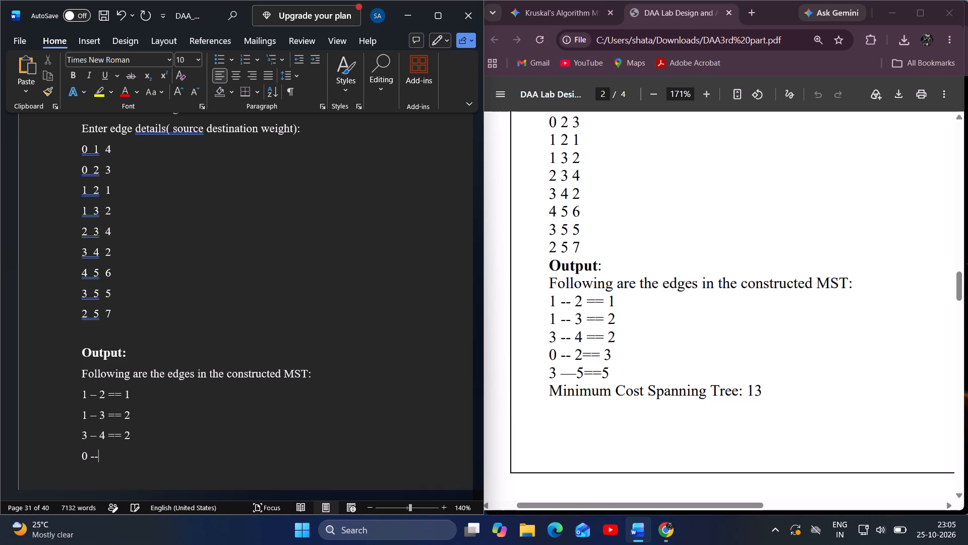
key("space")
type("2")
key("space")
type("==")
key("3")
key("Return")
Enter the fifth MST edge row "3 -- 5 ==5" and start a new line beneath it.
type("3")
key("space")
key("BackSpace")
key("BackSpace")
type("3 -- 5")
key("space")
type("==")
key("5")
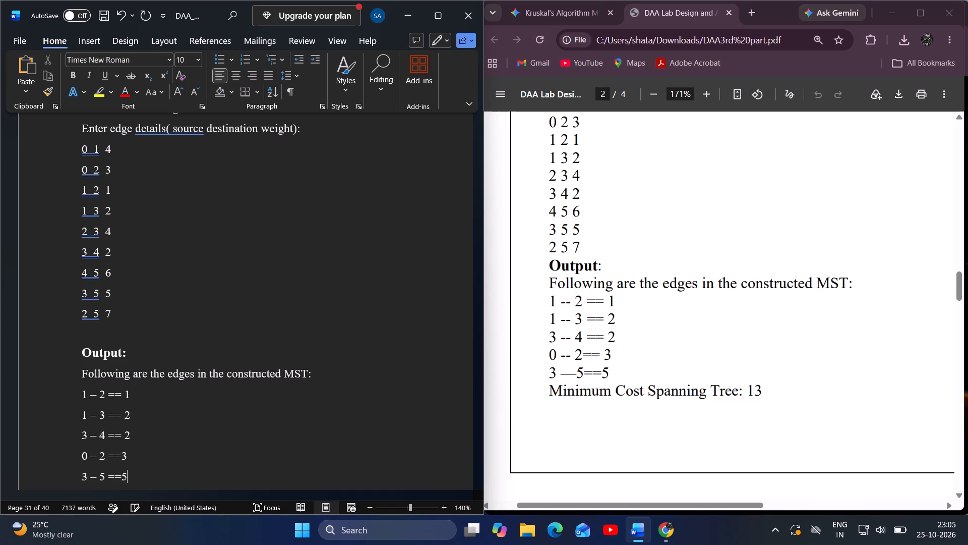
key("Return")
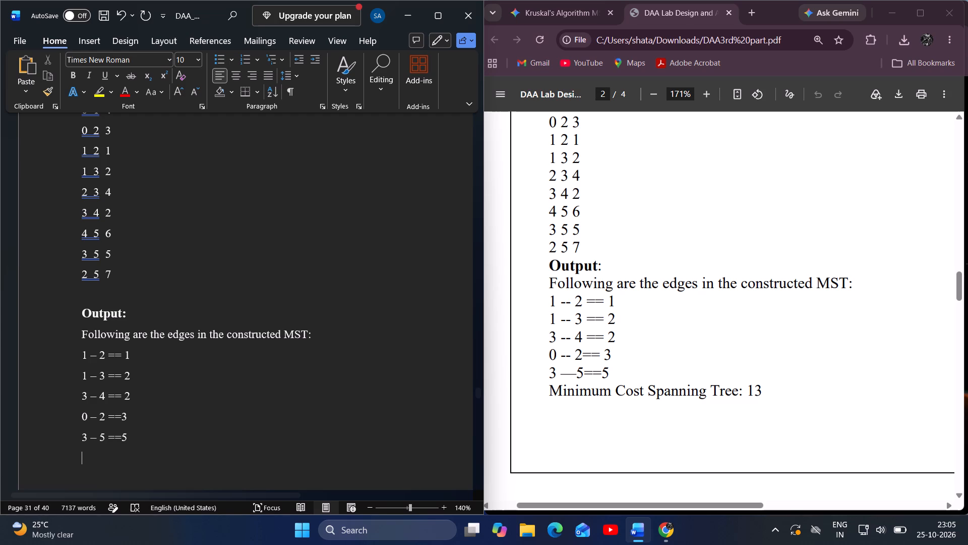
Enter the closing output line "Minimum Cost Spanning Tree: 13" below the MST edge rows.
type("MINI")
key("BackSpace")
key("BackSpace")
key("BackSpace")
key("i")
type("nimum")
key("space")
type("Cost")
key("space")
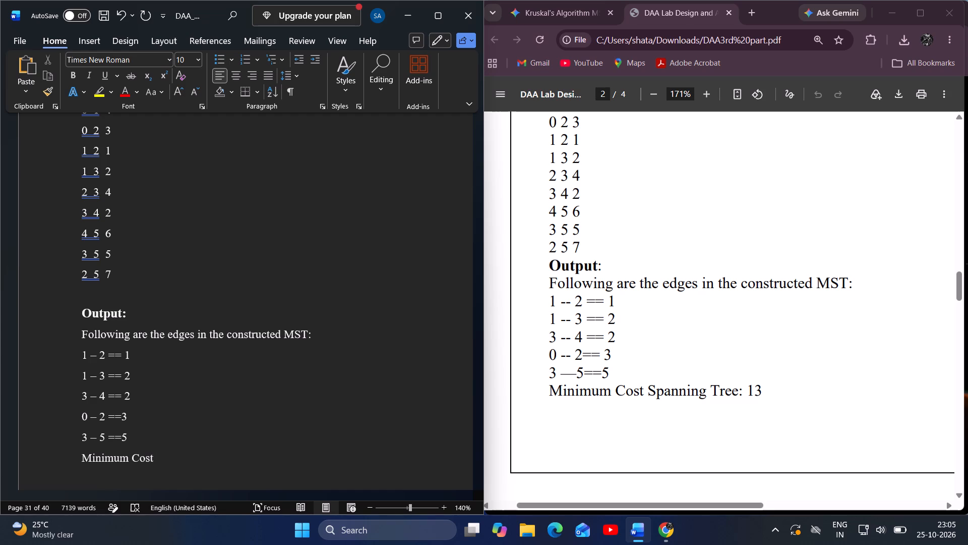
type("Spanning")
key("space")
key("ctrl+t")
type("ree")
key("BackSpace")
key("BackSpace")
key("BackSpace")
type("Treee")
key("BackSpace")
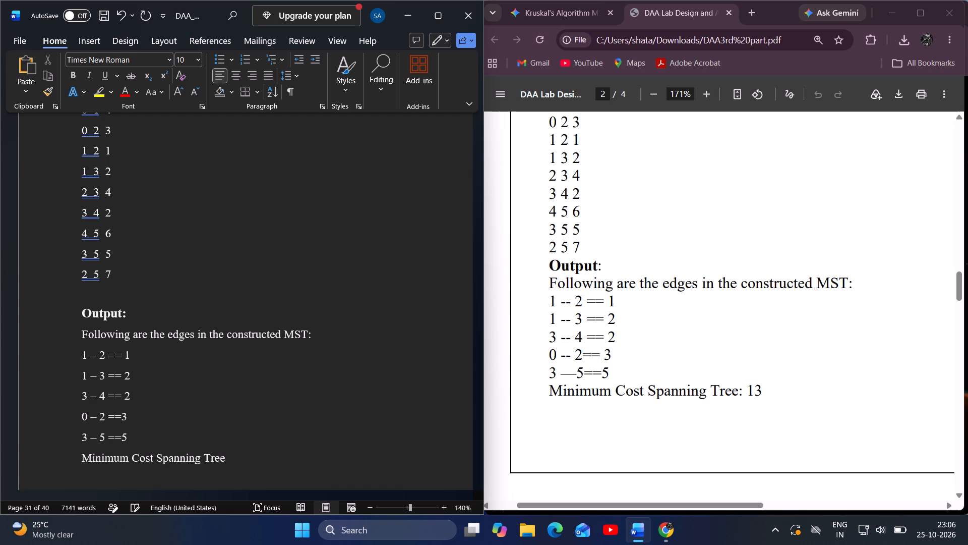
type(": 13")
Correct the misspelled "Intput:" heading above the Kruskal sample input so it reads "Input:".
scroll(206, 411, "up", 1)
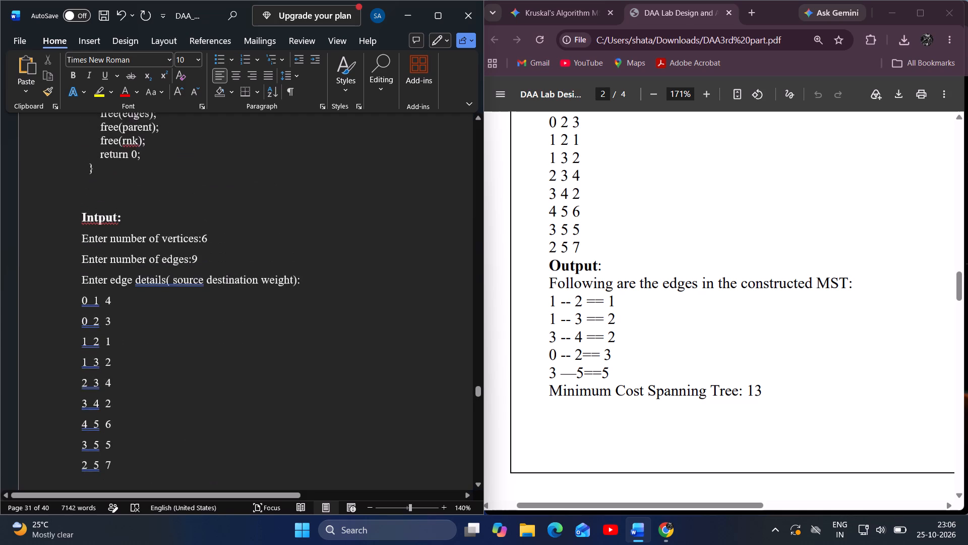
scroll(206, 411, "down", 2)
scroll(206, 411, "down", 4, "ctrl")
scroll(206, 411, "up", 3)
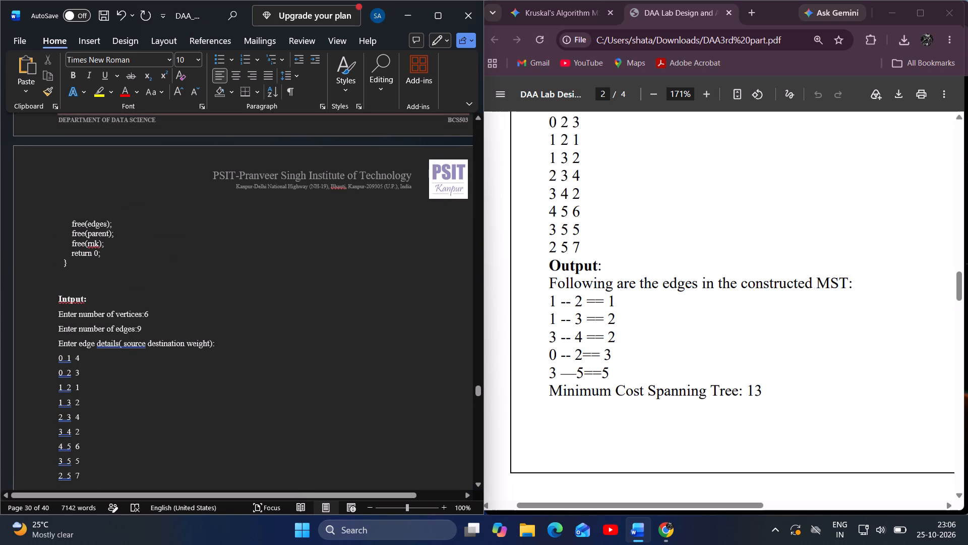
scroll(592, 231, "up", 3)
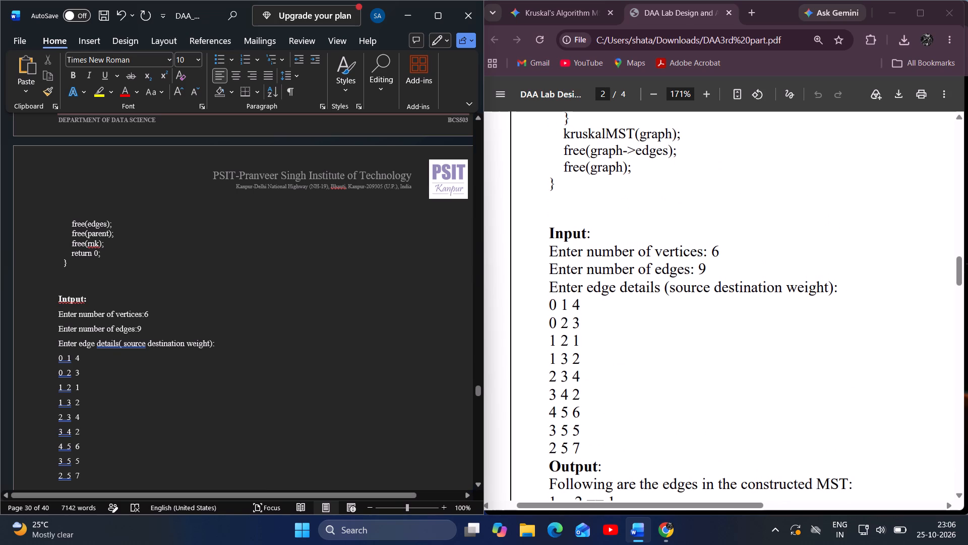
left_click(67, 300)
key("Right")
key("BackSpace")
key("backslash")
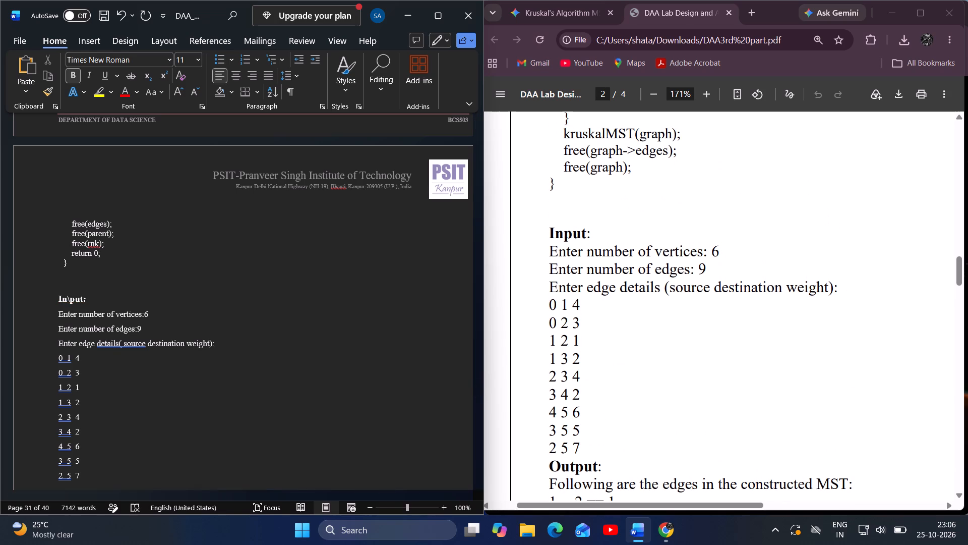
key("BackSpace")
left_click(178, 300)
Insert "IMPLEMENTATION OF" before "PRIM'S ALGORITHM" in the Experiment 8(b) heading.
scroll(178, 300, "down", 1)
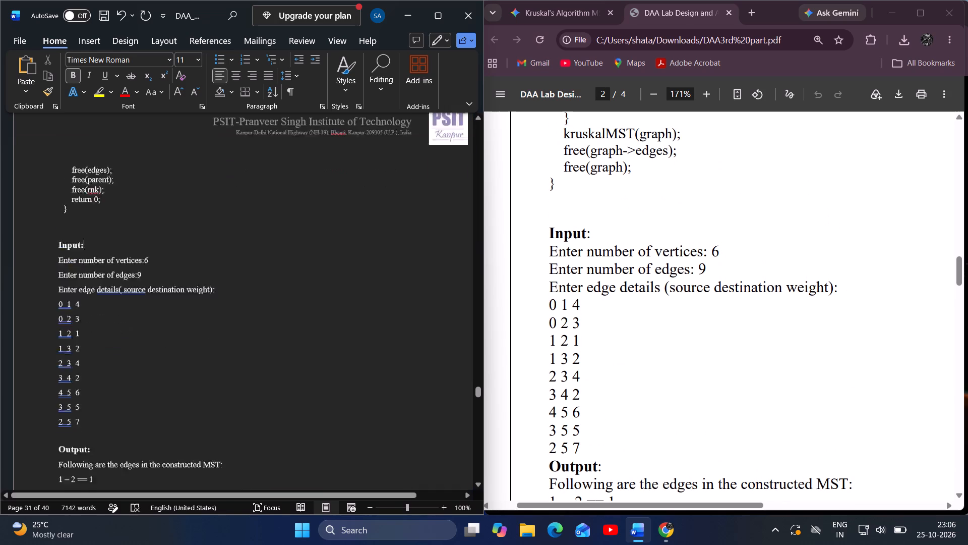
scroll(178, 300, "down", 4)
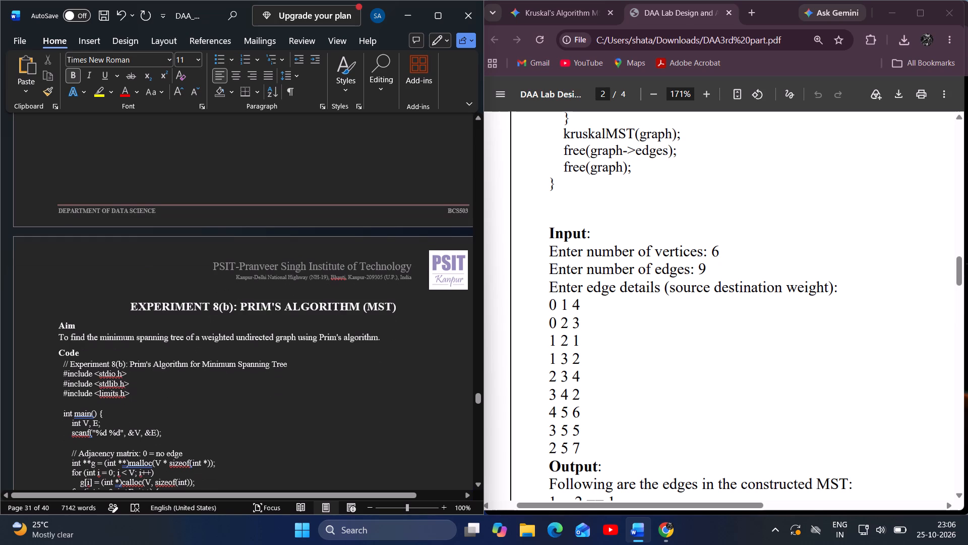
left_click(237, 304)
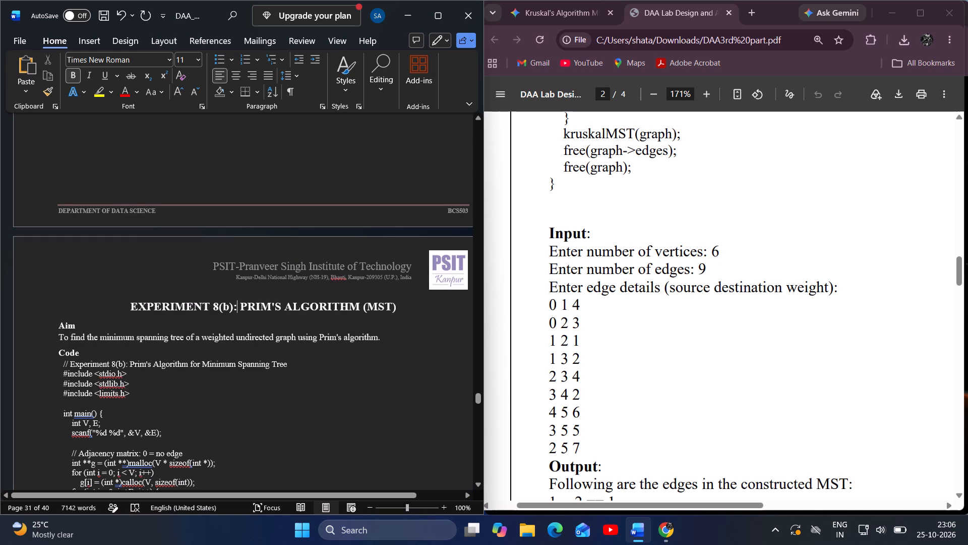
left_click(237, 304)
key("Right")
type("IM")
type("PLEM")
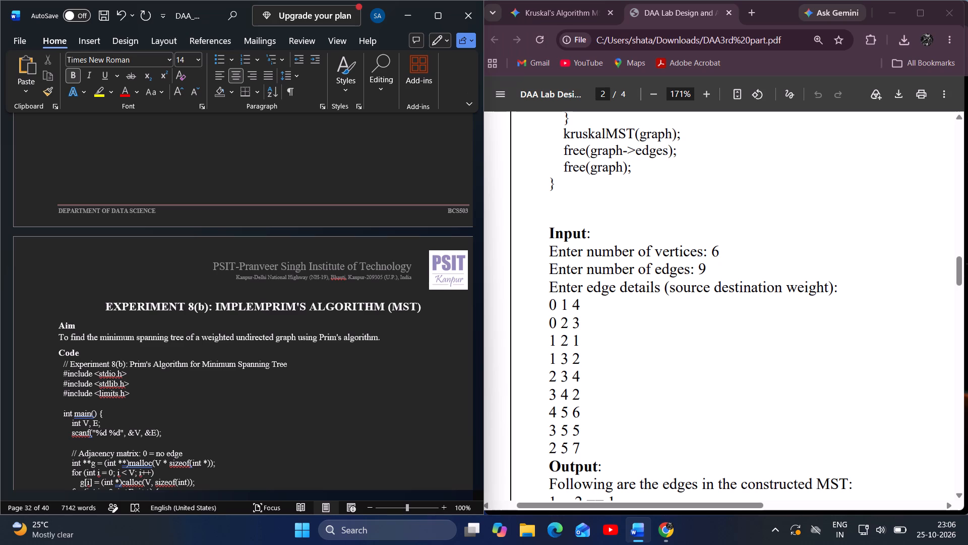
type("EN")
type("TATION")
key("space")
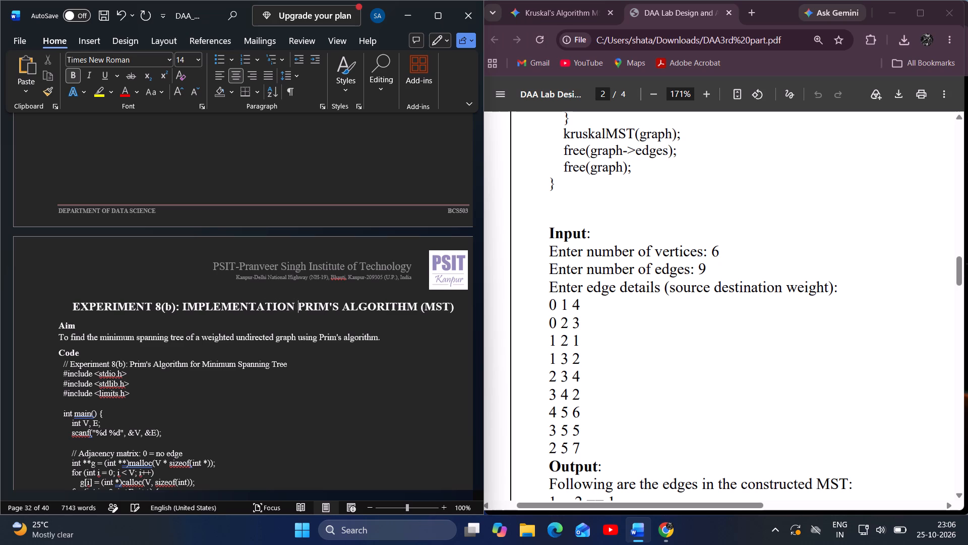
type("OF")
key("space")
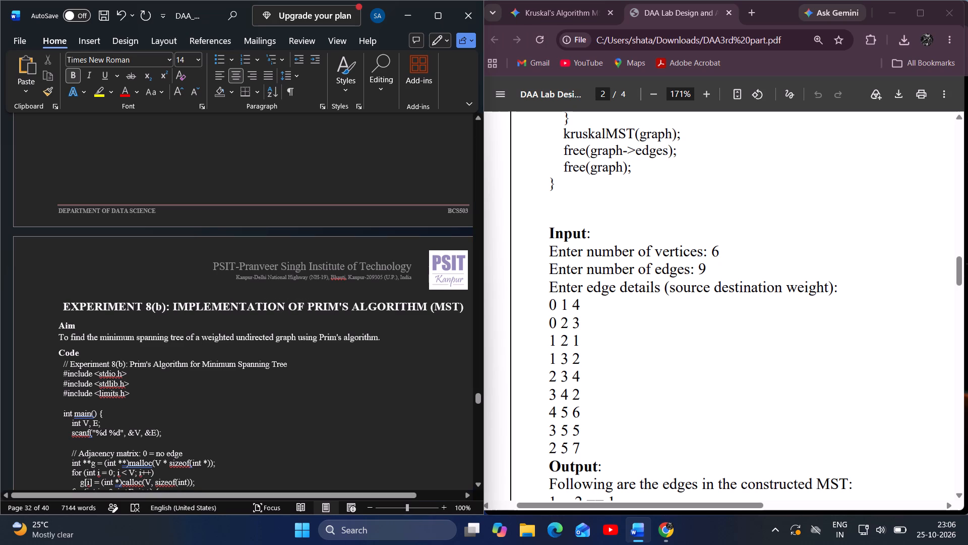
Reword the end of the Experiment 8(b) heading from "(MST)" to "TO FIND MST", removing the parentheses.
left_click(426, 313)
key("Right")
key("Right")
key("Right")
key("Right")
key("Right")
key("Right")
key("BackSpace")
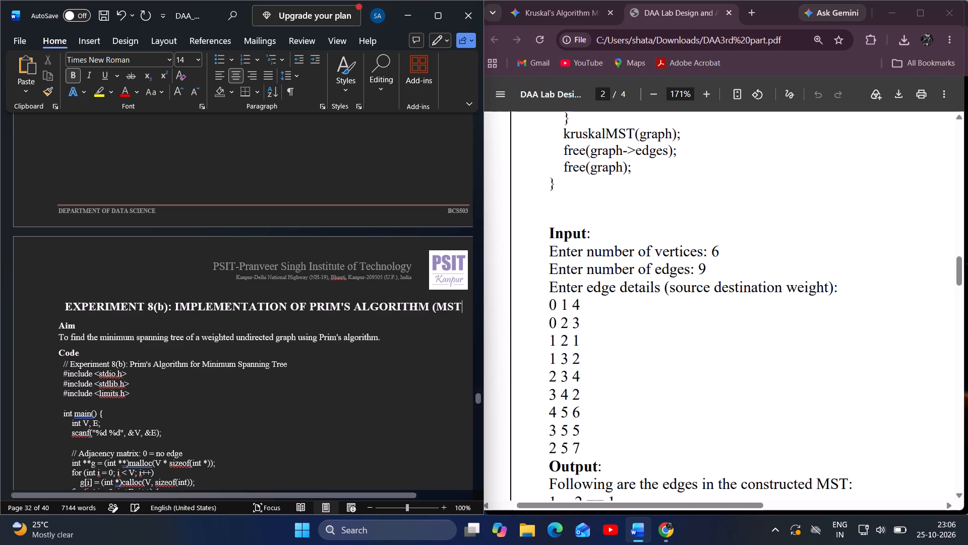
key("Left")
key("Left")
key("Left")
key("Left")
key("Right")
key("BackSpace")
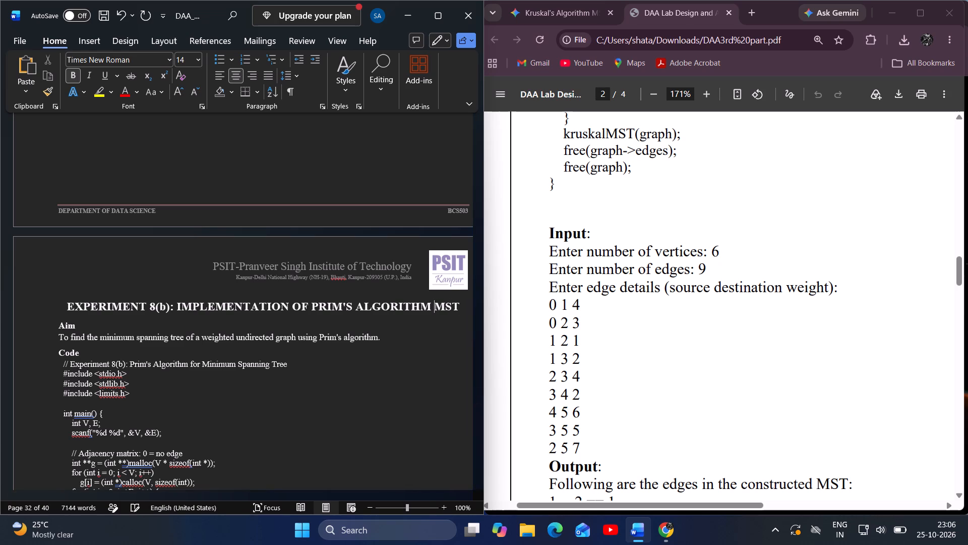
type("TO")
key("space")
type("FIND")
key("space")
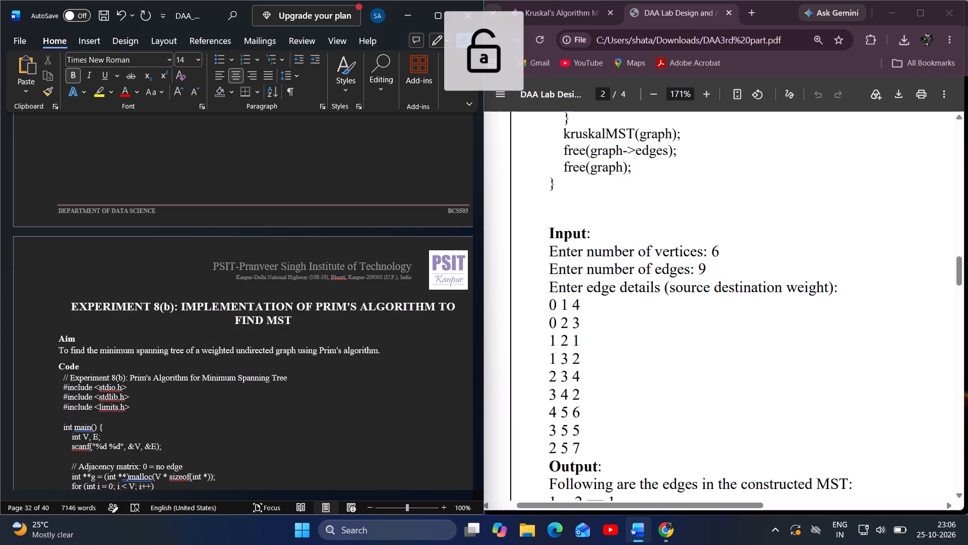
Delete the Aim heading and its sentence from Experiment 8(b).
left_click(381, 350)
left_click_drag(381, 350, 126, 348)
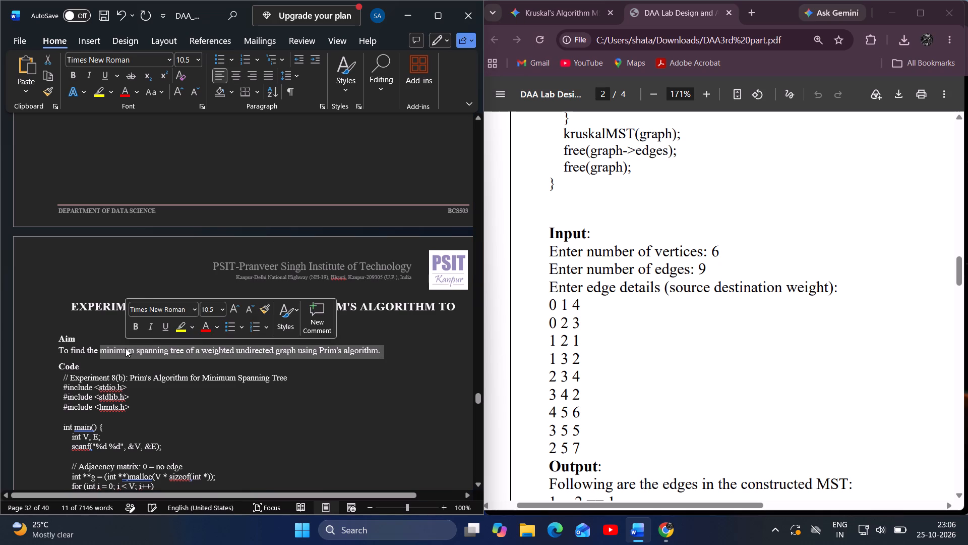
key("BackSpace")
key("BackSpace")
key("BackSpace")
key("BackSpace")
key("BackSpace")
key("BackSpace")
key("BackSpace")
key("BackSpace")
key("BackSpace")
key("BackSpace")
key("BackSpace")
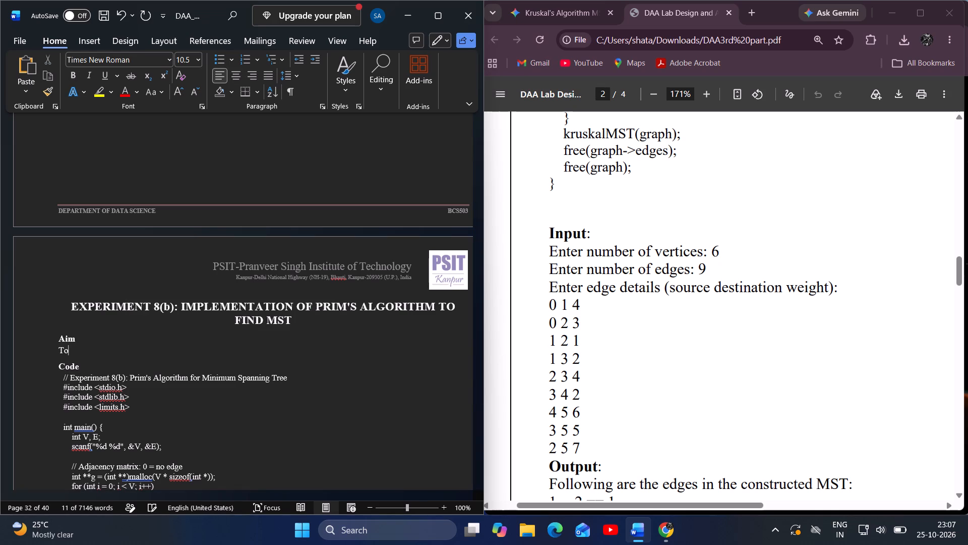
key("BackSpace")
key("BackSpace")
key("BackSpace")
key("BackSpace")
key("BackSpace")
key("BackSpace")
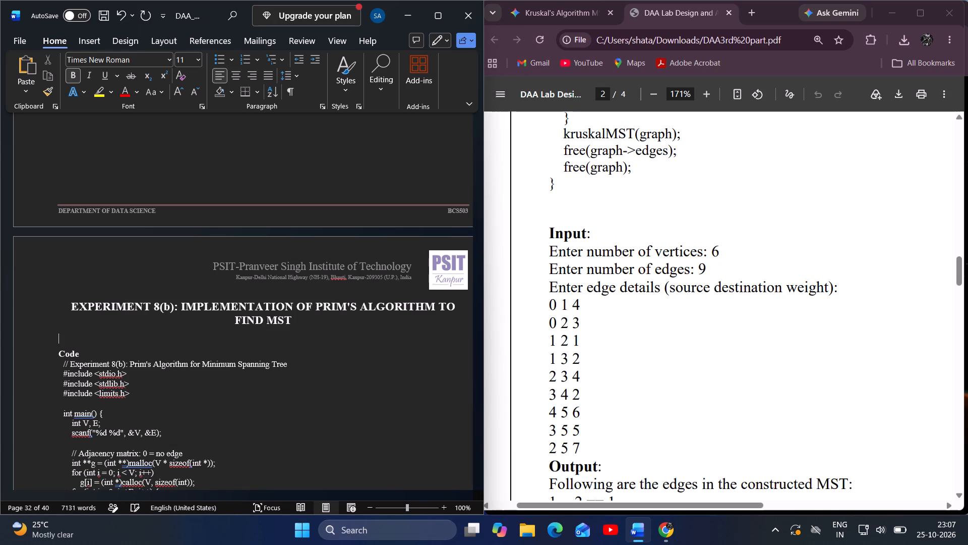
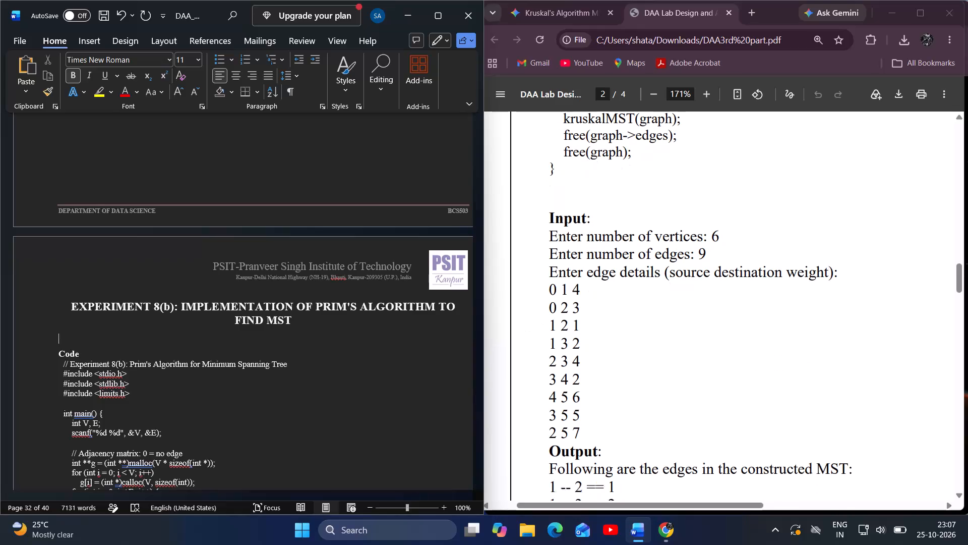
Compare the PDF's Prim's algorithm code and sample input and output with the Experiment 8(b) code and output in the Word file.
scroll(570, 309, "left", 1)
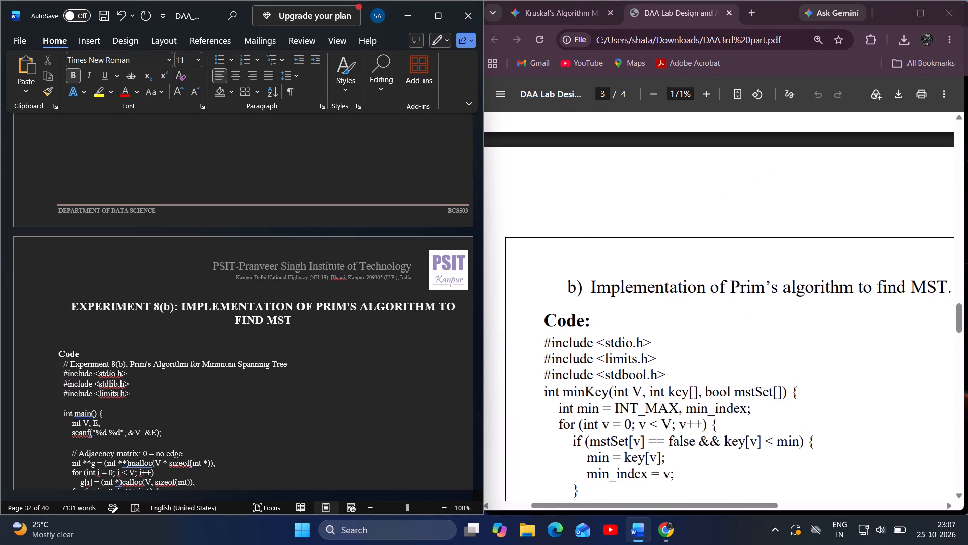
scroll(570, 309, "left", 1)
scroll(570, 309, "down", 2)
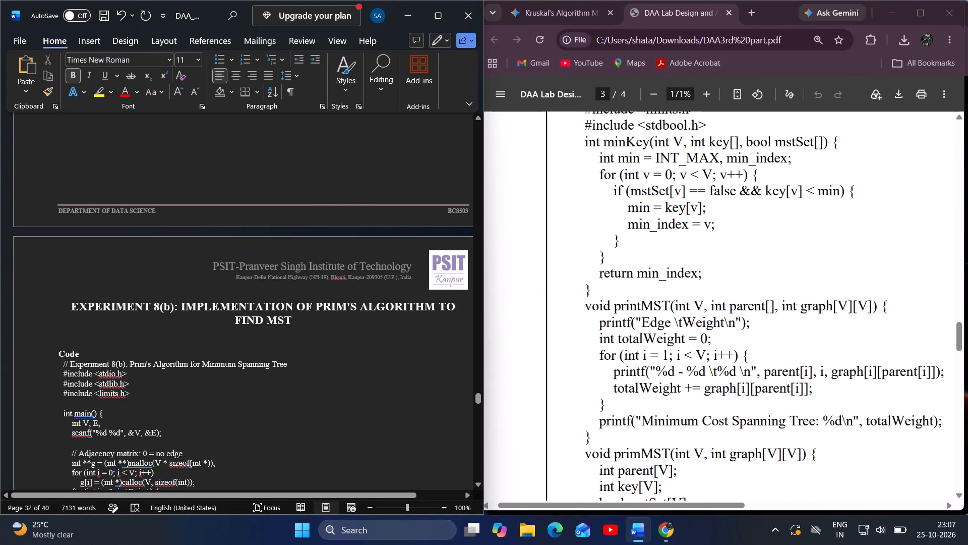
scroll(104, 453, "down", 5)
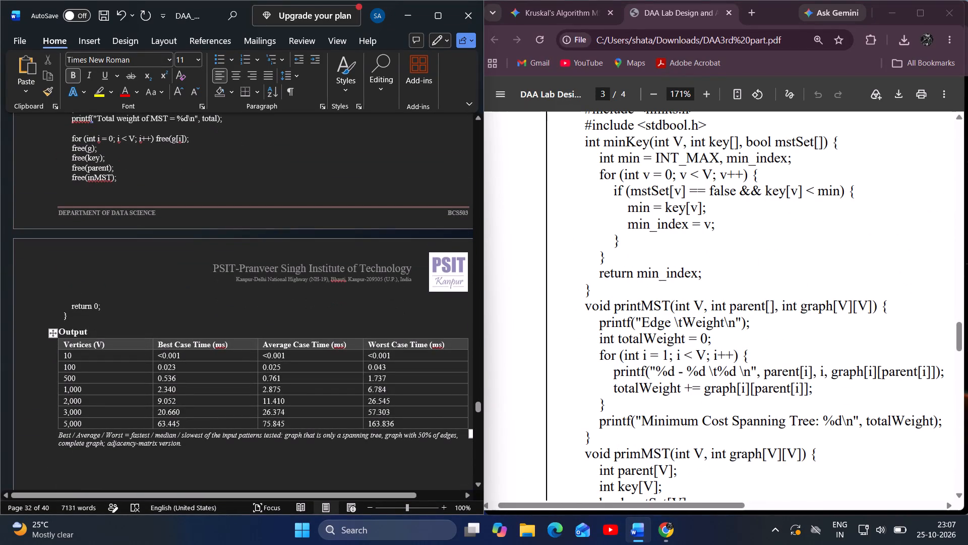
scroll(662, 335, "down", 6)
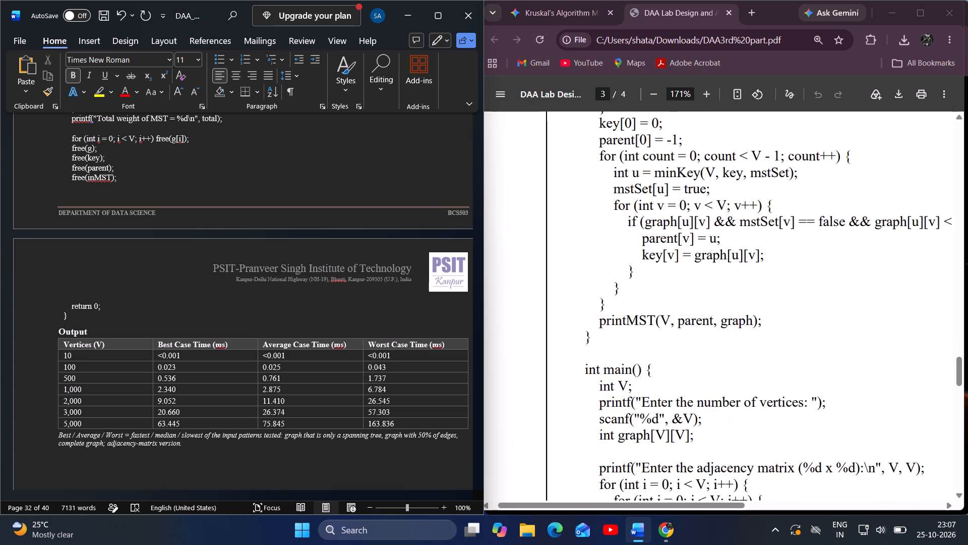
scroll(662, 335, "down", 2)
scroll(662, 335, "up", 2)
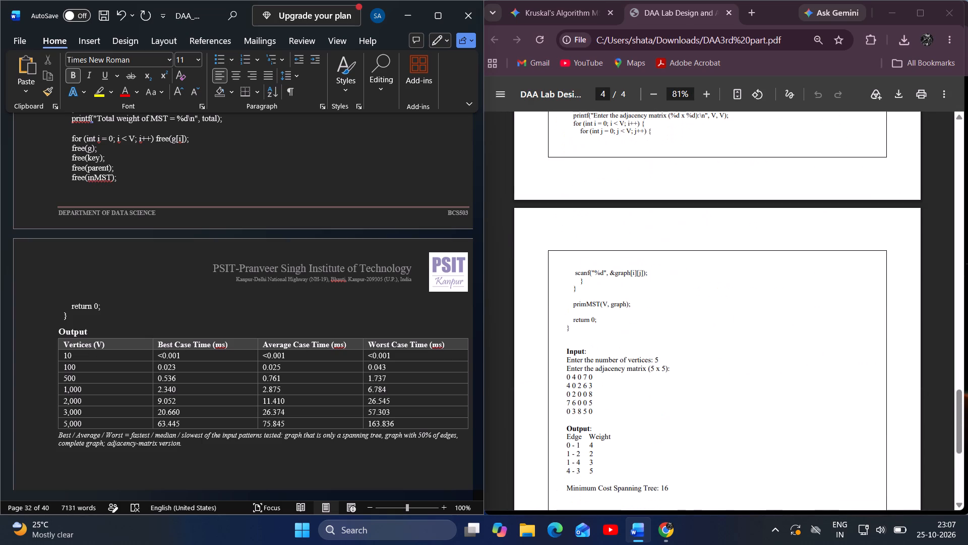
scroll(662, 335, "up", 1)
scroll(267, 265, "up", 5)
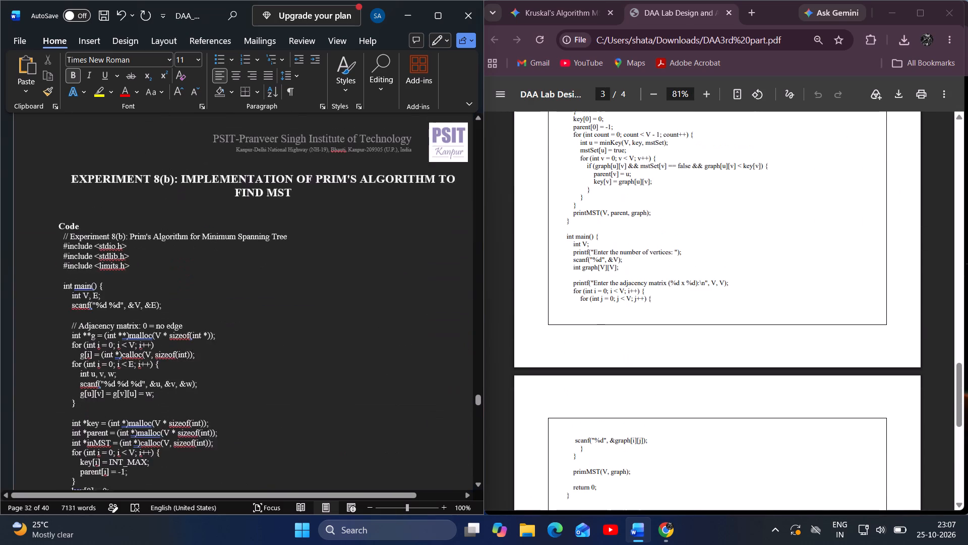
scroll(572, 293, "up", 2)
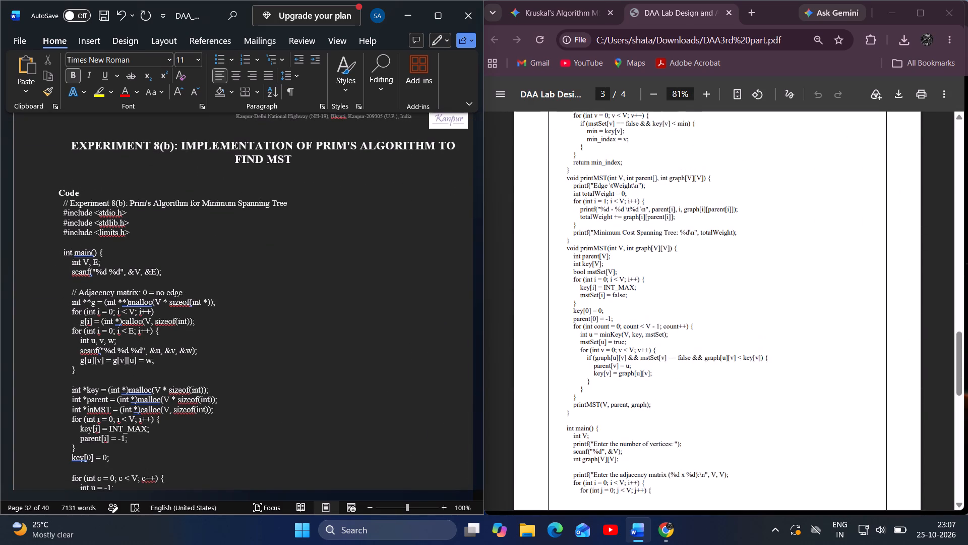
scroll(572, 293, "up", 3)
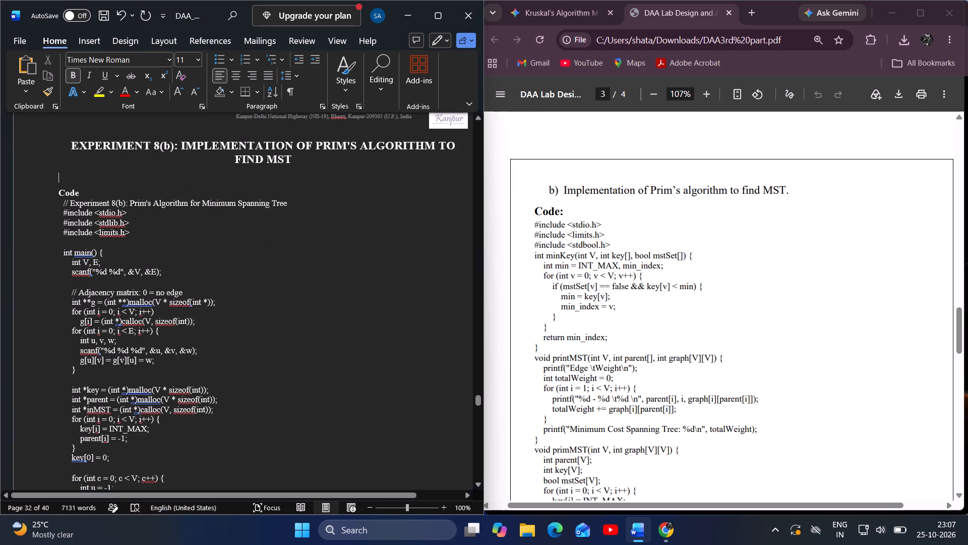
scroll(217, 343, "down", 1)
scroll(217, 343, "up", 1, "ctrl")
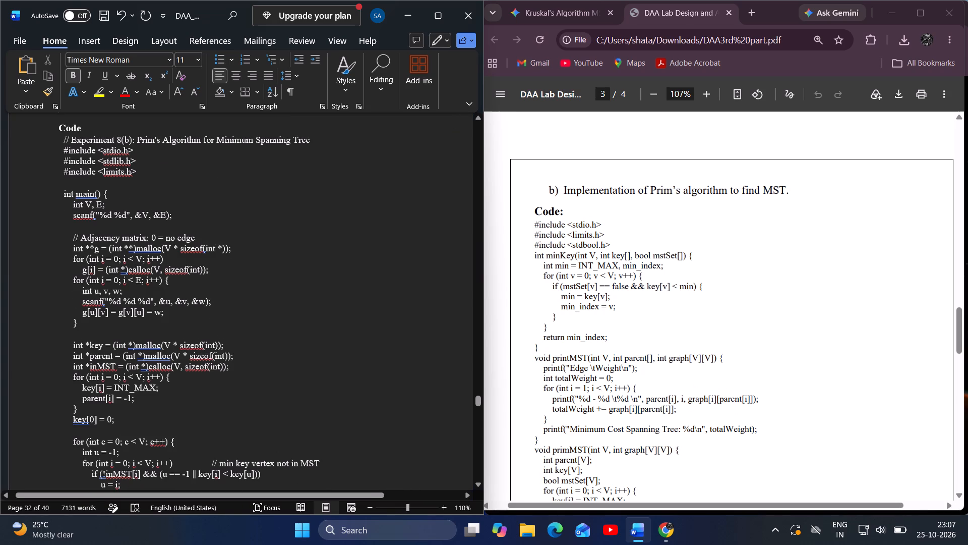
scroll(171, 332, "down", 2)
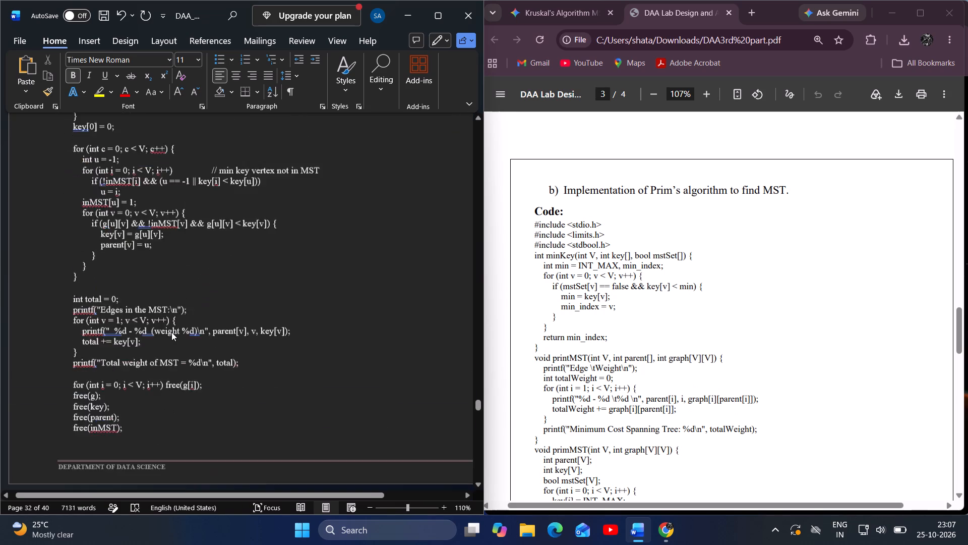
scroll(171, 332, "down", 1)
scroll(171, 332, "up", 3)
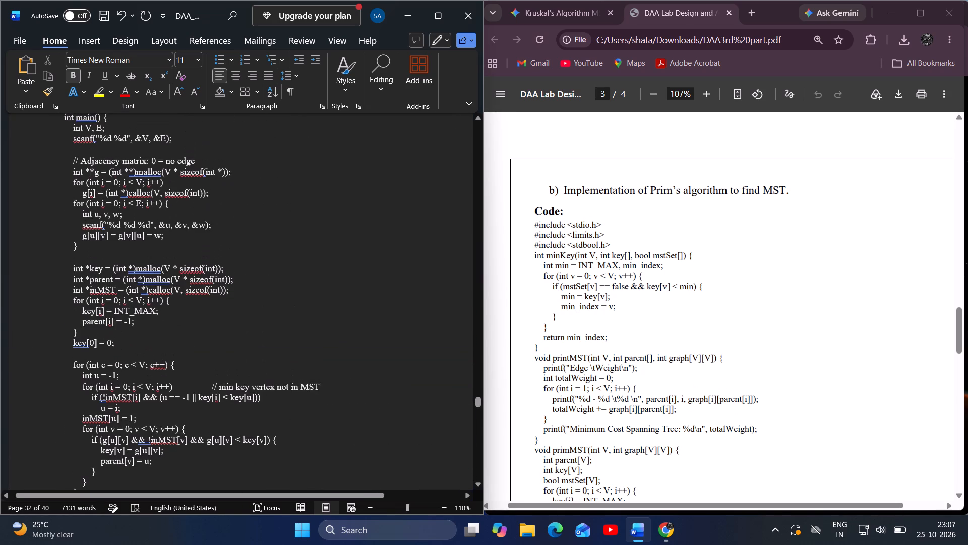
scroll(120, 290, "up", 1)
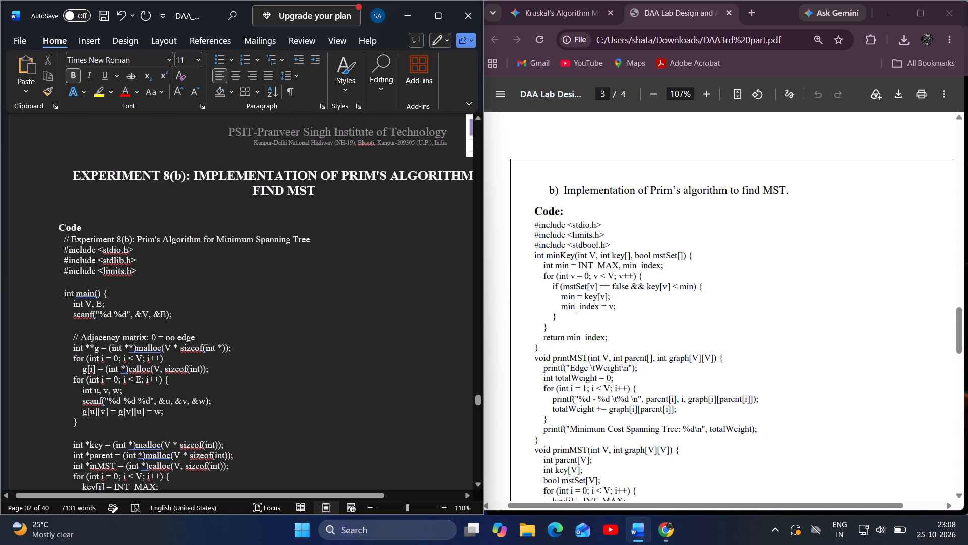
Rename the main function in the Experiment 8(b) Prim code to minkey, keeping its parentheses.
left_click(90, 293)
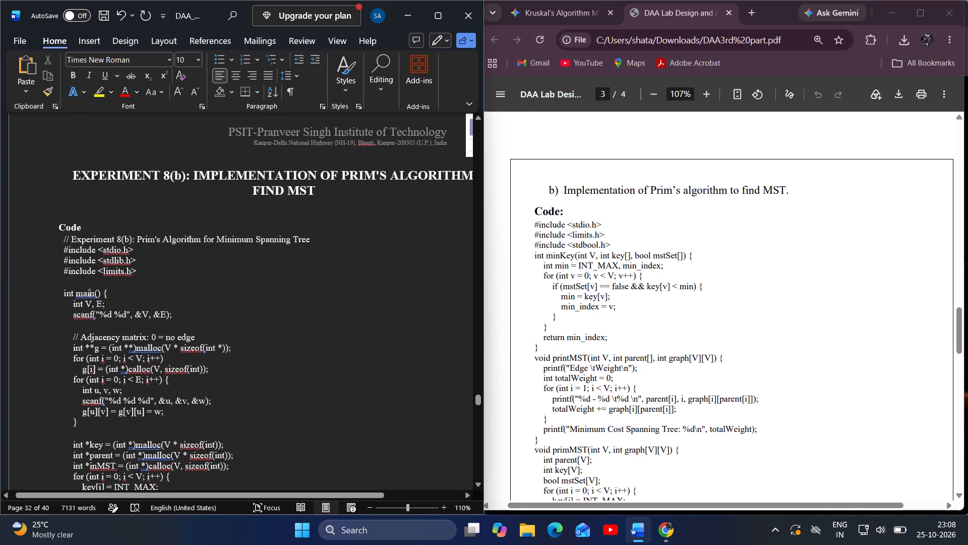
left_click(96, 293)
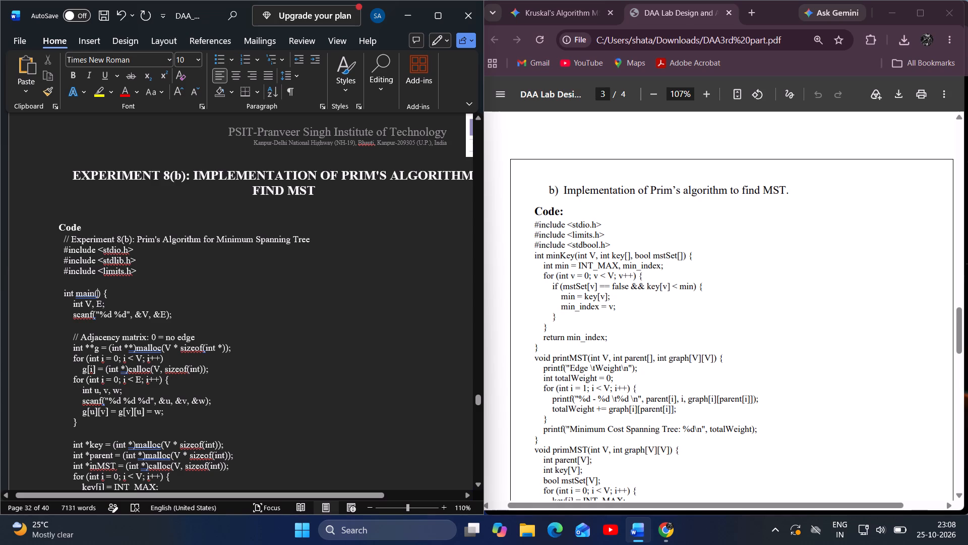
key("BackSpace")
key("BackSpace")
key("BackSpace")
key("BackSpace")
type("in")
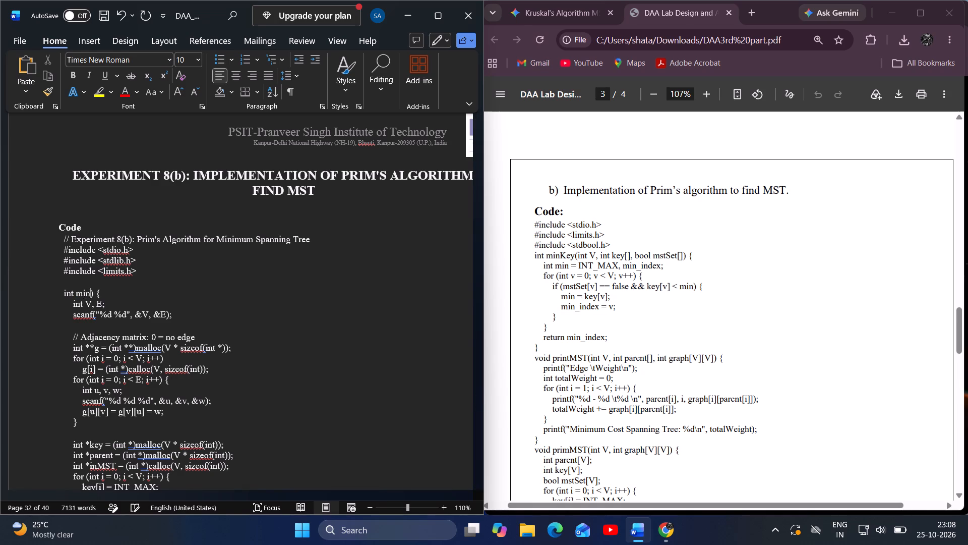
key("BackSpace")
key("BackSpace")
key("BackSpace")
type("KEY")
key("BackSpace")
key("BackSpace")
key("BackSpace")
type("key")
key("shift+parenleft")
Enter "int V" as the first parameter of the minkey function in the Experiment 8(b) code.
type("int")
key("space")
key("shift+v")
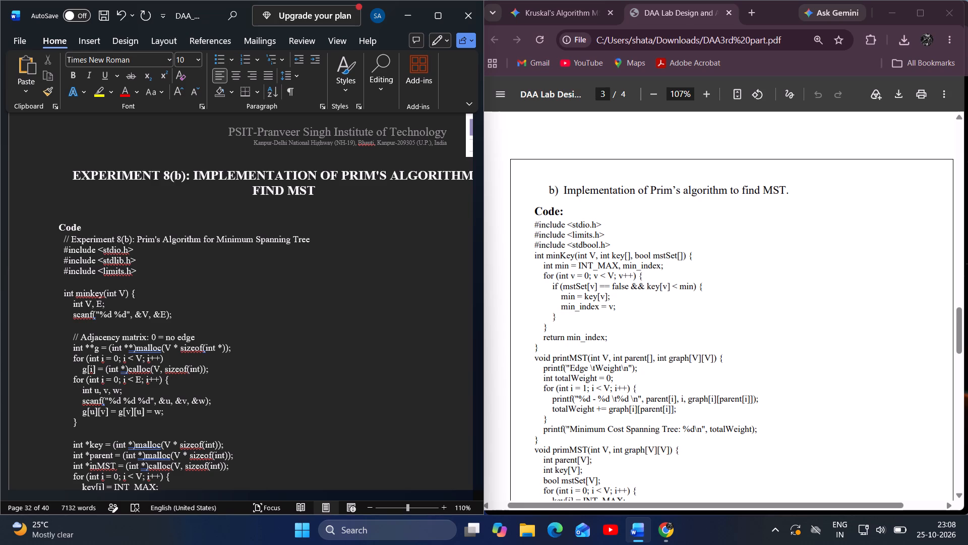
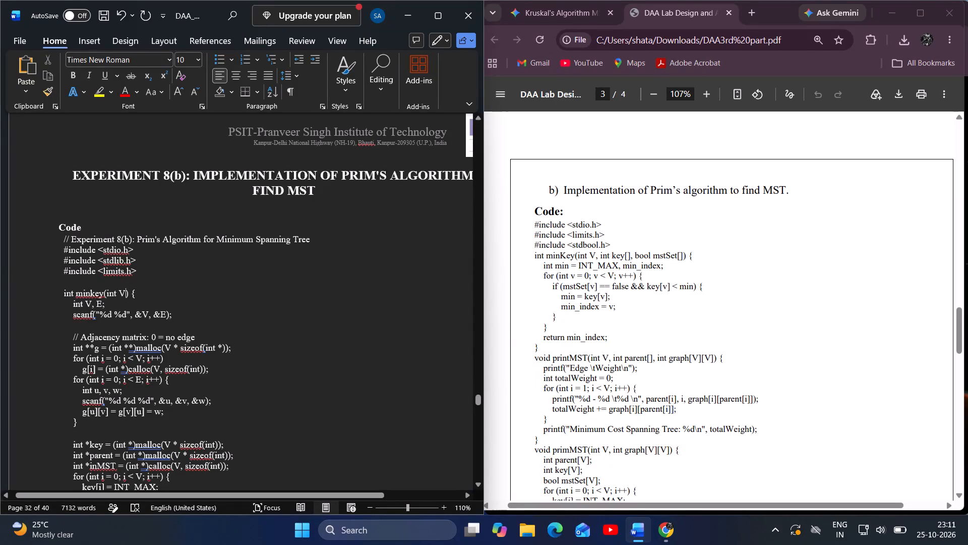
Add the parameters "int key[]" and "bool mstSet[]" after "int V" in the minkey function header of the Experiment 8(b) code.
type(", int")
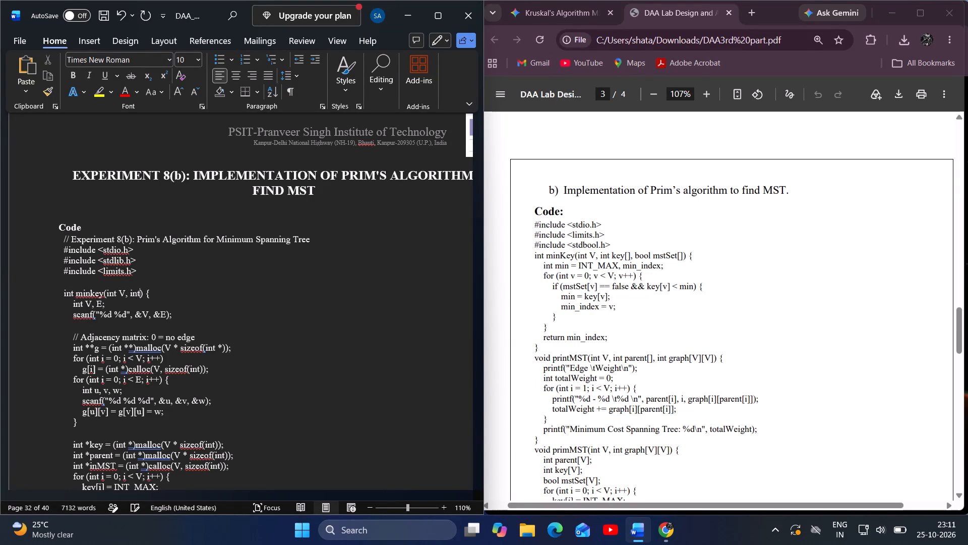
key("space")
type("key")
type("[]")
key("comma")
key("n")
key("BackSpace")
type("bool mst")
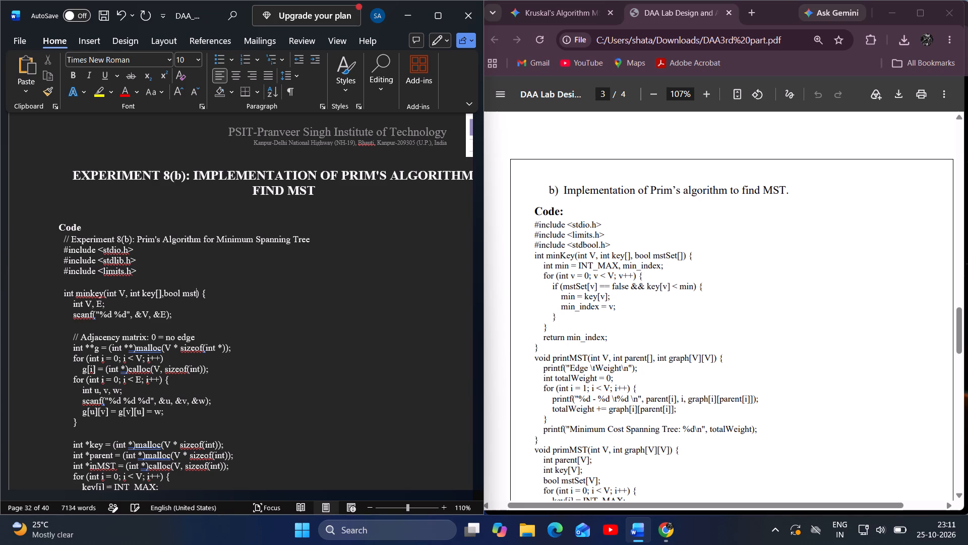
type("Ste")
key("BackSpace")
key("BackSpace")
type("et")
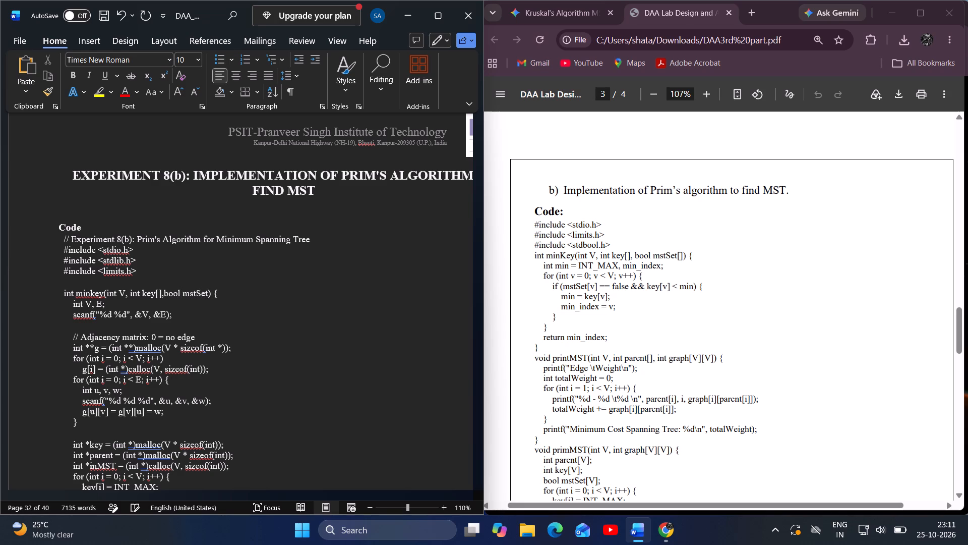
type("[]")
Delete the variable names "V, E;" from the int declaration on the first line of the minkey function body, keeping "int".
left_click(105, 302)
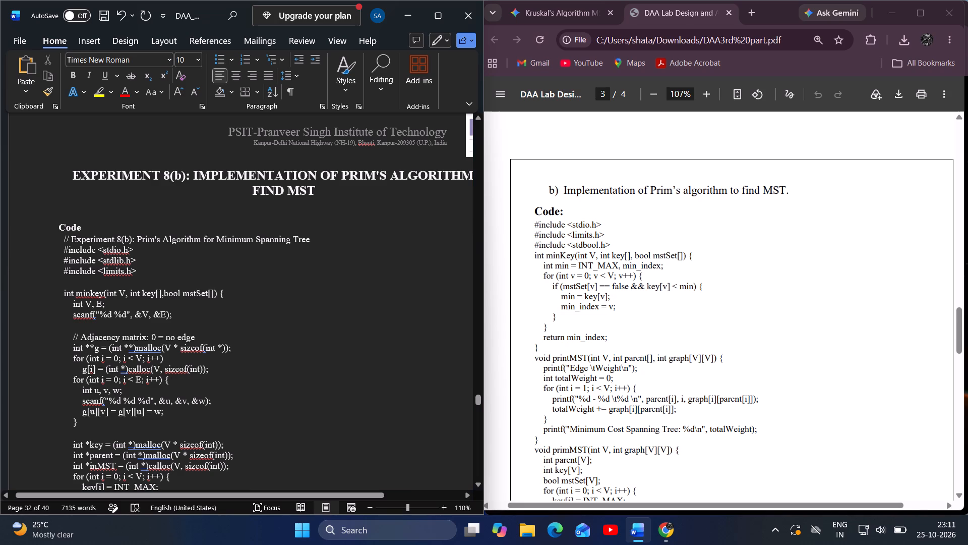
key("BackSpace")
key("BackSpace")
key("BackSpace")
key("BackSpace")
key("BackSpace")
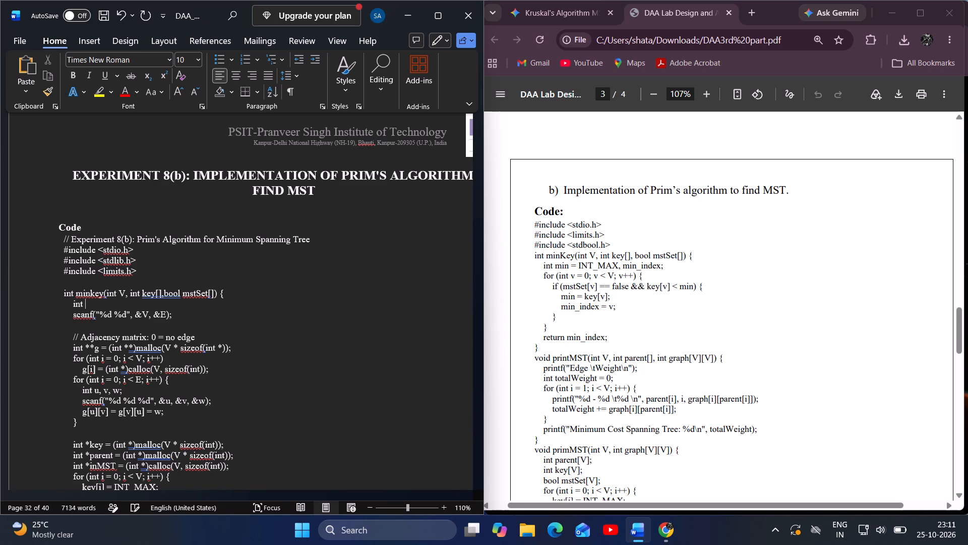
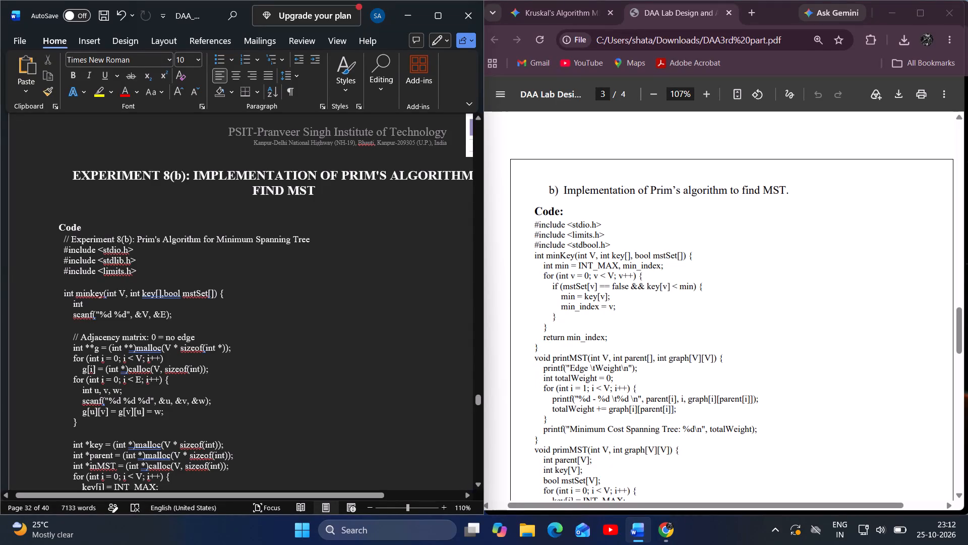
Complete the int declaration on the first line of the minkey function body with "min=INT_MAX,min_index;".
type("min")
type("=INT")
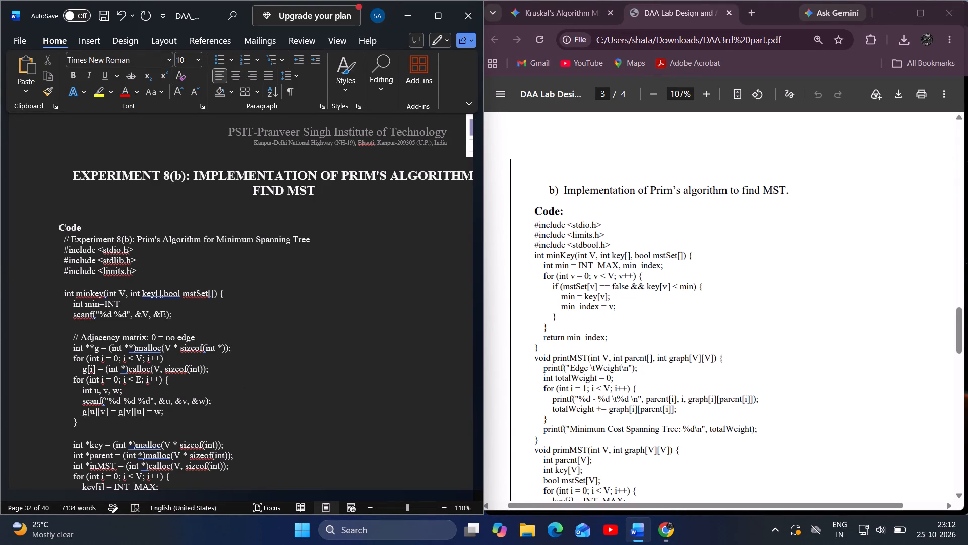
type("_MAX")
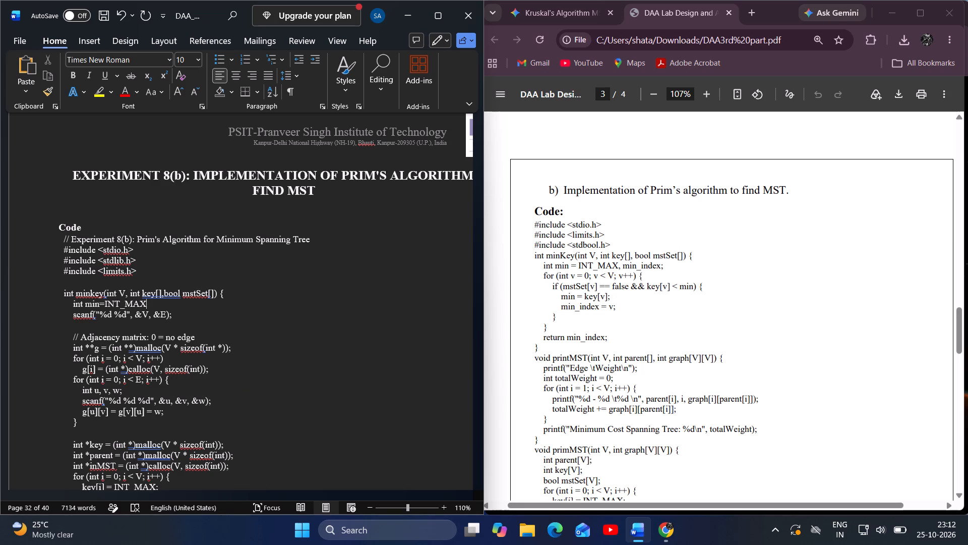
key("comma")
type("min")
type("_index")
key("semicolon")
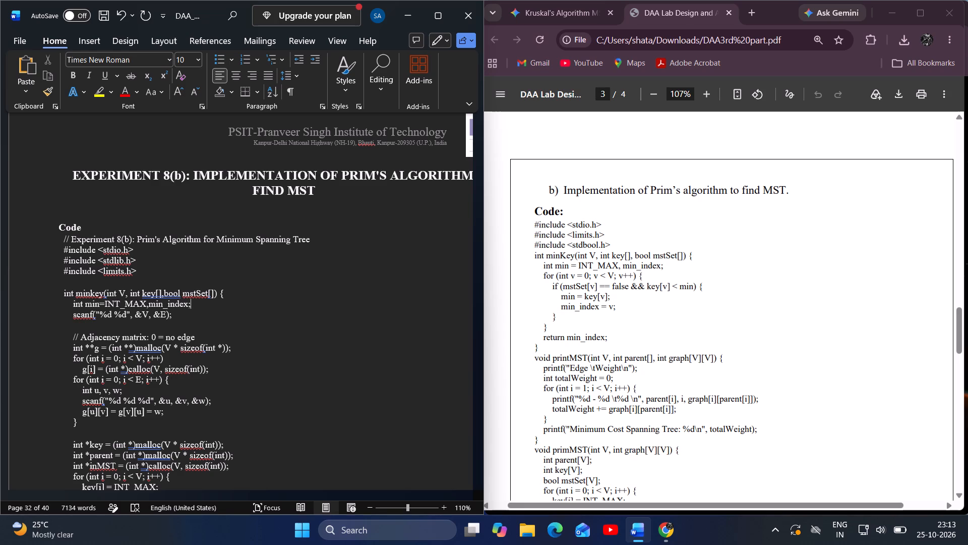
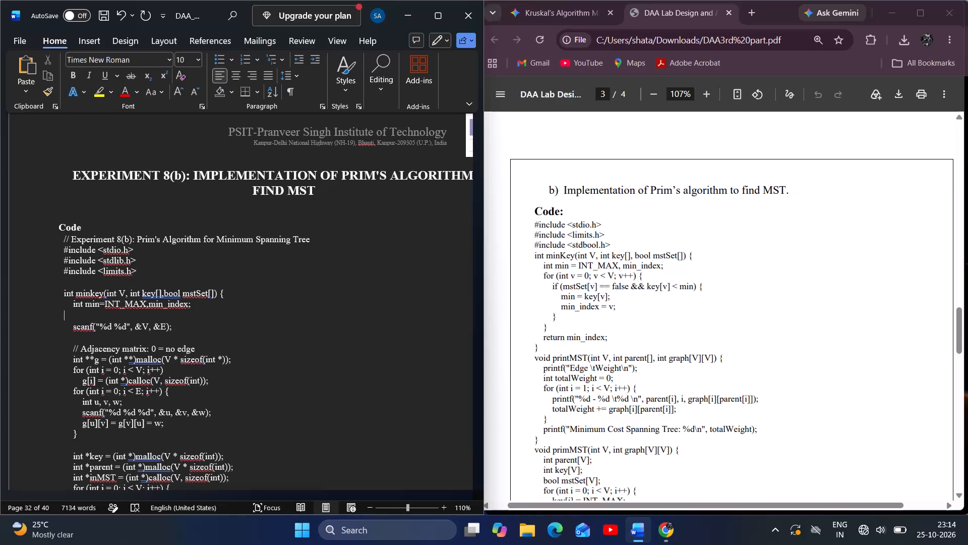
Insert a new line indented by four spaces directly below the int min declaration in the minkey function.
key("BackSpace")
key("BackSpace")
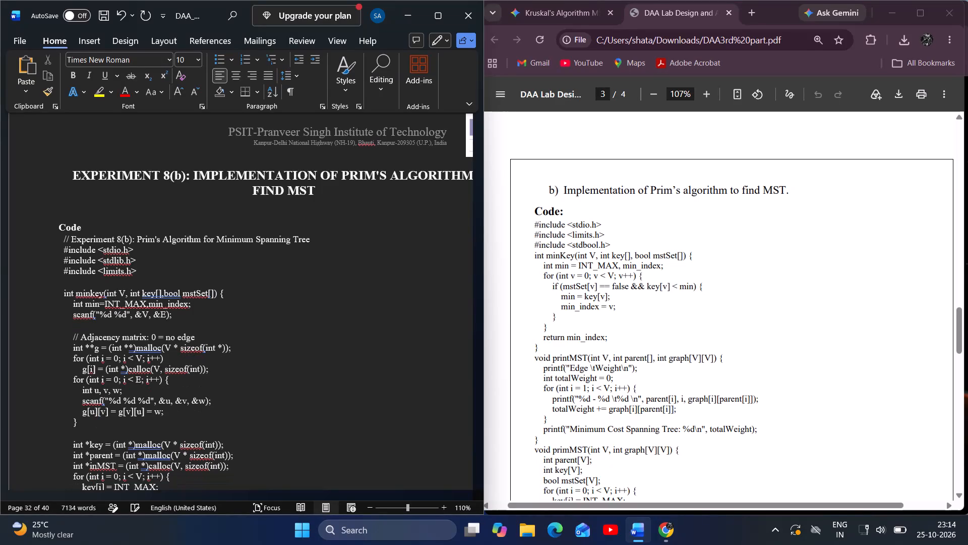
key("Return")
key("Return")
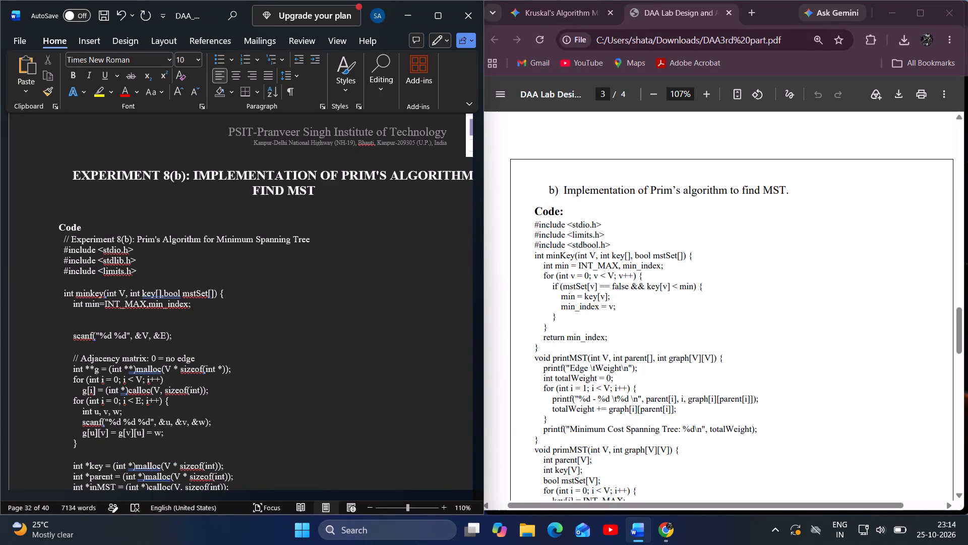
key("BackSpace")
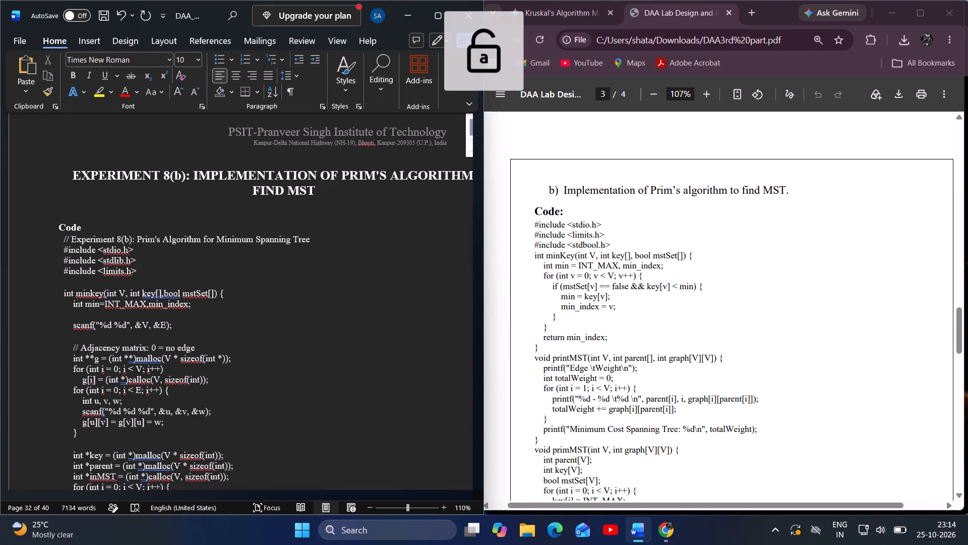
key("Tab")
type("foe")
key("BackSpace")
key("BackSpace")
key("BackSpace")
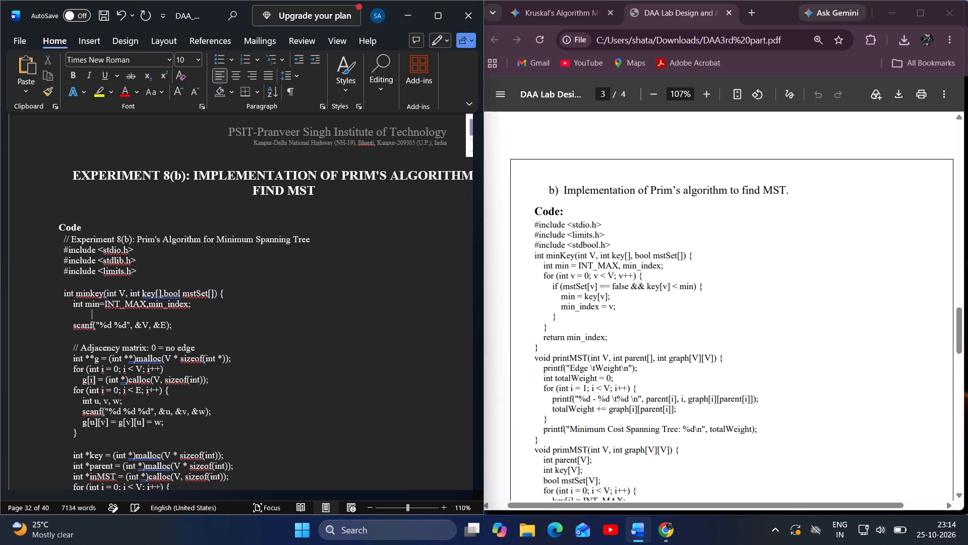
key("BackSpace")
key("space")
key("space")
key("space")
key("space")
Write the loop header "for(int v=0 ;v<V;v++){" on the indented line below the int min declaration.
type("foe")
key("BackSpace")
key("r")
key("shift+parenright")
key("BackSpace")
type("()")
key("Left")
type("int")
key("space")
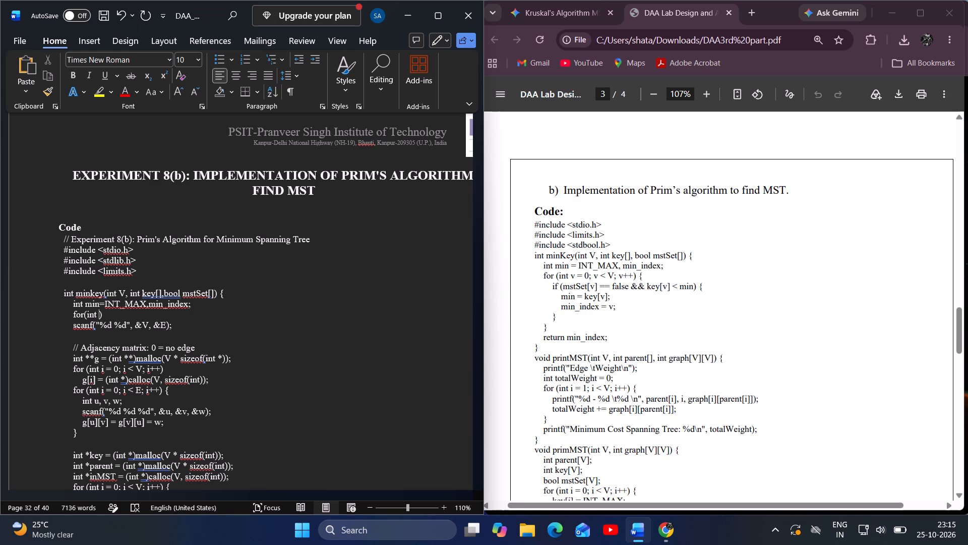
key("v")
type("=0")
key("space")
key("semicolon")
key("v")
key("shift+less")
key("shift+v")
type(";u")
key("BackSpace")
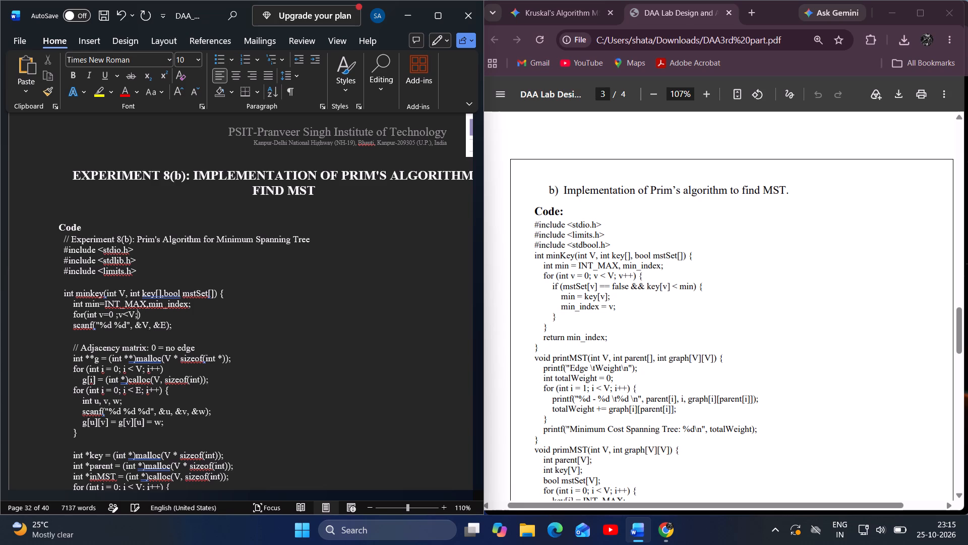
type("v++")
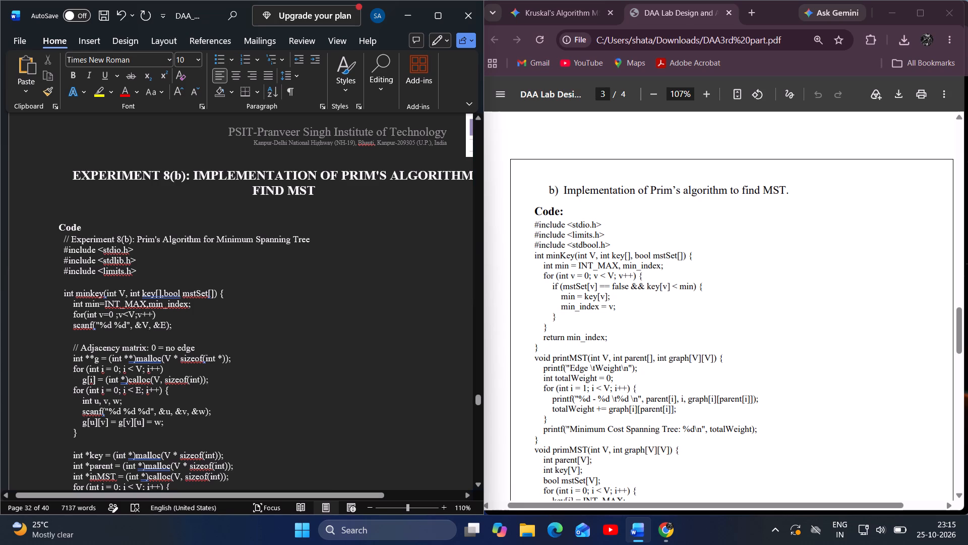
left_click(169, 313)
key("shift+braceleft")
Add an indented if statement inside the for loop with the condition "mstSet[v] == false".
key("Return")
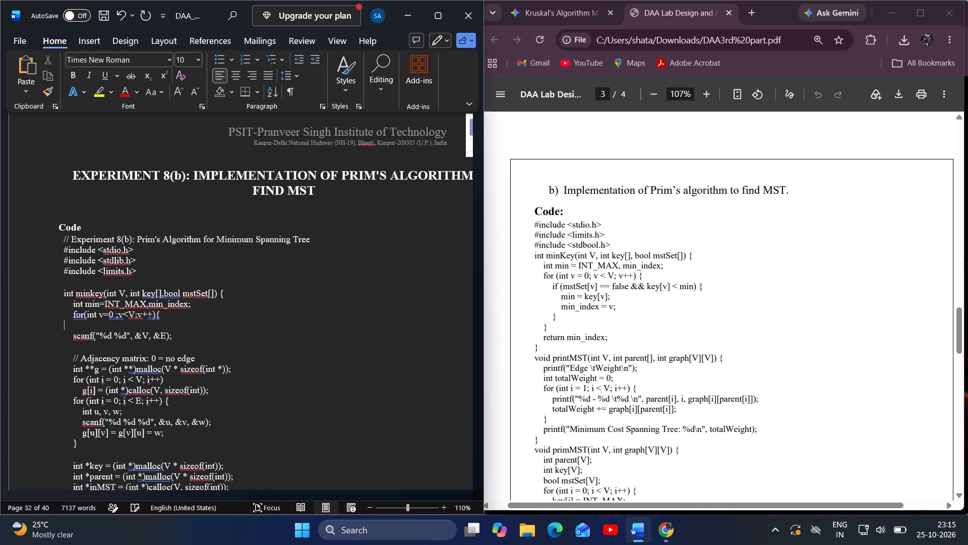
key("Tab")
type("if")
type("()")
key("Left")
type("mst")
type("Set")
type("[v")
key("Right")
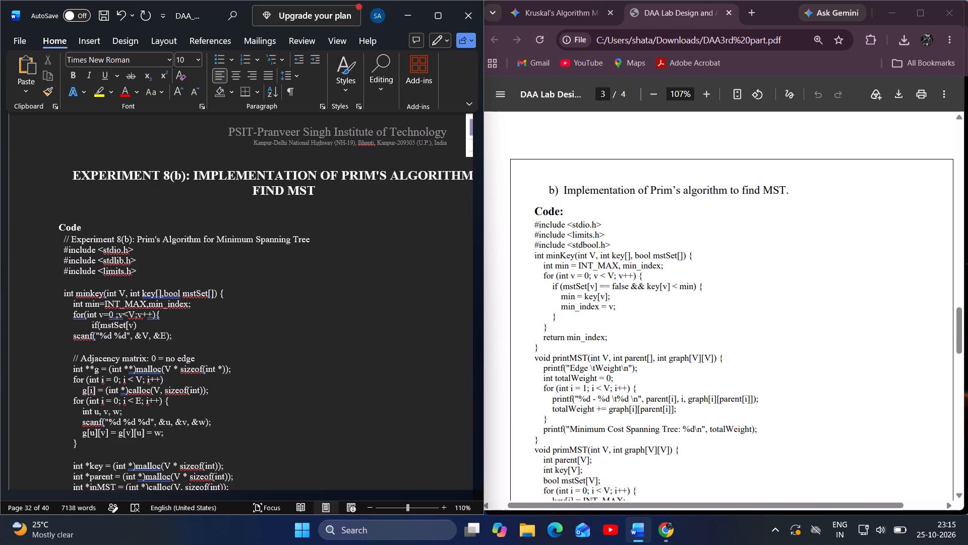
key("Left")
key("bracketright")
key("space")
type("==")
key("space")
type("fals")
key("e")
Extend the if condition with "&& key[v] < min" and open its block with a curly brace.
key("space")
type("&&")
key("space")
type("key[v")
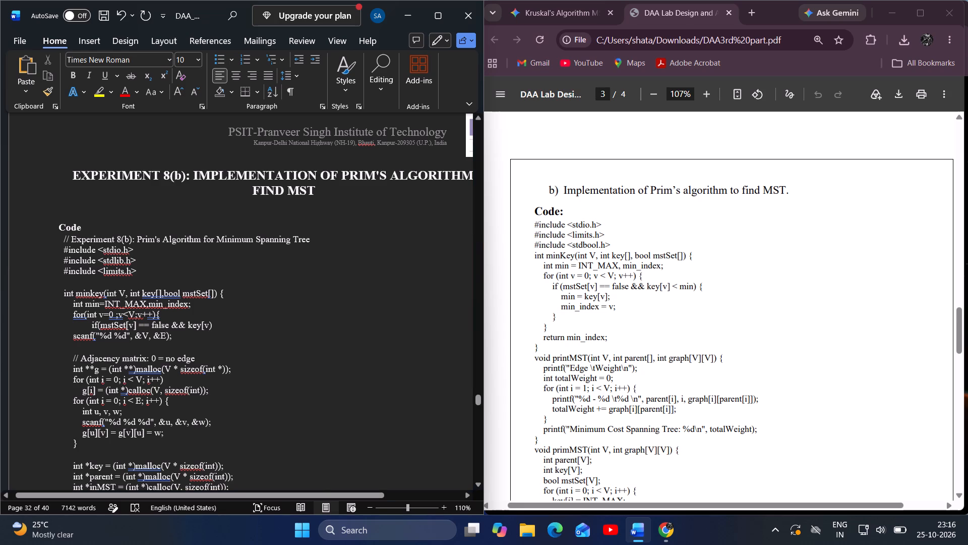
key("bracketright")
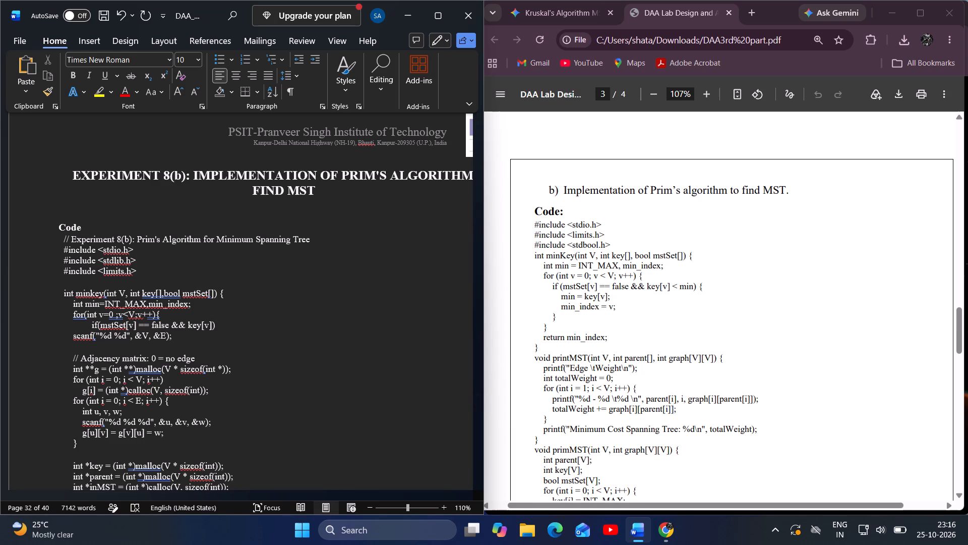
key("Right")
key("Left")
key("space")
type("< min")
key("Right")
key("shift+braceleft")
Begin the assignment "min =" on a further indented line inside the if block.
key("Return")
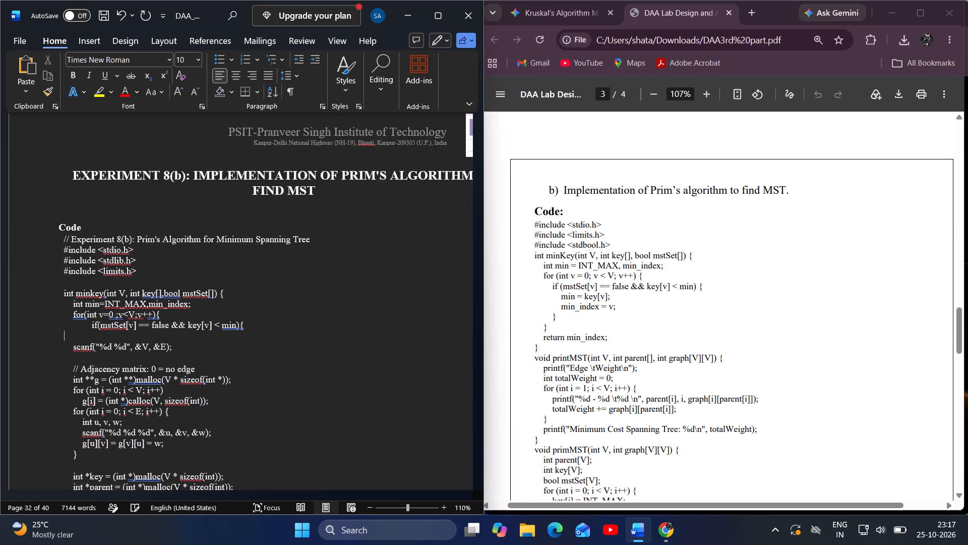
key("Tab")
key("Tab")
key("BackSpace")
key("Tab")
key("BackSpace")
key("space")
key("space")
key("space")
key("space")
key("space")
key("space")
type("min")
key("space")
type("=")
key("space")
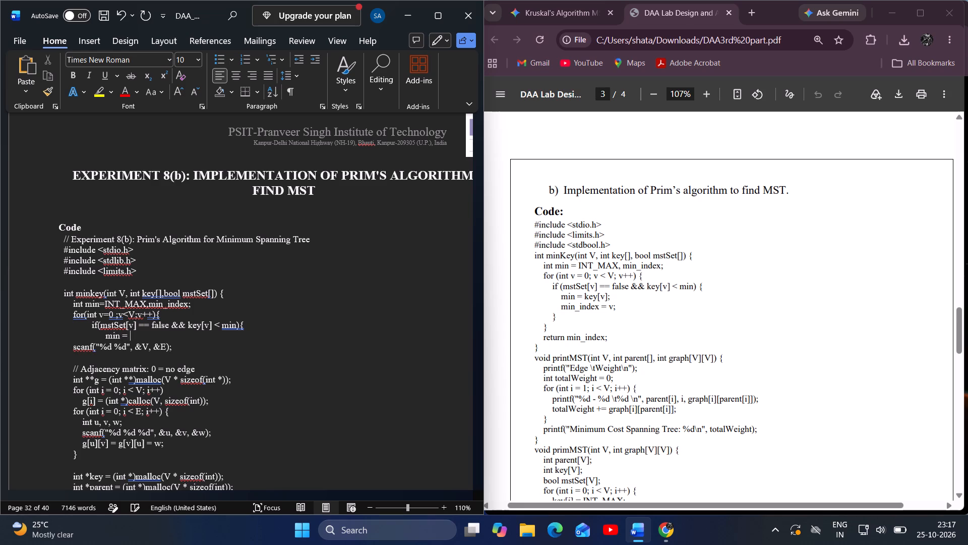
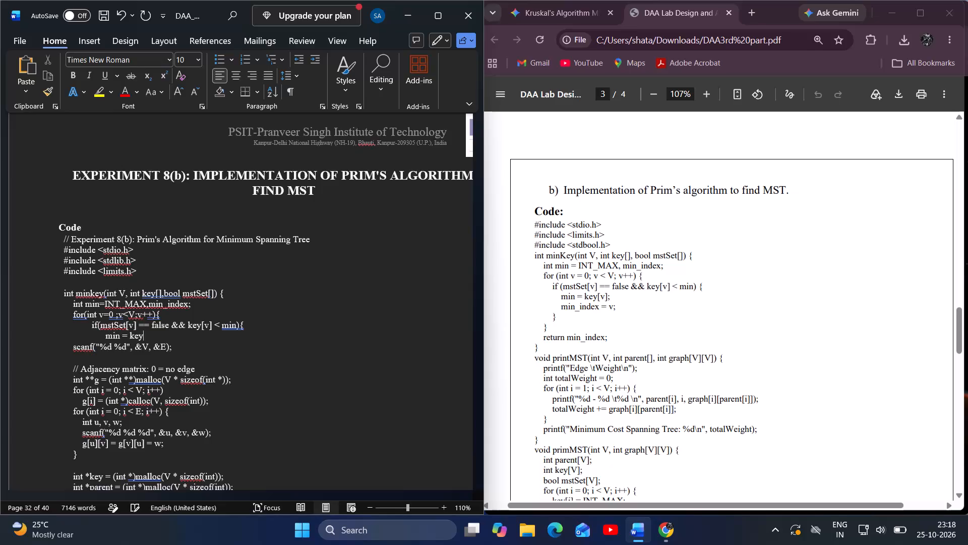
Complete the assignment inside the if block so it reads "min = key[v];".
type("[v")
key("bracketright")
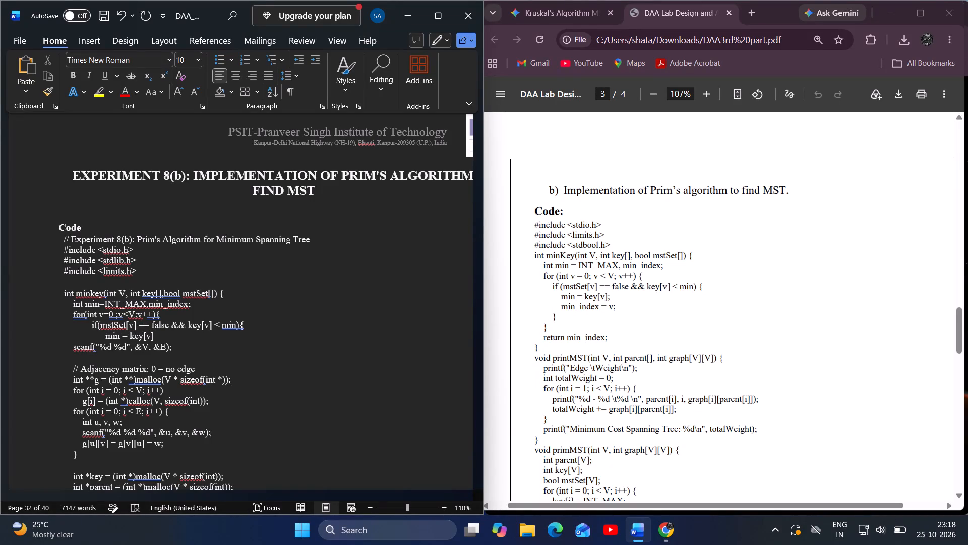
key("semicolon")
Add the statement "min_index = v;" on a new line aligned under the min assignment in the if block.
key("Return")
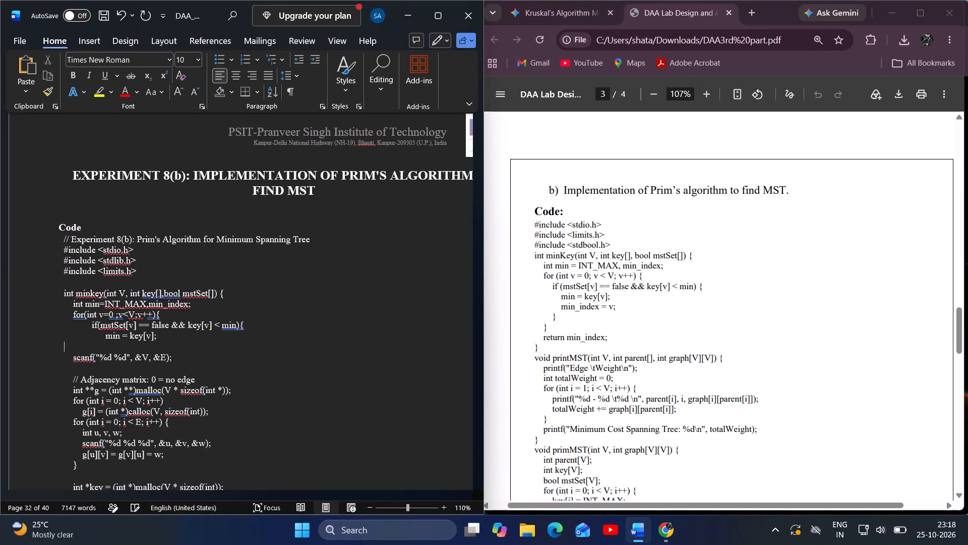
key("Tab")
key("space")
key("space")
key("space")
key("space")
key("space")
key("space")
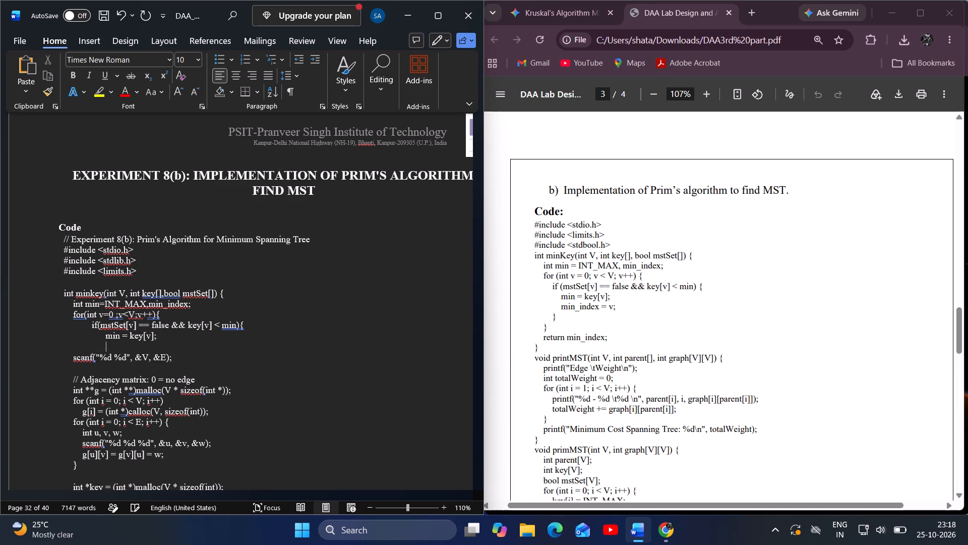
type("min")
key("shift+underscore")
type("ind")
type("ex")
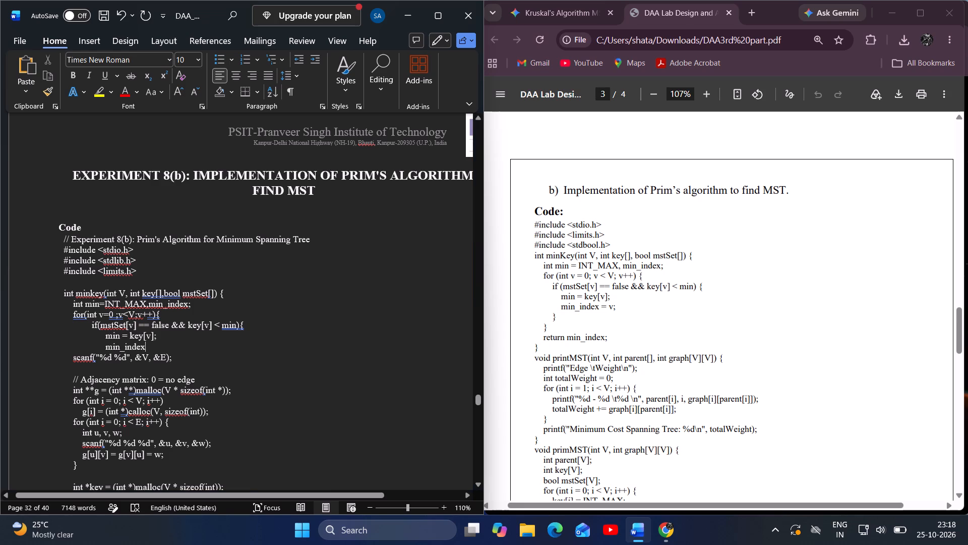
key("space")
type("= v;")
Close the if block and the for loop with curly braces, each on its own line at its block's indentation.
key("Return")
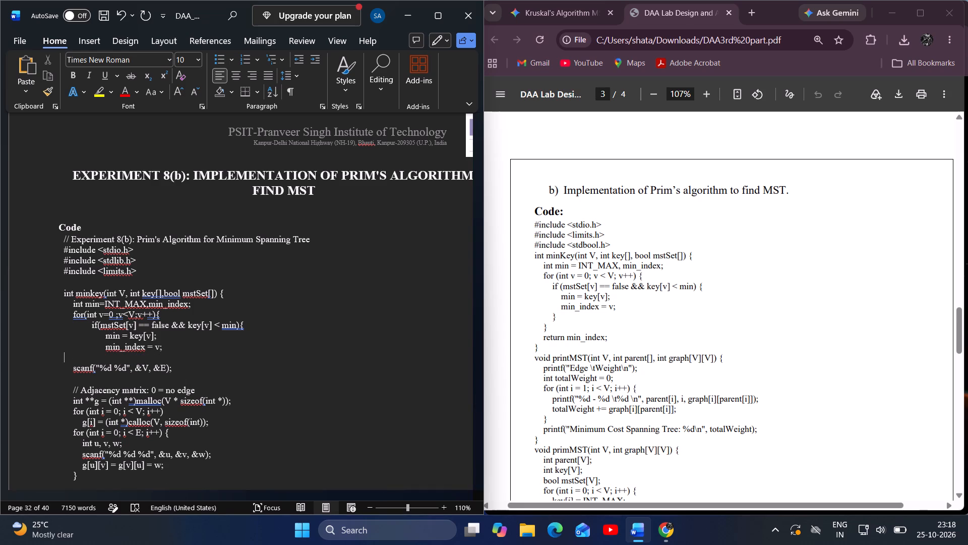
key("Tab")
key("shift+braceright")
key("Return")
key("space")
key("space")
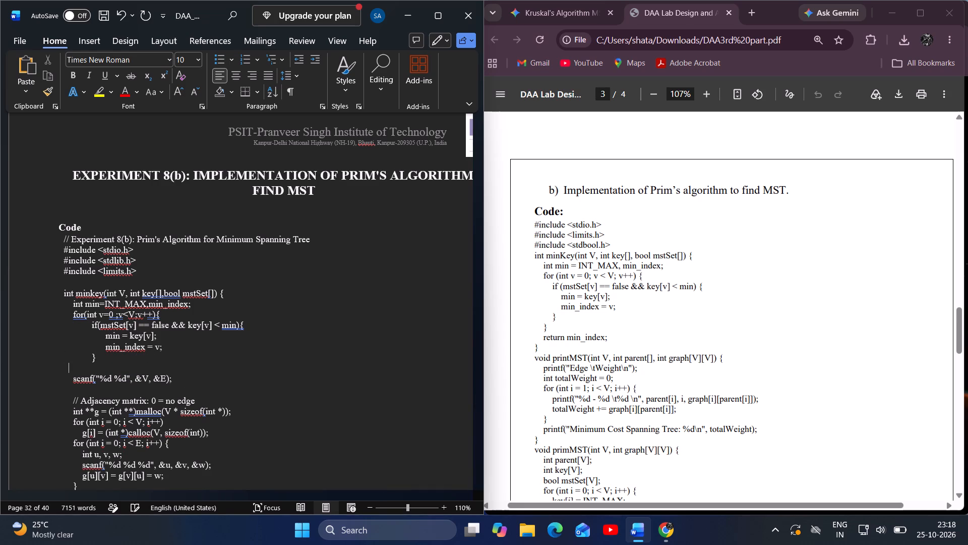
key("space")
key("space")
key("space")
key("space")
key("BackSpace")
key("shift+braceright")
Add the line "return min_index;" with a lowercase "return" below the for loop's closing brace.
key("Return")
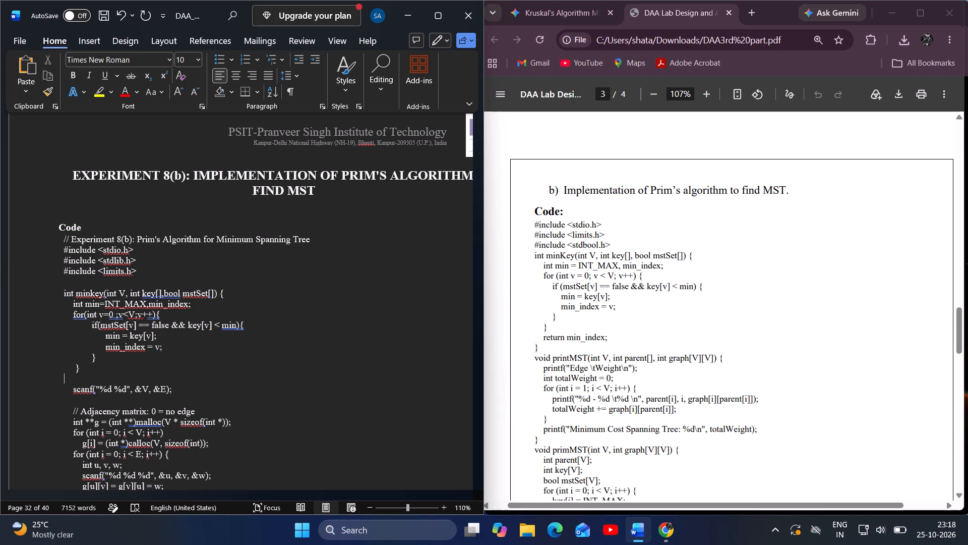
key("space")
key("space")
key("space")
key("space")
key("space")
key("space")
type("return")
key("space")
left_click(84, 379)
key("BackSpace")
key("r")
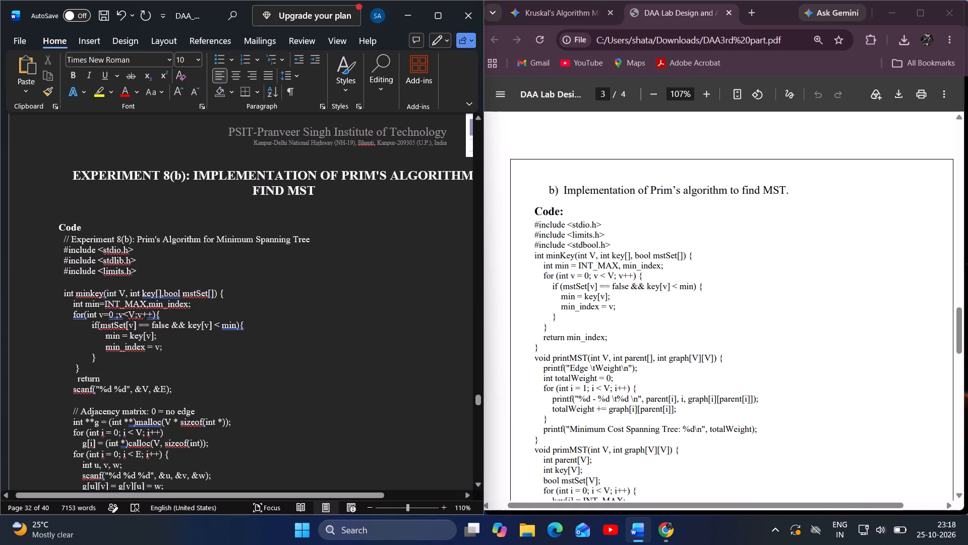
left_click(107, 377)
type("min")
key("shift+underscore")
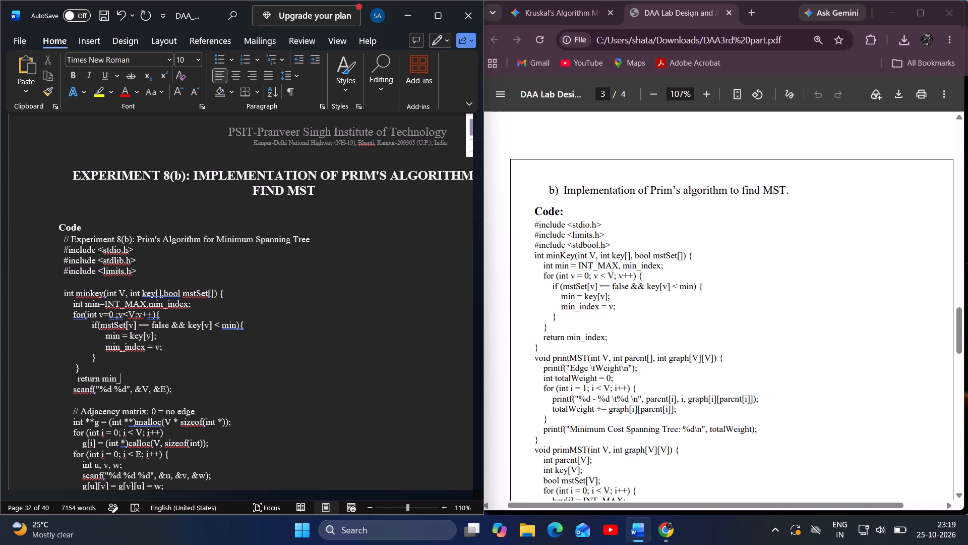
type("index;")
Replace the leftover scanf line below the return statement with minkey's closing curly brace, followed by a new line.
left_click_drag(174, 391, 138, 393)
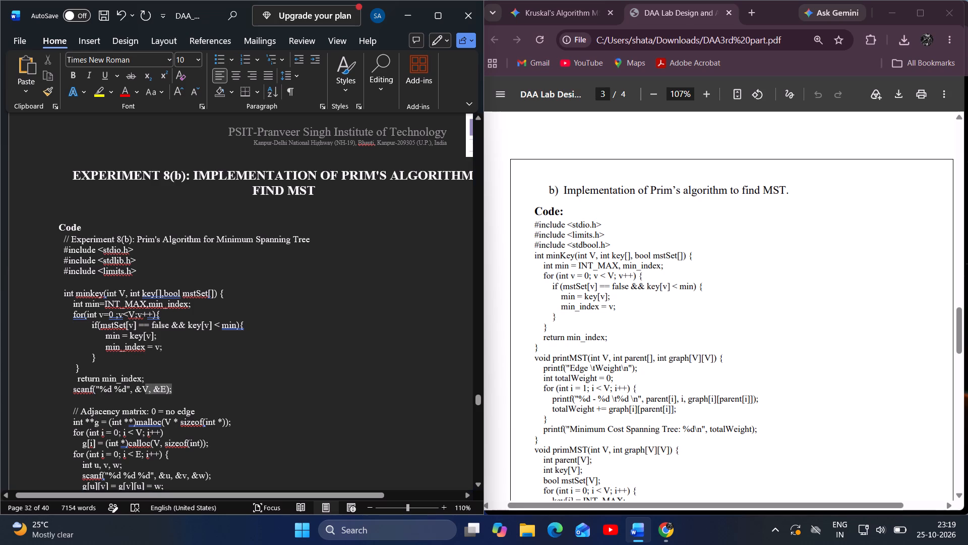
left_click_drag(138, 393, 79, 388)
key("BackSpace")
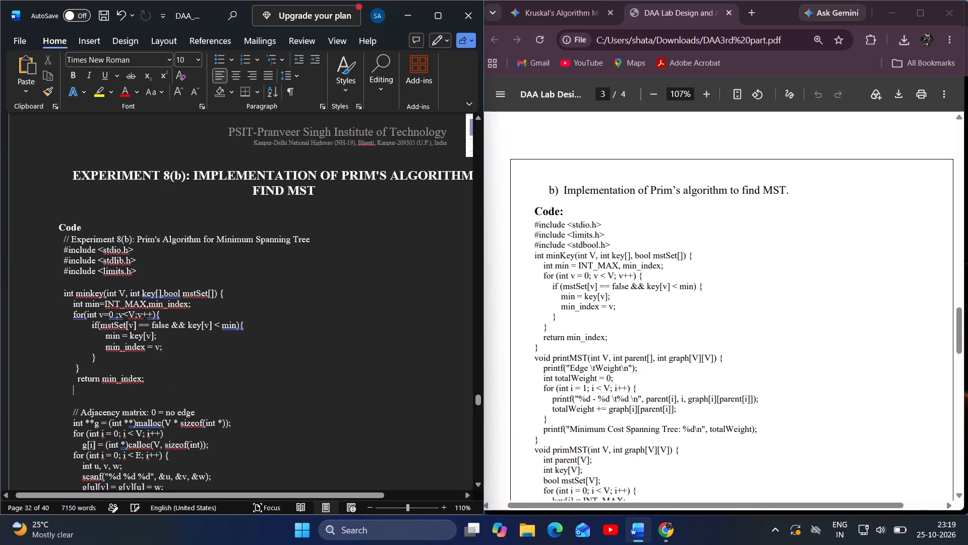
key("shift+braceright")
key("Return")
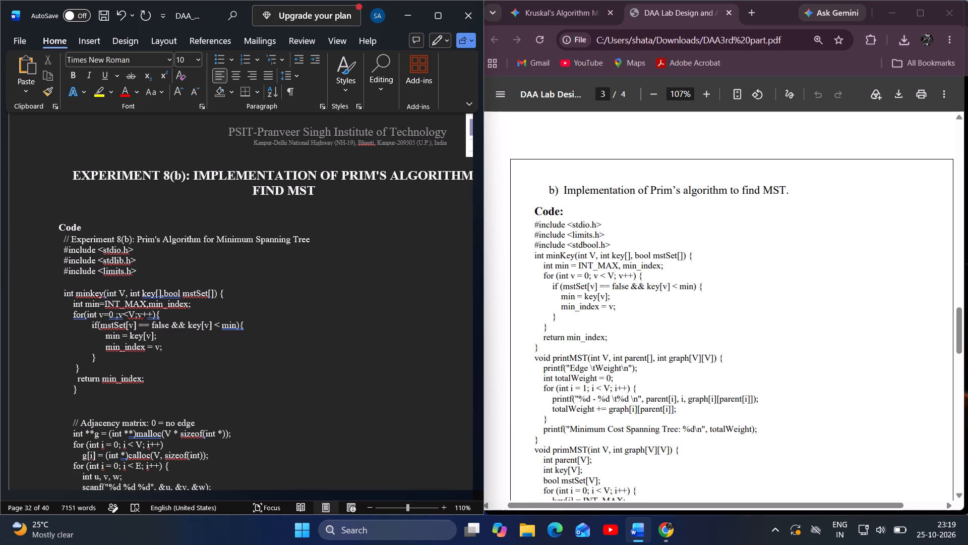
Start the next function with "void printMst()" on the blank line above the adjacency matrix comment.
scroll(79, 388, "down", 1)
scroll(79, 388, "up", 1)
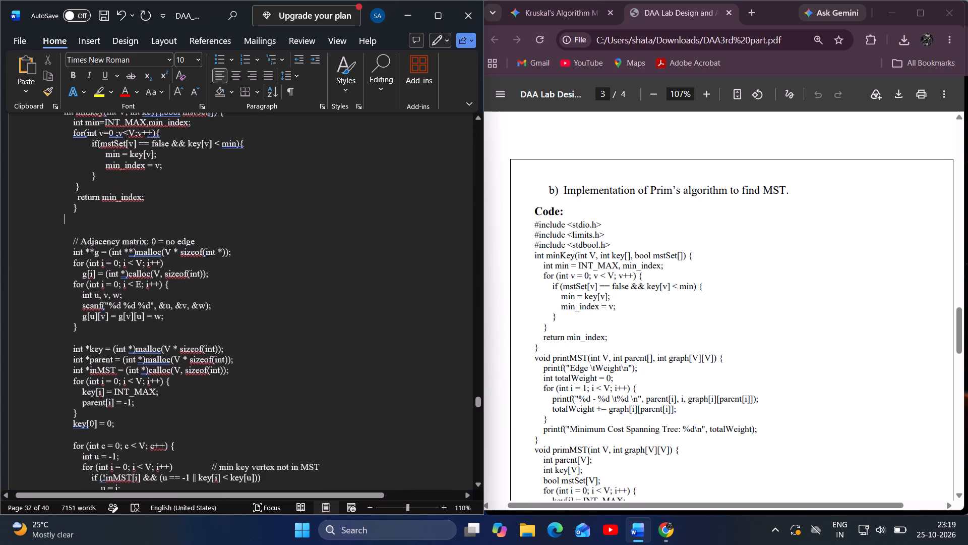
scroll(79, 388, "up", 2)
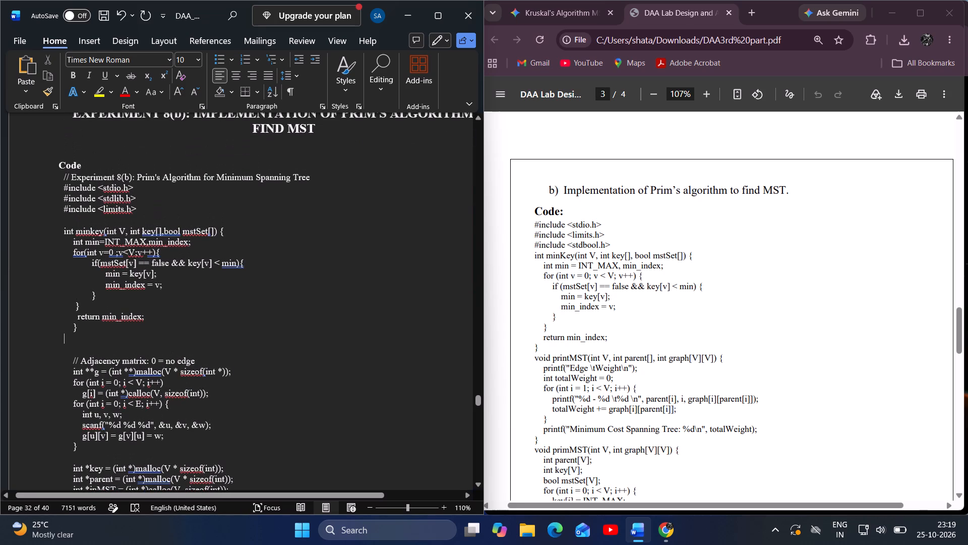
scroll(562, 376, "down", 1)
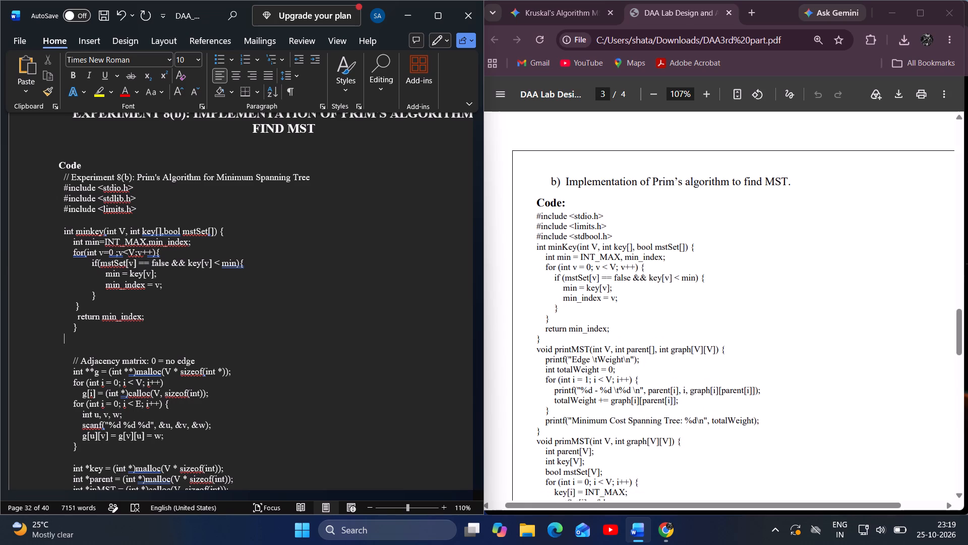
scroll(562, 376, "down", 1)
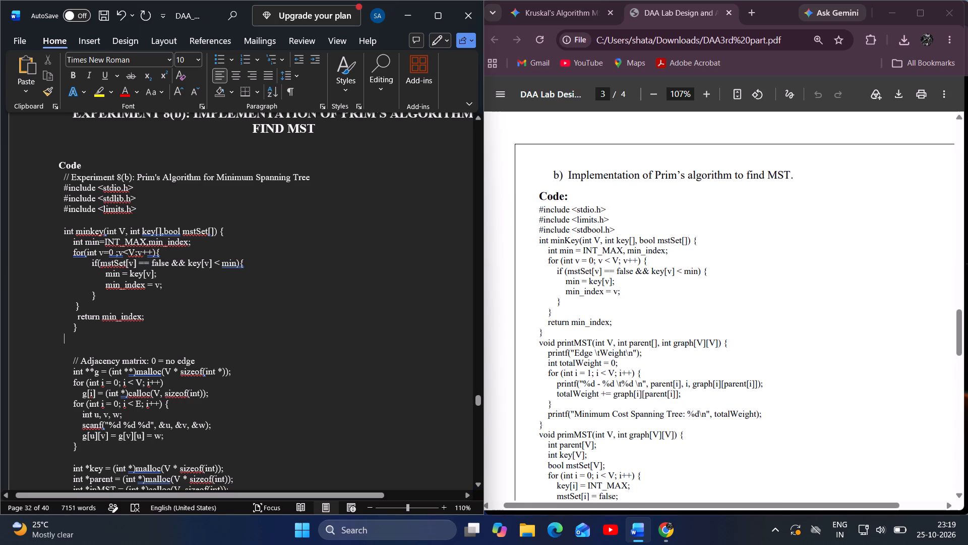
left_click(75, 352)
key("space")
type("void")
key("space")
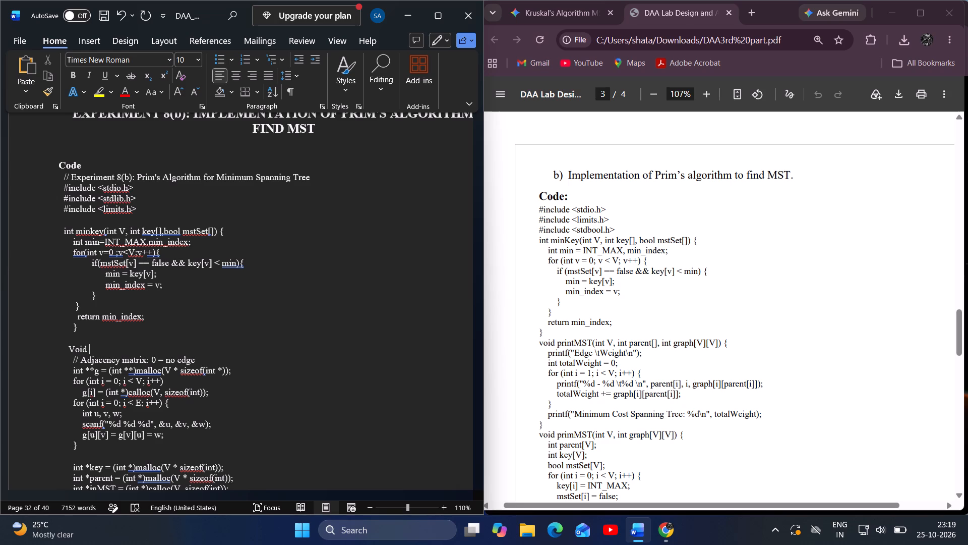
type("print")
type("Mst")
key("shift+parenright")
key("BackSpace")
type("()")
Enter "int V,int parent[]," as the first parameters inside printMst's parentheses.
key("Left")
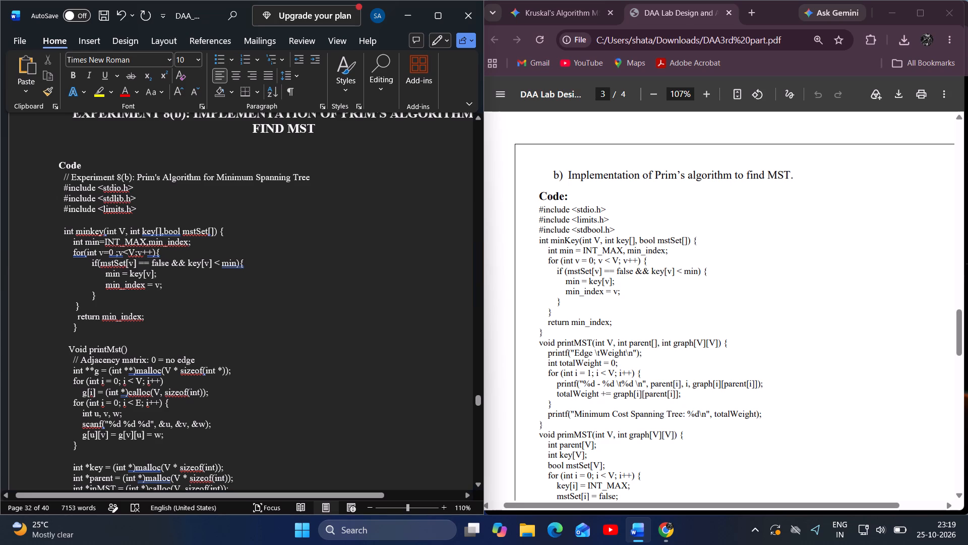
type("int v")
key("BackSpace")
key("shift+v")
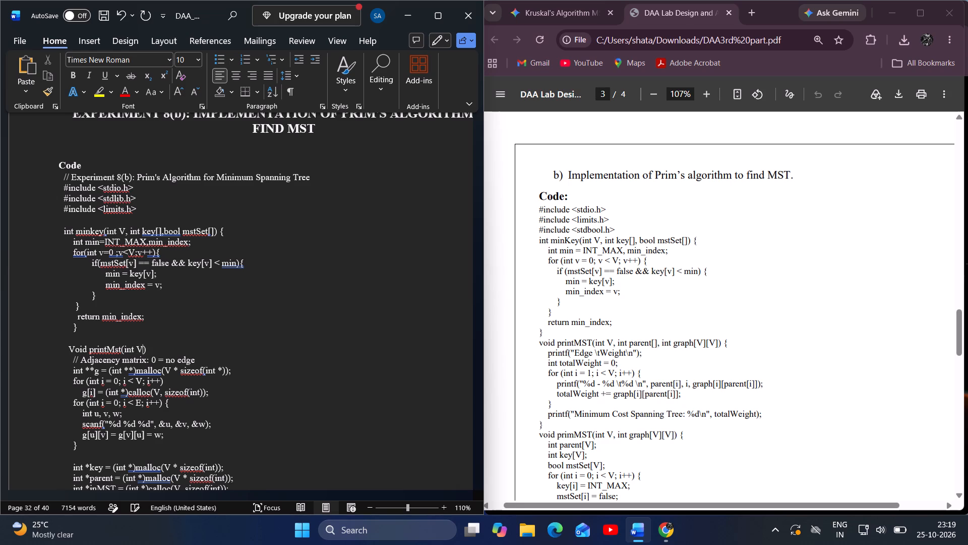
type(",int parent[]")
key("comma")
Add "int graph[v][v]" as printMst's third parameter, with a lowercase v in both brackets.
key("space")
type("int pa")
key("BackSpace")
key("BackSpace")
type("graph")
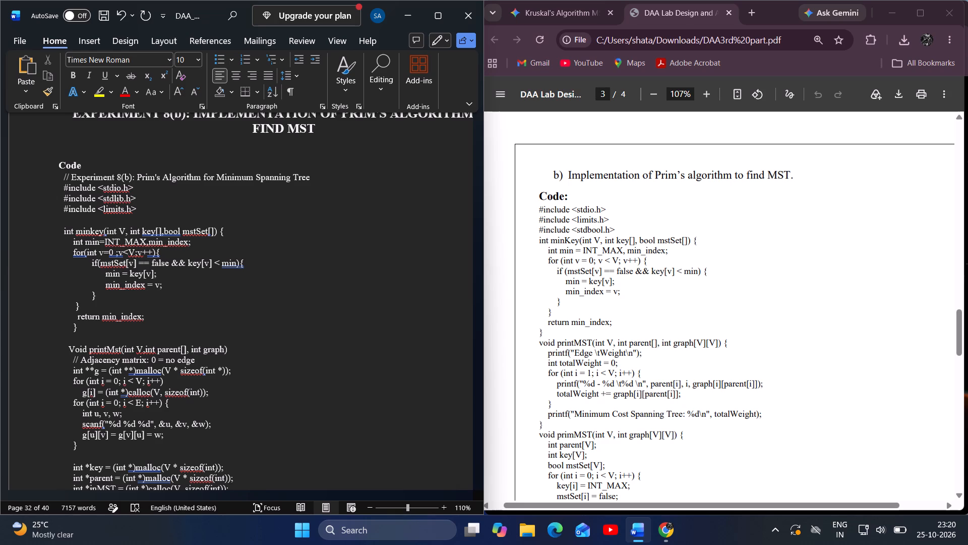
type("[][]")
key("Left")
key("Left")
key("Left")
key("v")
key("Right")
key("Right")
key("Right")
key("Left")
key("v")
Open printMst's body with a curly brace after the parameter list, followed by a new line.
key("Right")
key("Right")
key("shift+braceleft")
key("Return")
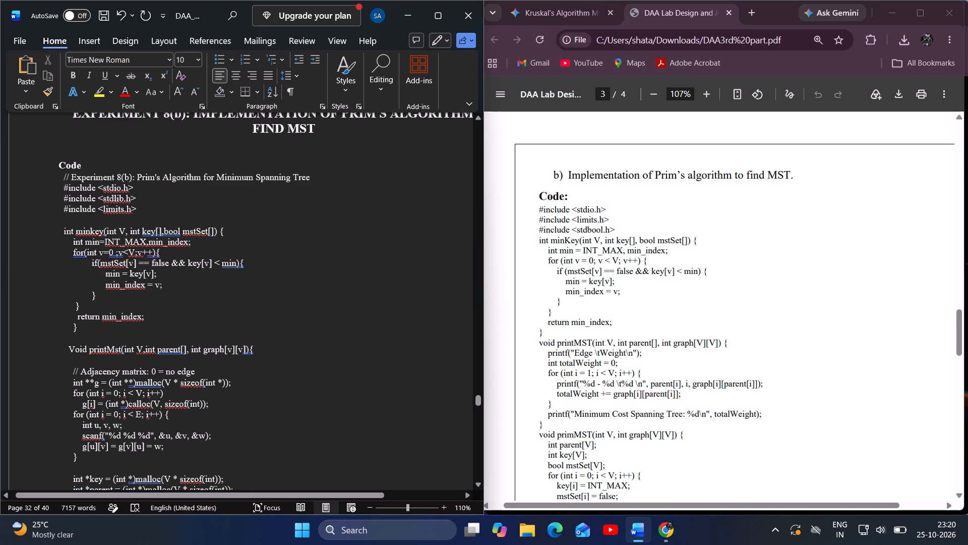
Start a printf() call on a new line below the closing brace of the loop that reads the edges.
scroll(121, 366, "down", 1)
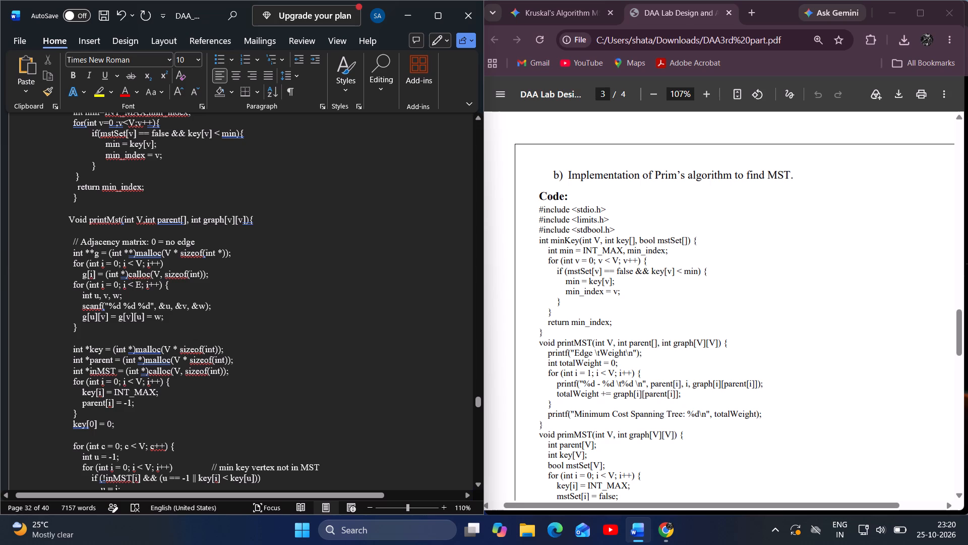
left_click(117, 329)
key("Return")
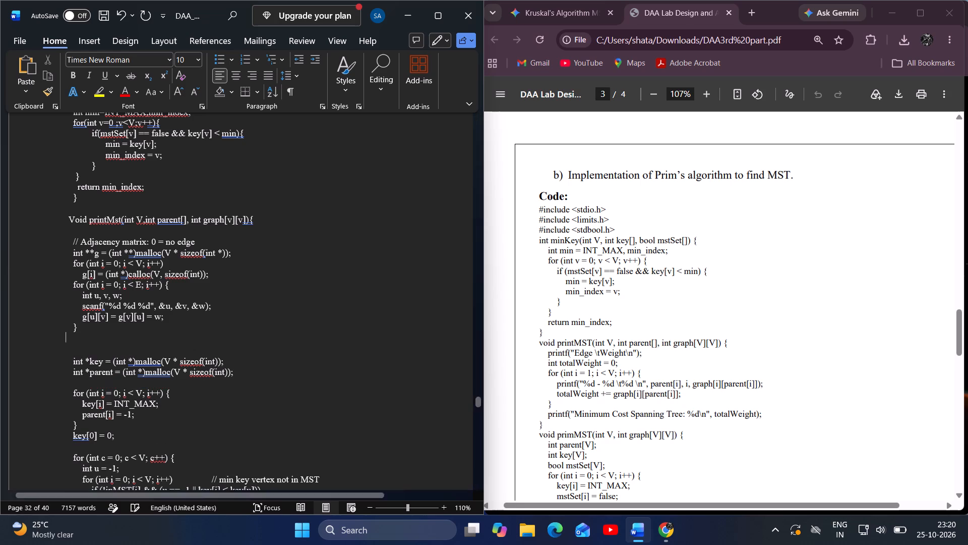
type("pro")
key("BackSpace")
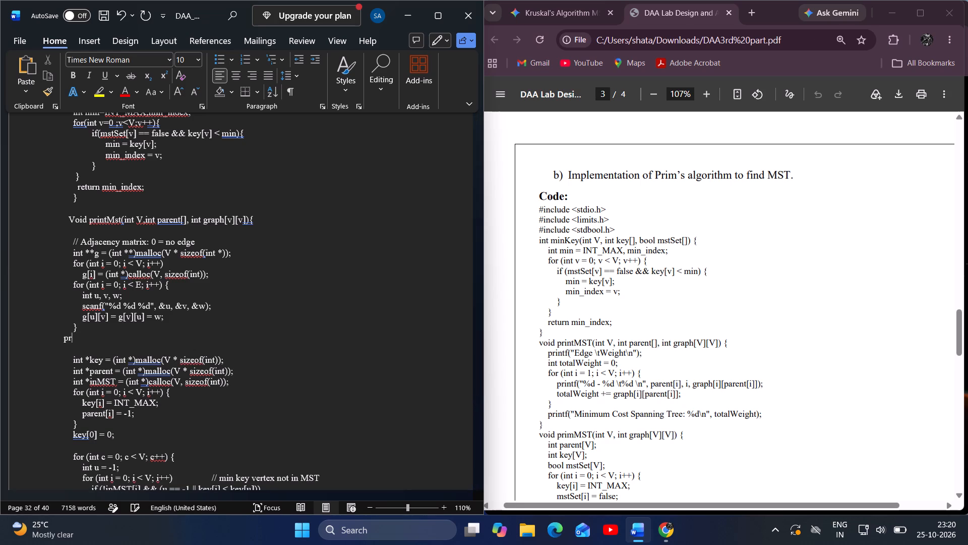
type("intf")
key("shift+parenleft")
key("shift+parenright")
key("Left")
Enter the quoted format string "minimum cost spanning tree : %d\n" inside the printf parentheses.
key("shift+quotedbl")
type("mi")
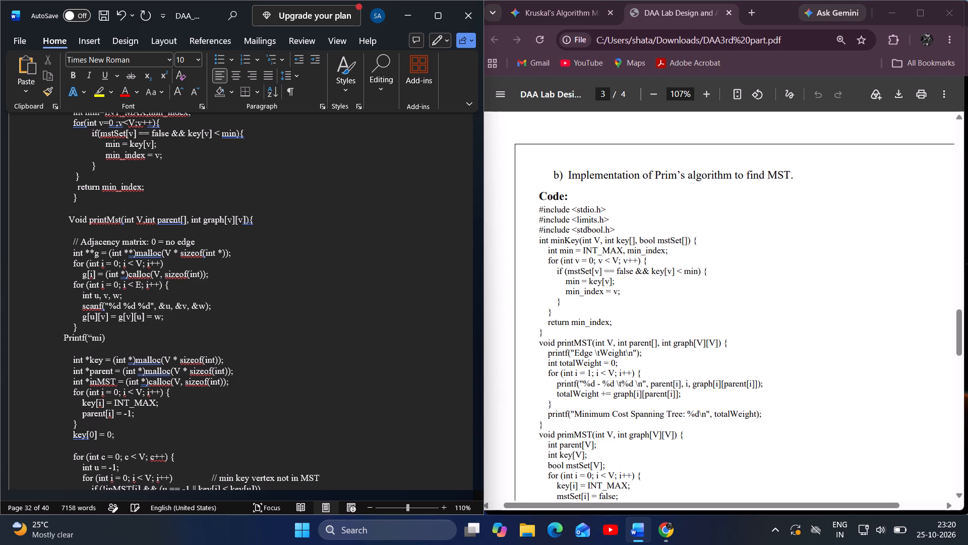
type("nimum")
key("space")
type("cost")
key("space")
type("spanning")
key("space")
type("tree")
key("space")
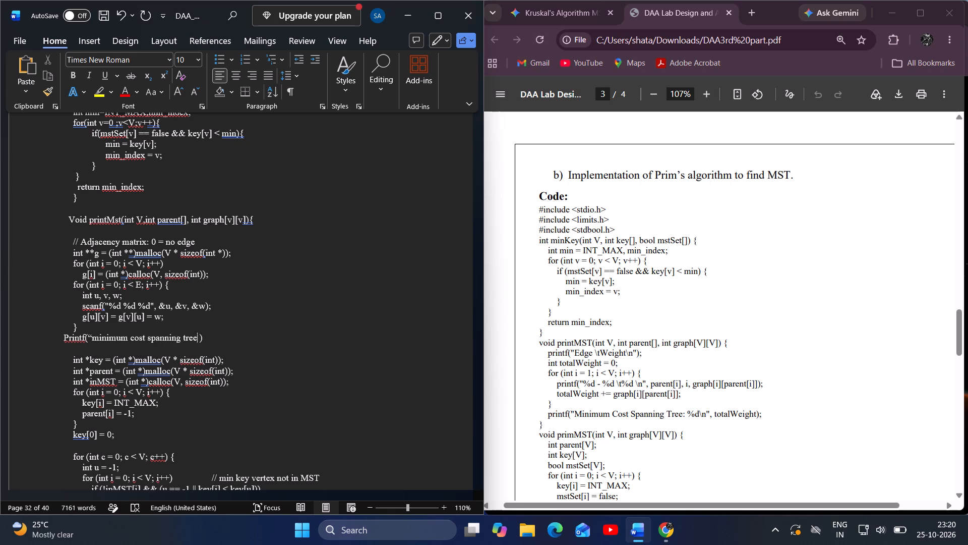
key("shift+colon")
key("space")
type("%d")
type("\\n")
key("shift+quotedbl")
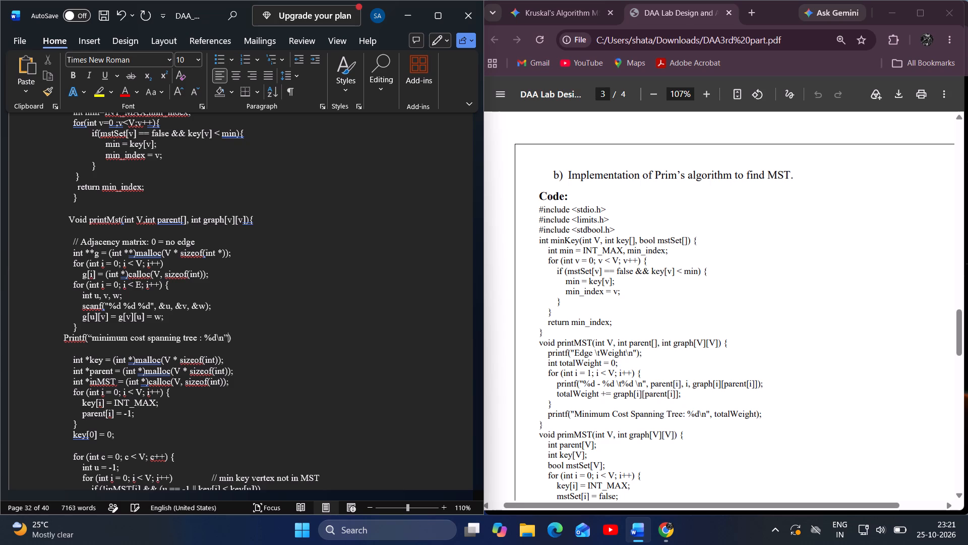
Add totalWeight as the printf argument after a comma and end the statement with a semicolon.
key("space")
type(",")
key("space")
type("total")
type("We")
type("ight")
key("Right")
key("semicolon")
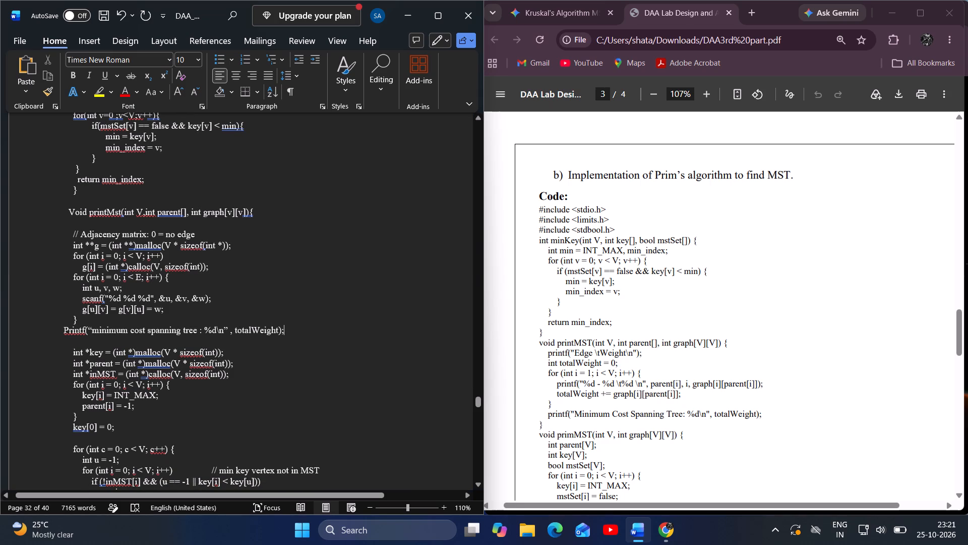
Close printMst with a curly brace on the line below the printf statement, followed by a new line.
left_click(93, 338)
key("shift+braceright")
key("Return")
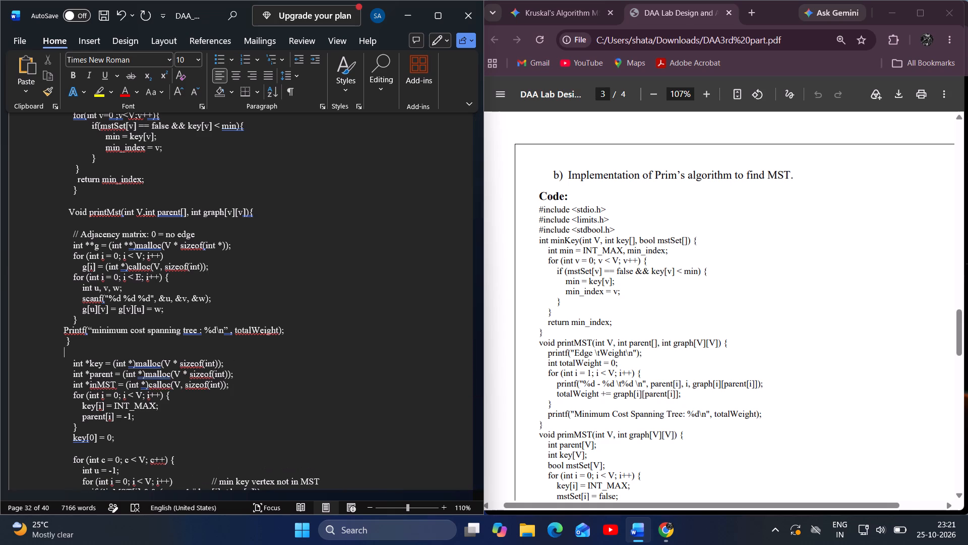
Change the capital P of the minimum cost spanning tree statement to lowercase so it reads "printf".
left_click(71, 324)
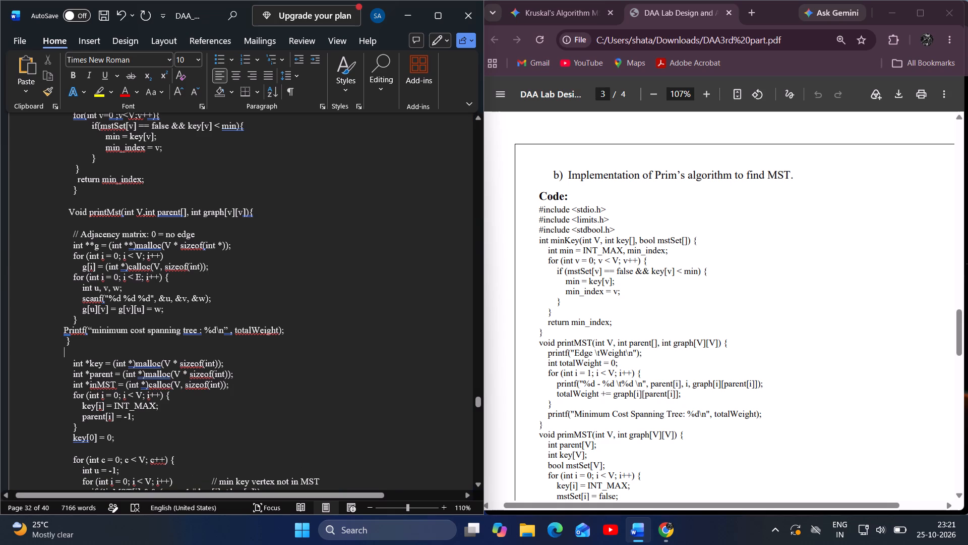
key("Left")
key("BackSpace")
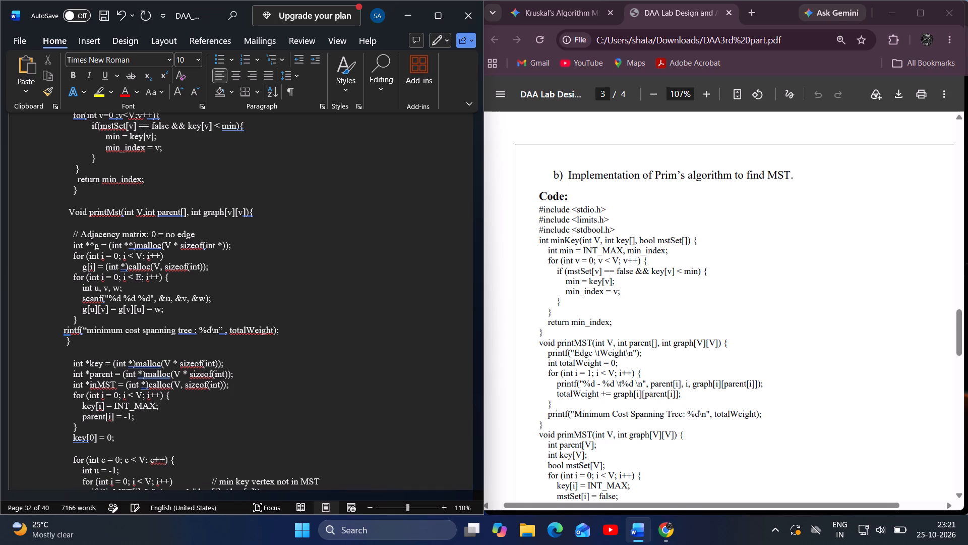
key("p")
left_click(96, 376)
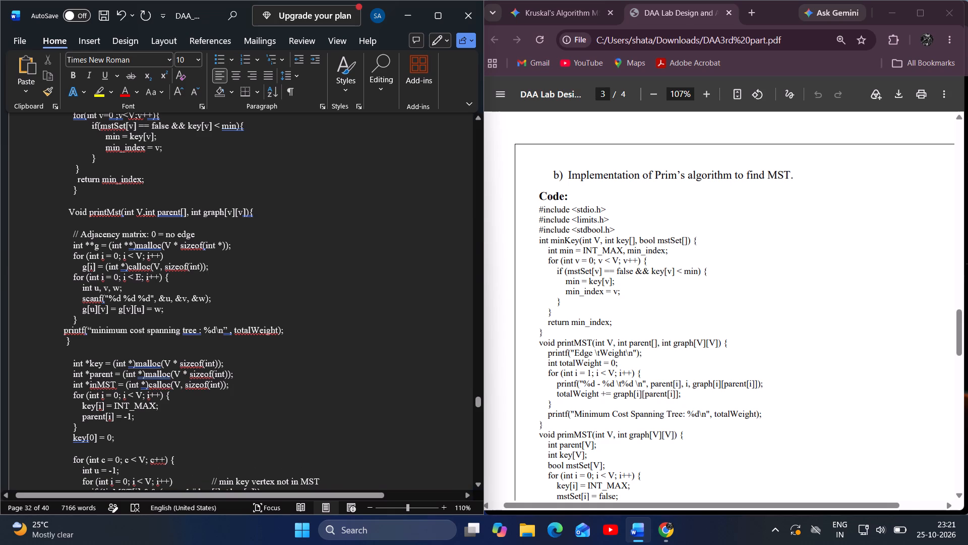
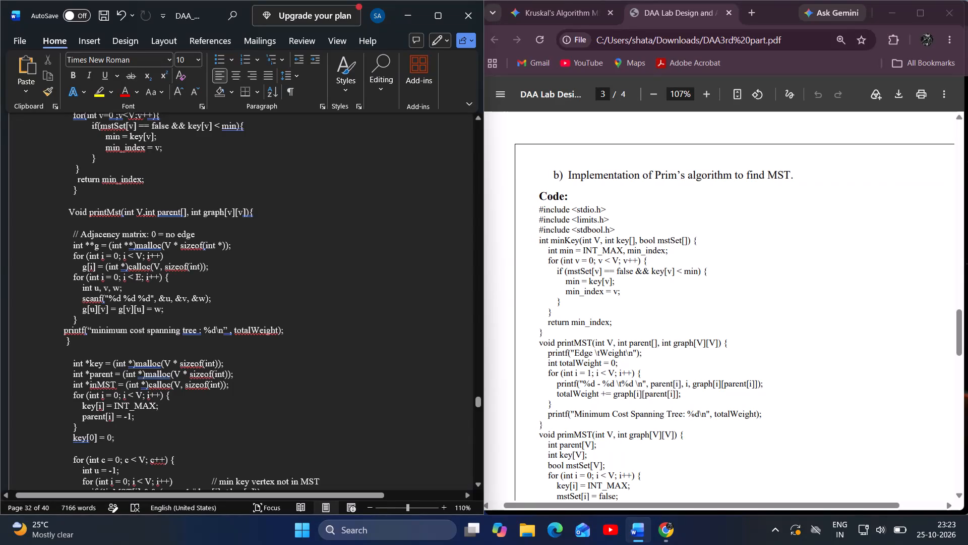
Insert a blank line after the final closing brace of the Prim's code, above the Output heading.
left_click(98, 349)
left_click(92, 361)
scroll(92, 361, "down", 1)
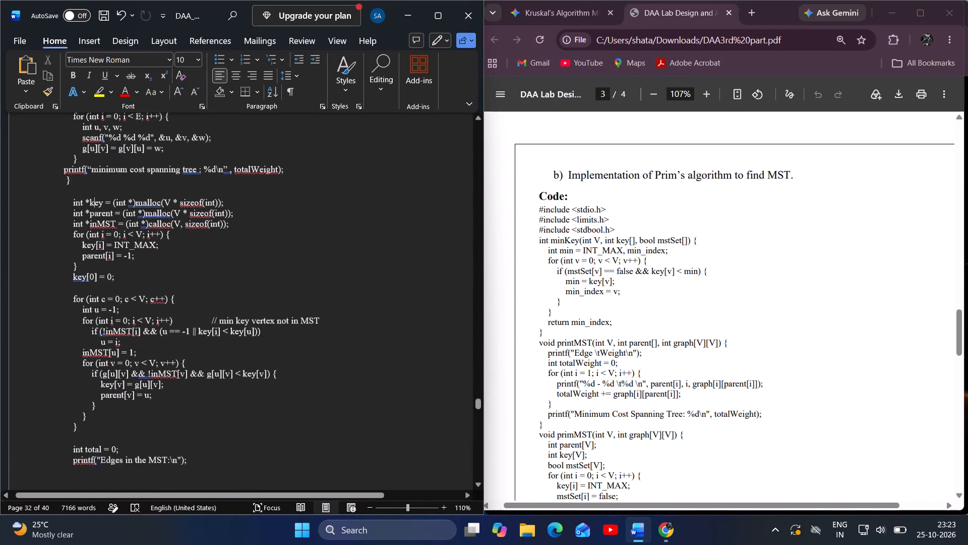
scroll(92, 361, "down", 3)
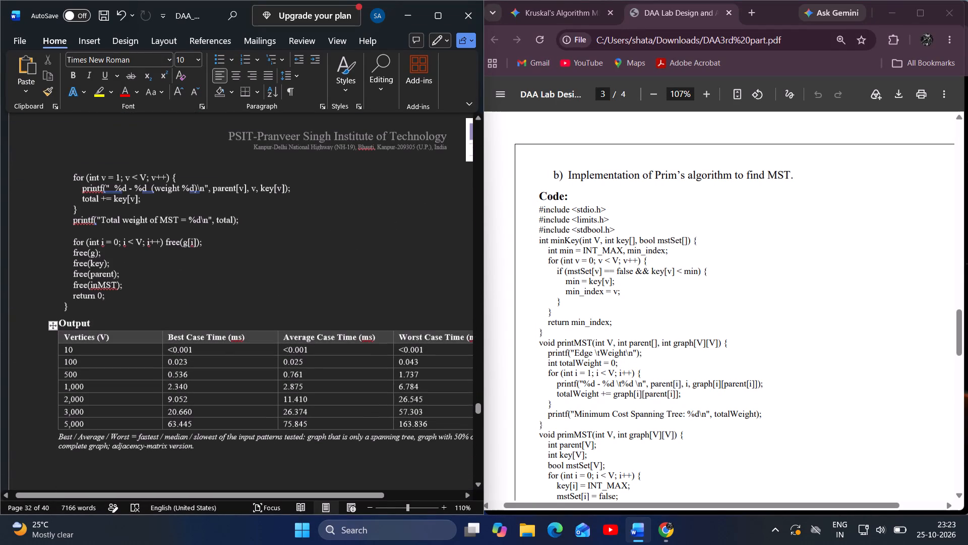
left_click(91, 307)
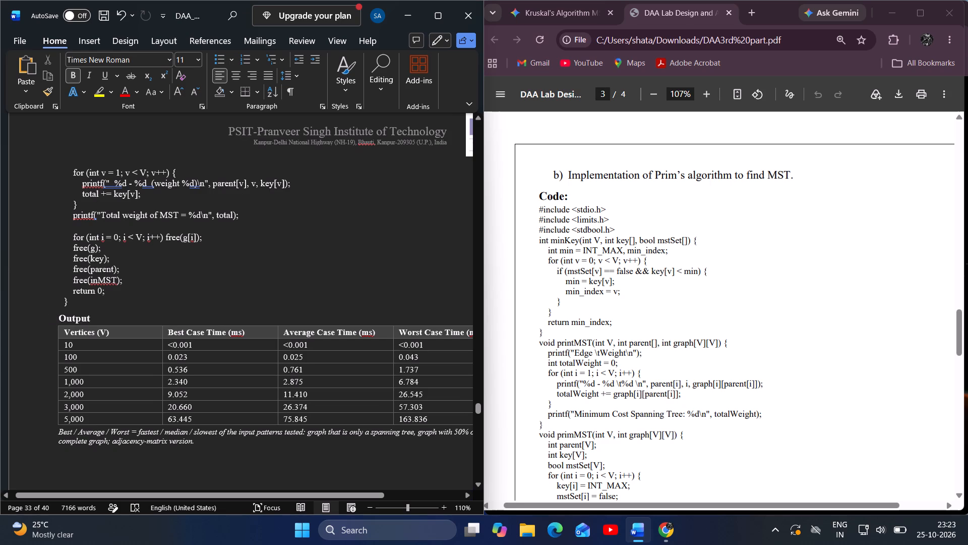
left_click(100, 296)
left_click(96, 301)
key("Return")
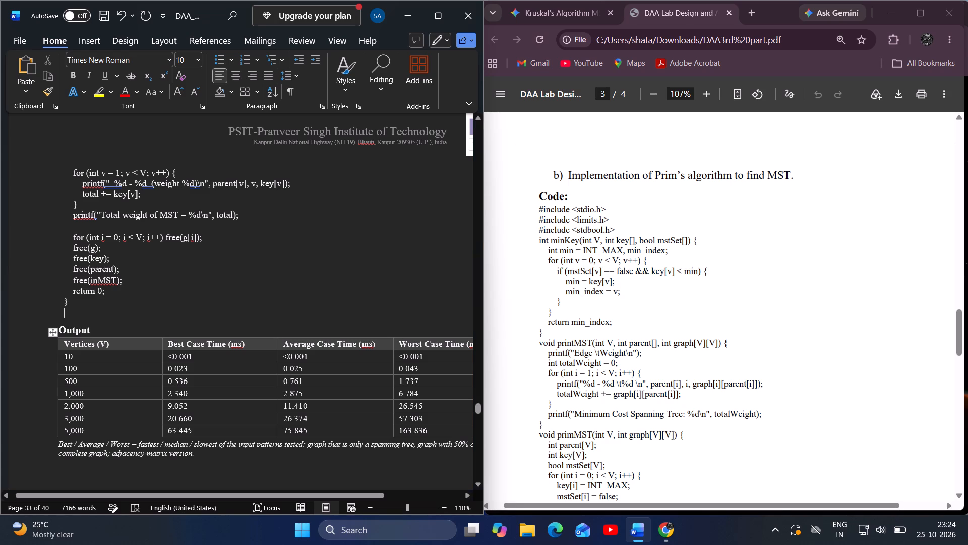
Change the Output heading below the Prim's code to read "Input:".
left_click(91, 328)
left_click(74, 328)
key("BackSpace")
key("BackSpace")
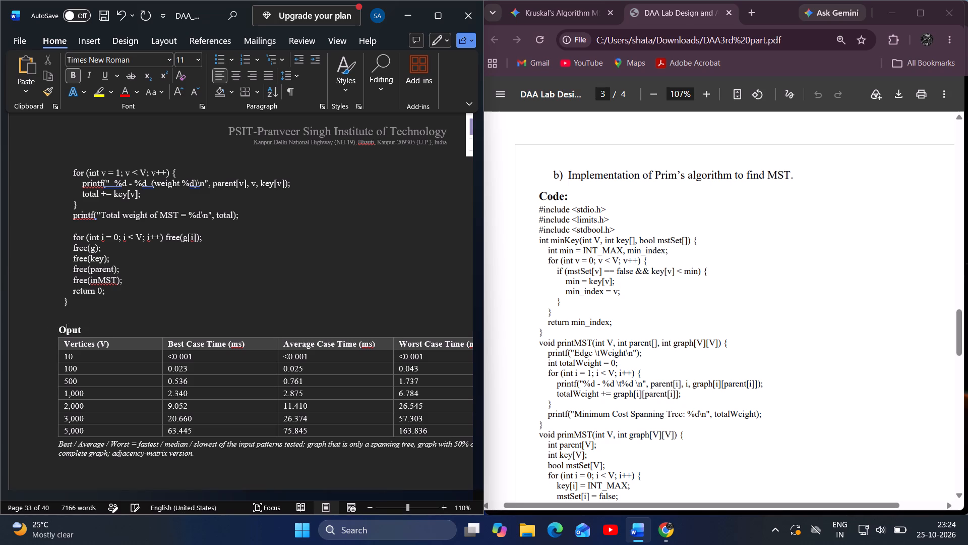
key("BackSpace")
type("In")
key("Right")
key("Right")
key("Right")
key("shift+colon")
Add a bold "Output:" heading on a new line below "Input:", followed by an empty line.
key("Return")
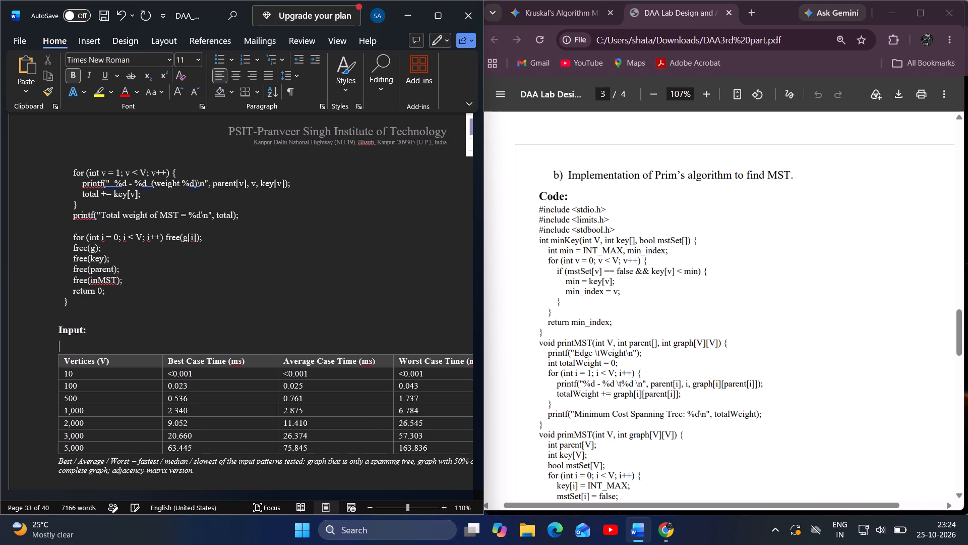
type("Out")
type("put:")
key("Return")
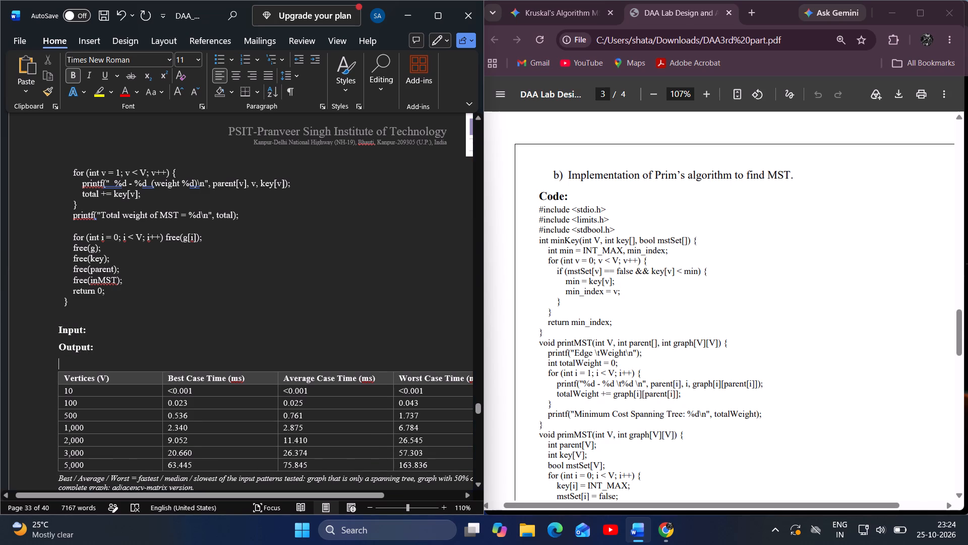
Delete the timing table and its italic Best / Average / Worst note below the Output: heading.
left_click_drag(58, 368, 270, 482)
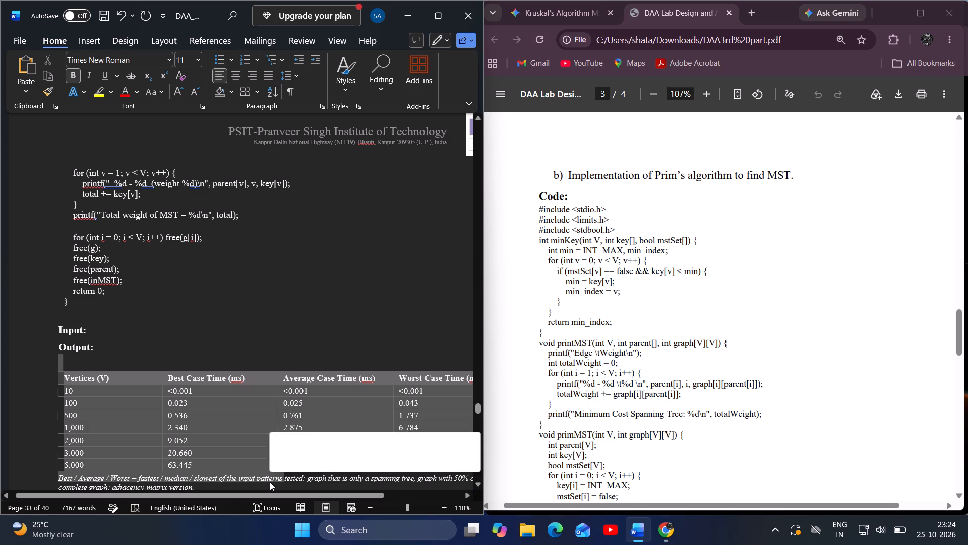
key("BackSpace")
left_click_drag(412, 362, 61, 366)
key("BackSpace")
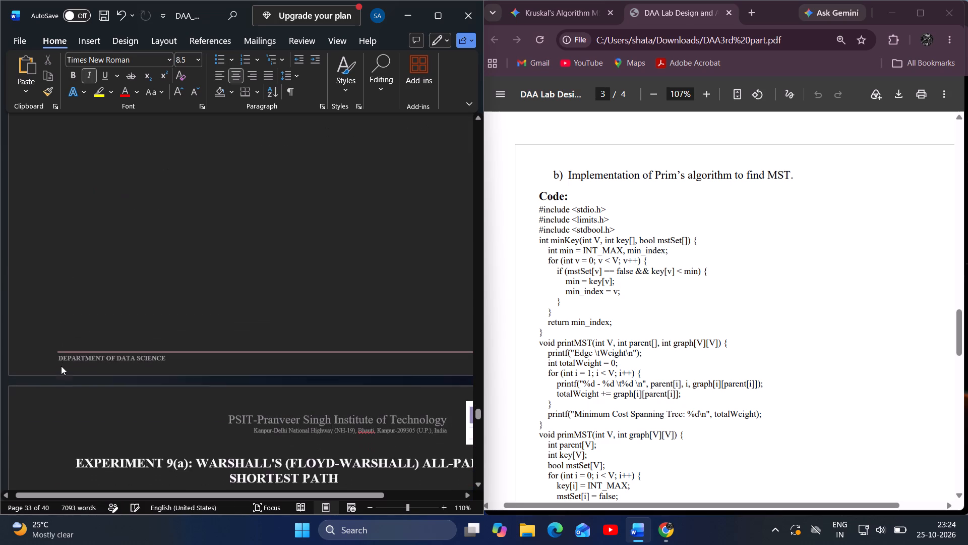
Add an empty line between the Input: and Output: headings.
scroll(141, 329, "up", 4)
scroll(88, 398, "down", 1)
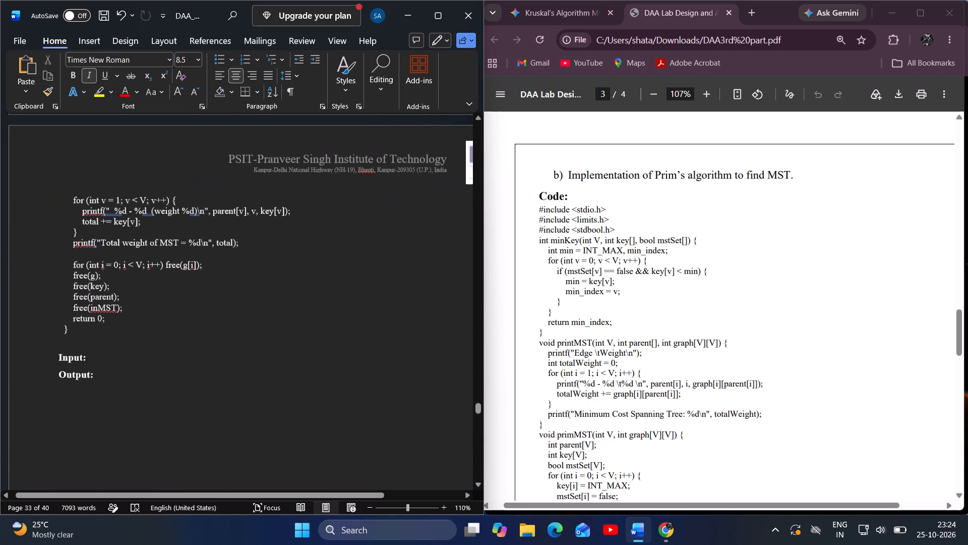
scroll(88, 398, "down", 1)
left_click(101, 348)
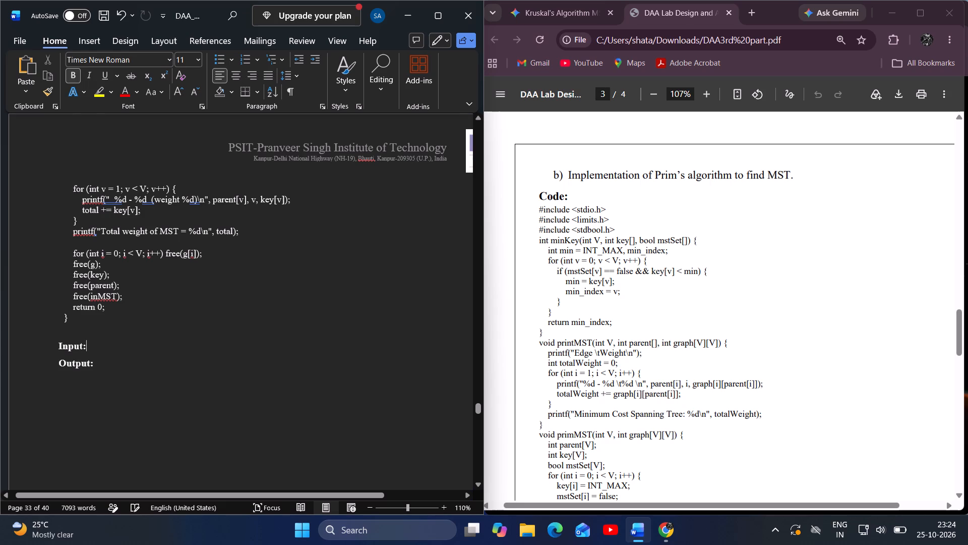
key("Return")
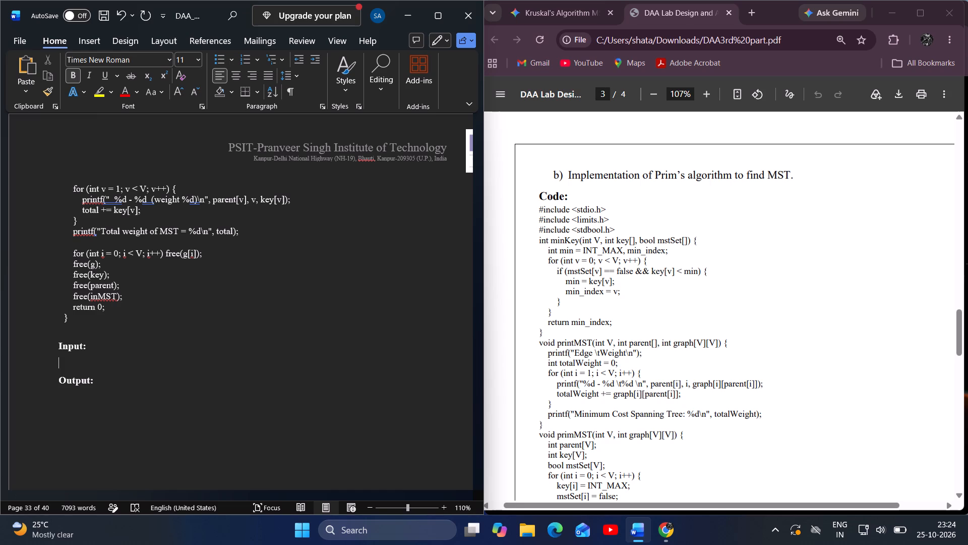
Following the PDF's Prim's input sample, start the line under Input: with "Enter", switching the text to non-bold, size 10.
scroll(519, 322, "down", 3)
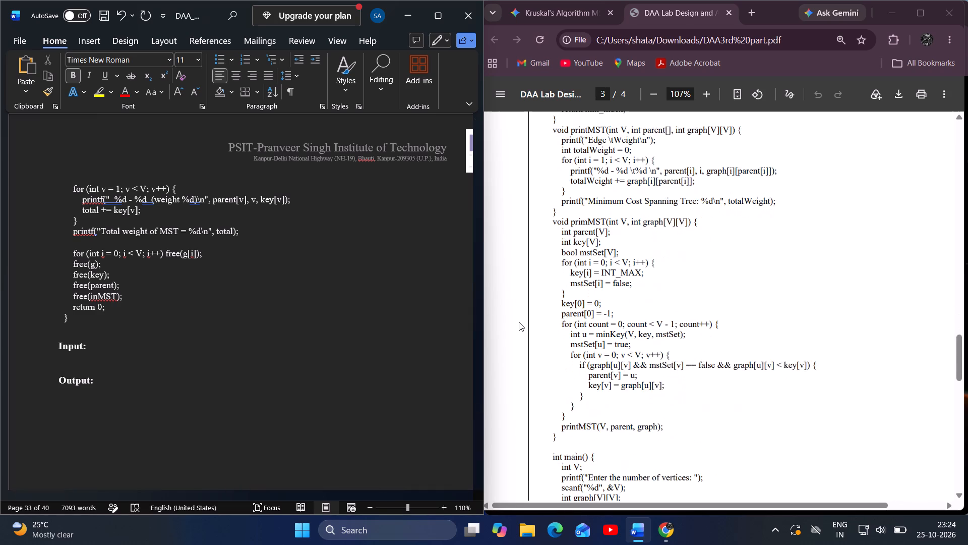
scroll(519, 322, "down", 8)
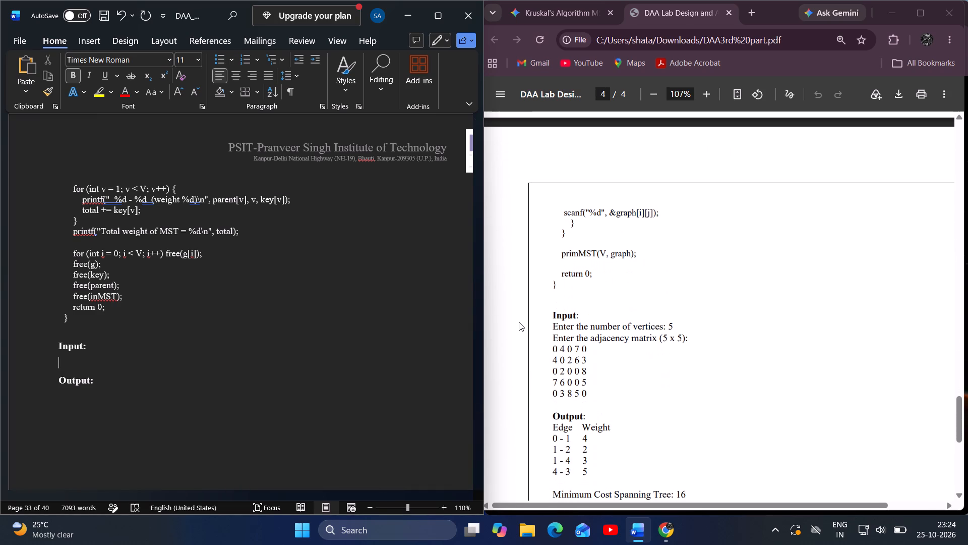
scroll(519, 322, "down", 1)
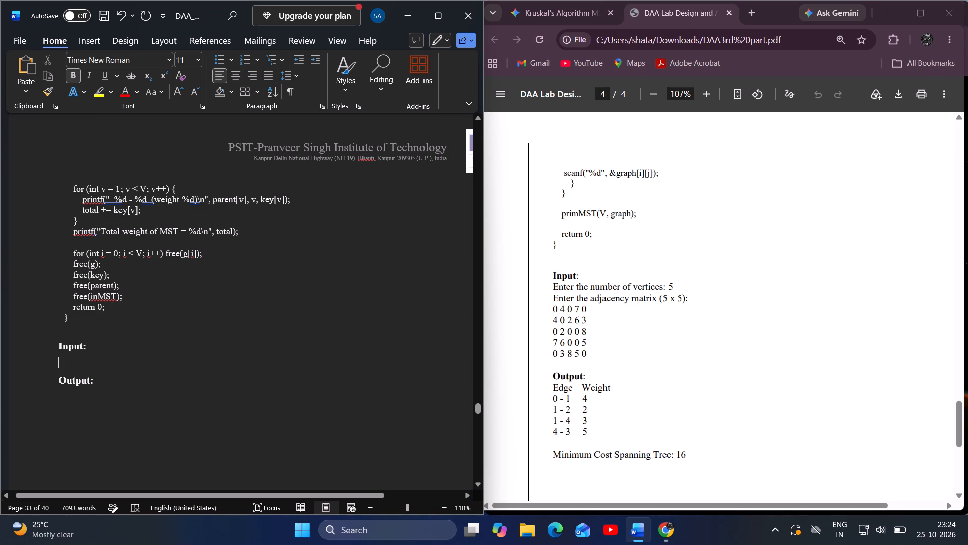
key("shift+e")
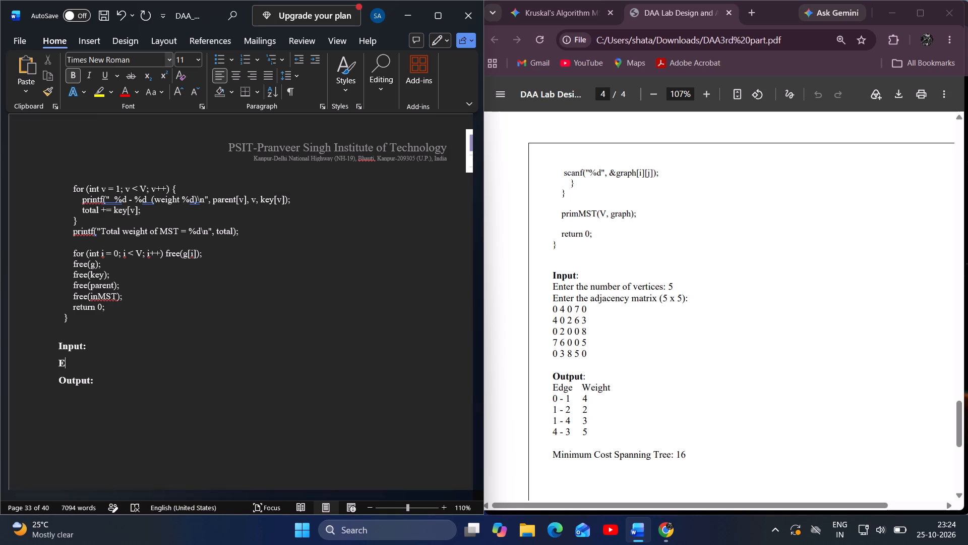
left_click(73, 70)
left_click(189, 87)
key("BackSpace")
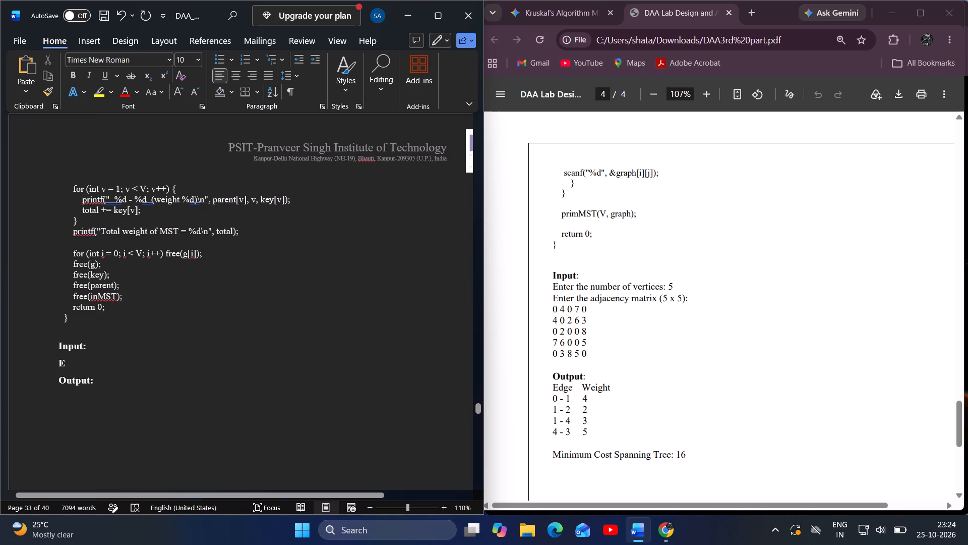
key("shift+e")
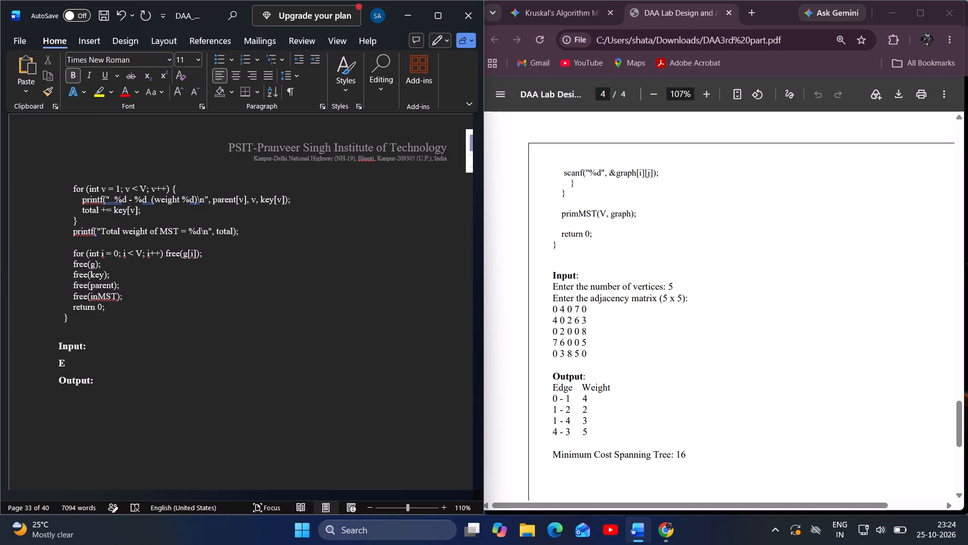
left_click(67, 76)
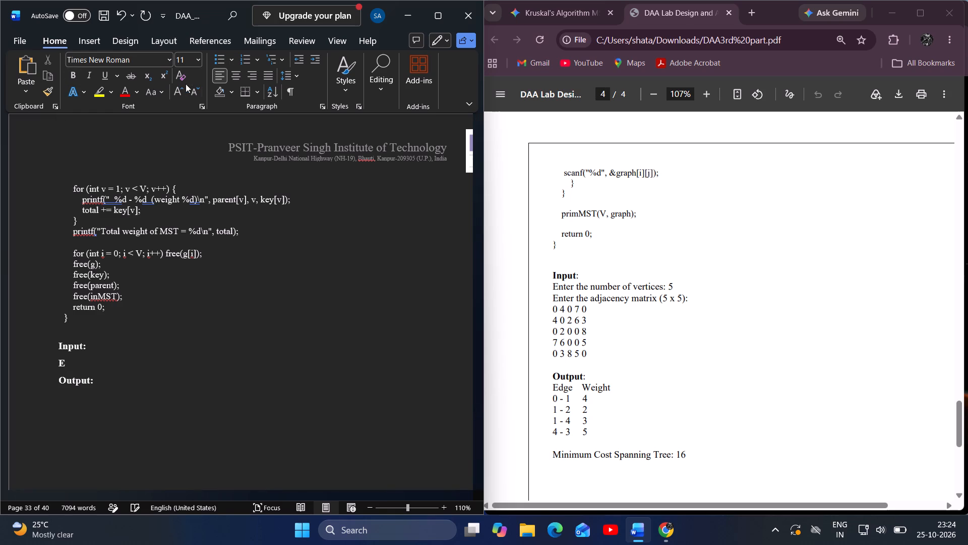
left_click(189, 87)
left_click(80, 360)
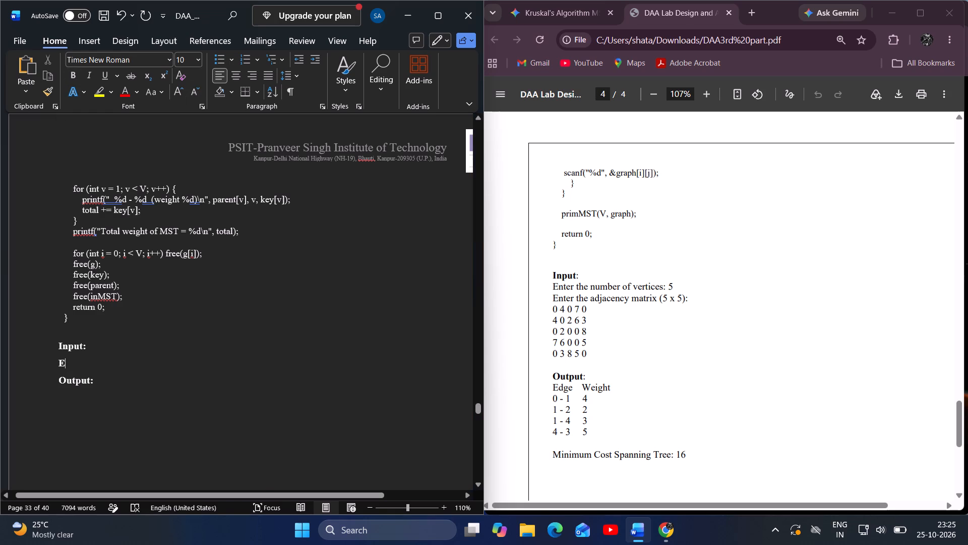
type("nter")
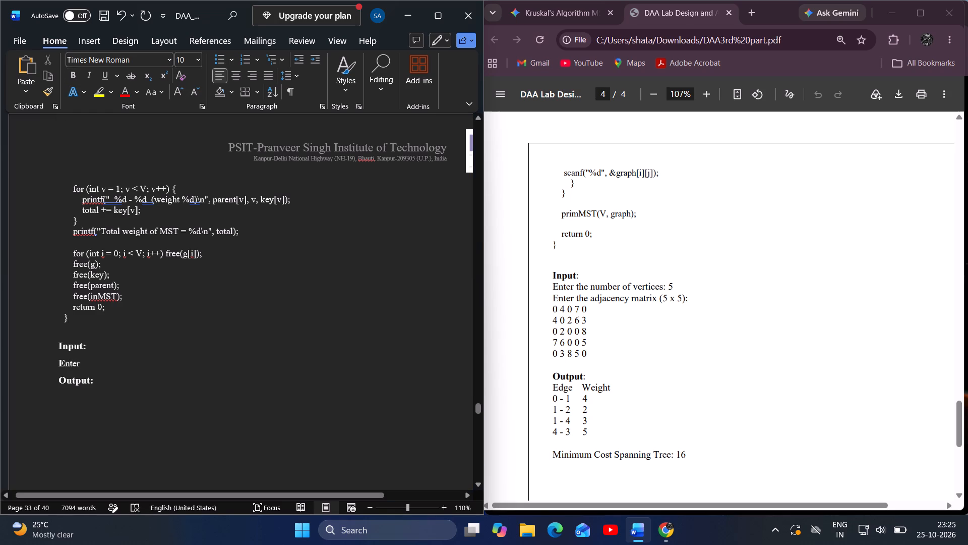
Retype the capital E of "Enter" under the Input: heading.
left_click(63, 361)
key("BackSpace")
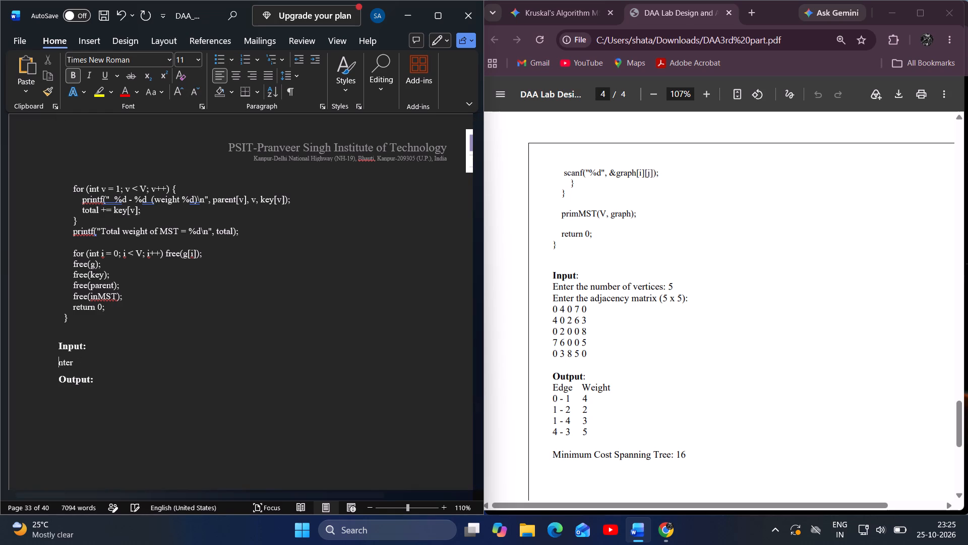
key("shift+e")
Complete the first line under Input: so it reads "Enter the number of vertices: 5".
left_click(86, 362)
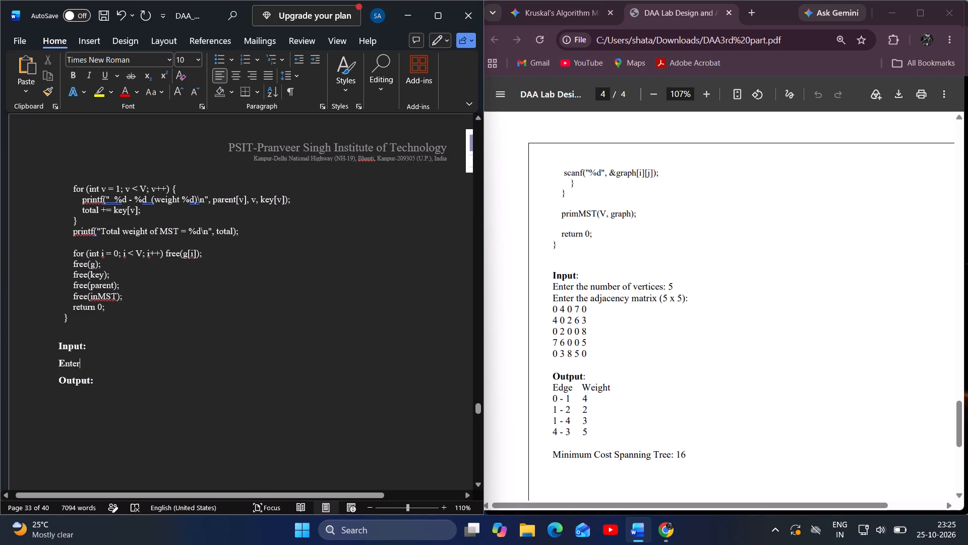
key("space")
type("the num")
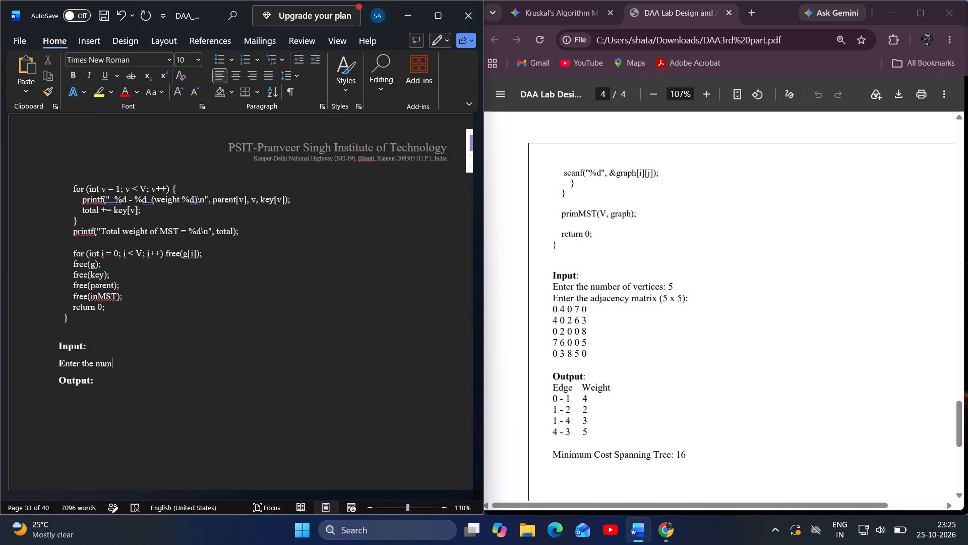
type("bers")
key("space")
key("BackSpace")
key("BackSpace")
key("space")
type("of vertic")
type("es")
type(": 5")
Add a second line under Input: reading "Enter the Adjacency matrix".
key("Return")
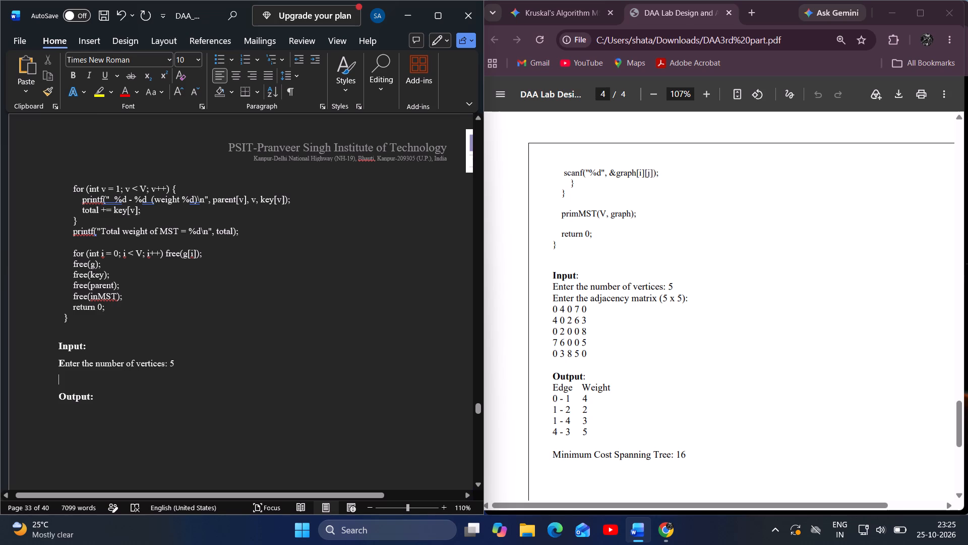
type("Enter")
key("space")
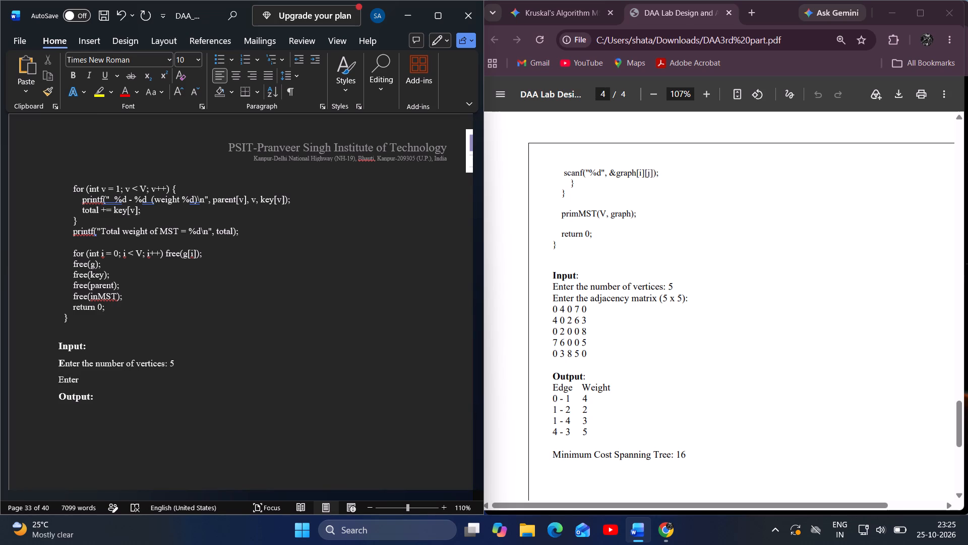
type("the Adj")
type("ace")
type("ncy")
key("space")
type("matrix")
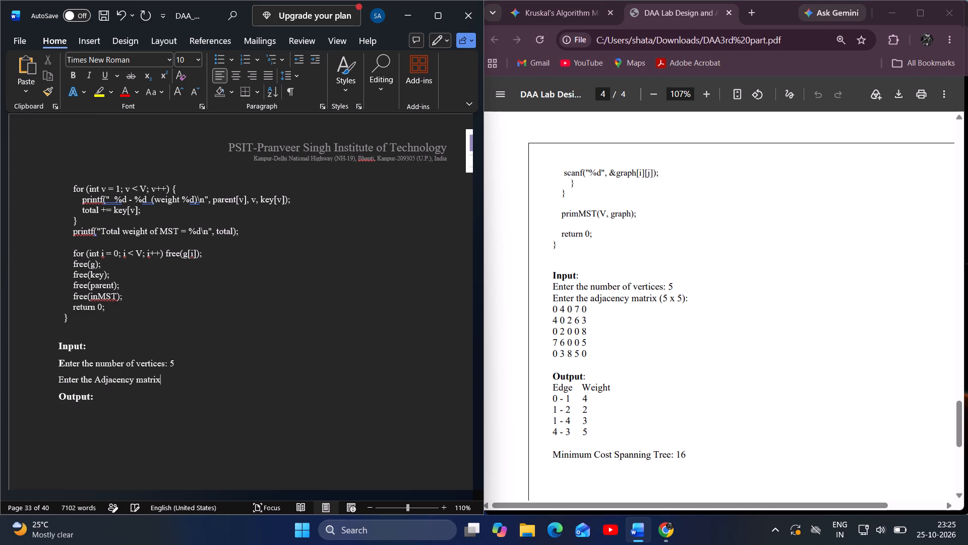
Complete the adjacency matrix line by appending the size "(5 x 5):" after a space.
key("shift+braceleft")
key("BackSpace")
type("()")
key("Left")
key("Left")
key("space")
key("Right")
key("5")
key("space")
type("x5")
key("BackSpace")
key("space")
type("x")
key("BackSpace")
key("s")
key("BackSpace")
key("5")
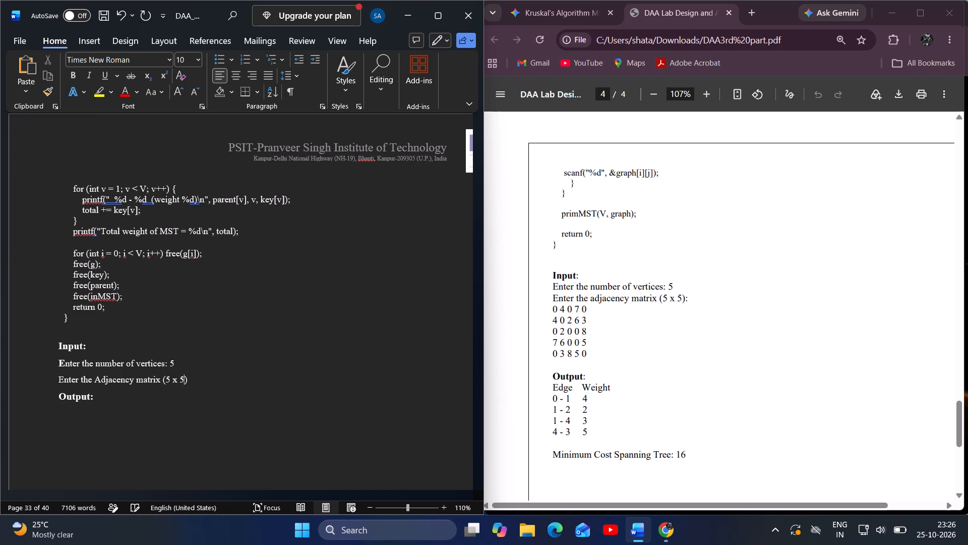
left_click(211, 376)
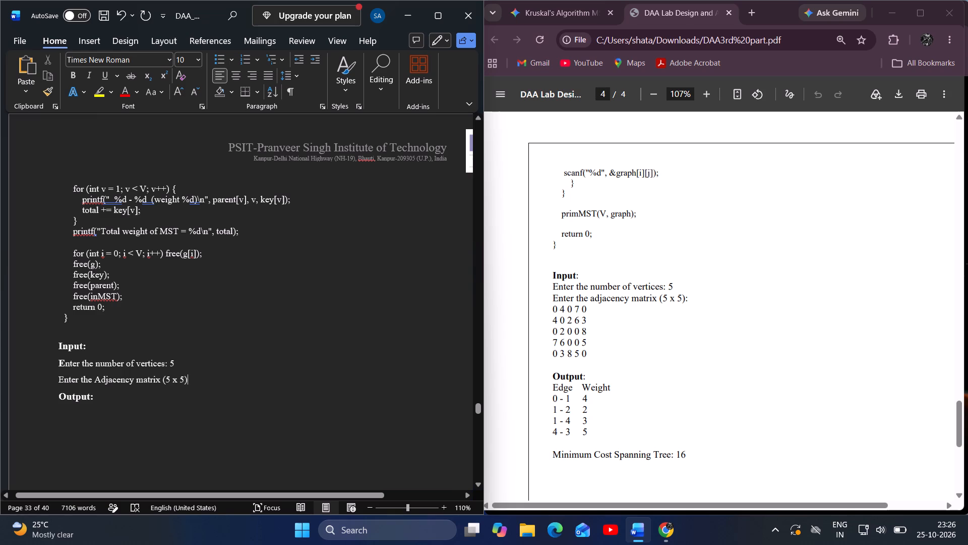
key("shift+colon")
Add the first matrix row "0 4 0 7 0" on a new line, with the digits separated by double spaces.
key("Return")
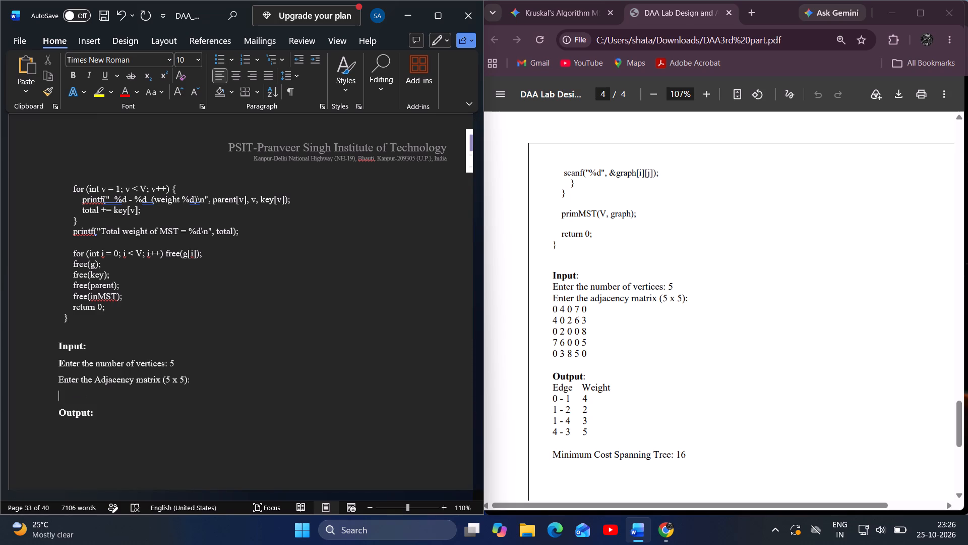
type("0 4 0 7")
key("space")
key("space")
key("0")
Add the second matrix row "4 0 2 6 3" on a new line, with the digits separated by double spaces.
key("Return")
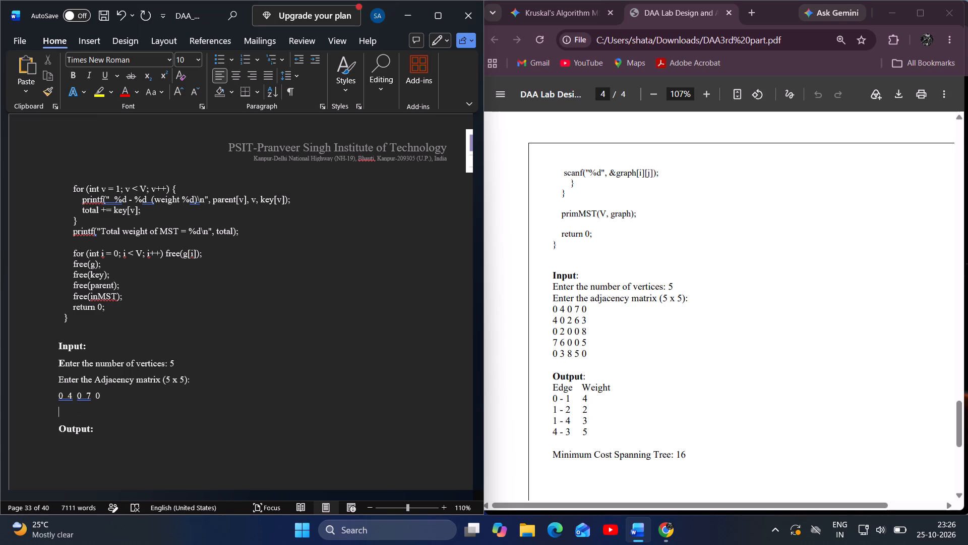
type("4")
key("space")
key("space")
type("0 2")
key("space")
key("space")
key("0")
key("BackSpace")
key("6")
key("space")
key("space")
type("3")
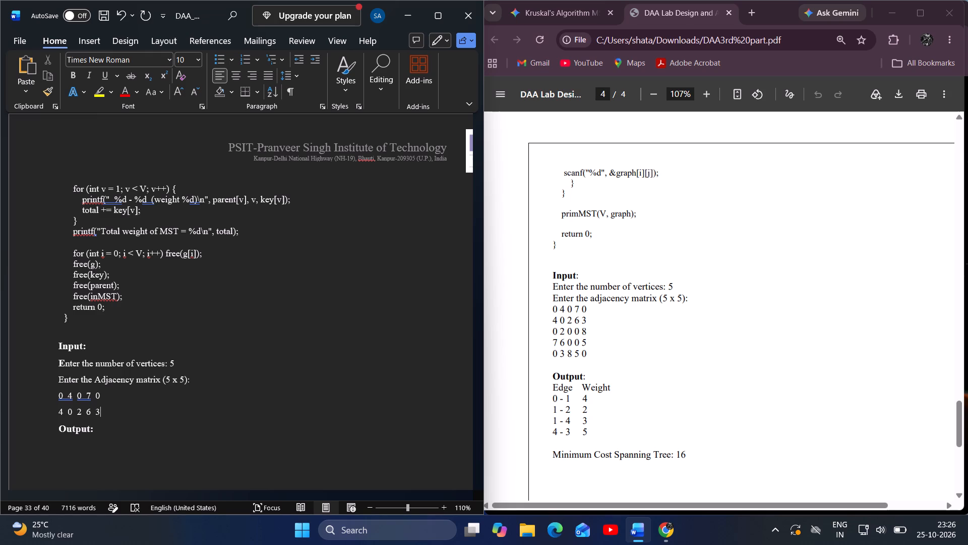
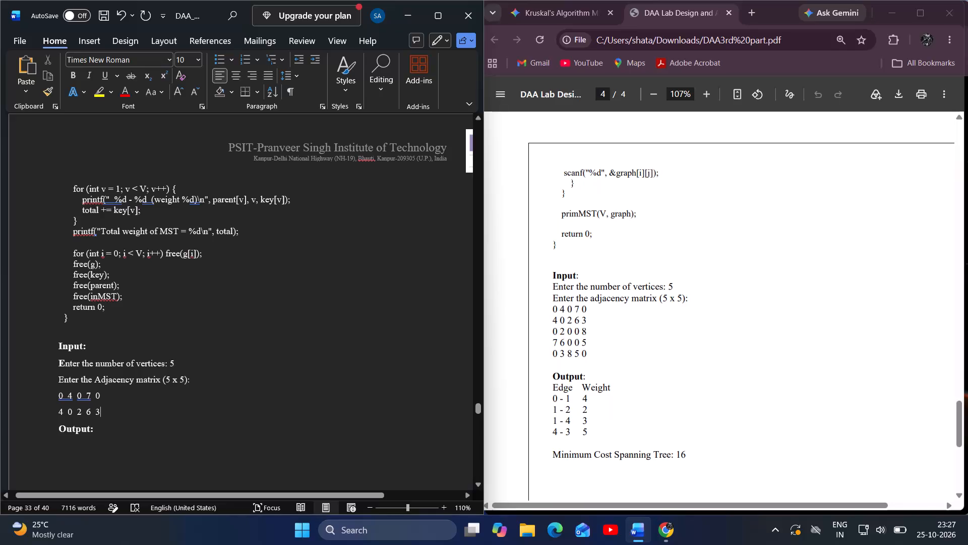
Add the third matrix row "0 2 0 0 8" on a new line, with the digits separated by double spaces.
key("Return")
type("0 2 0 0")
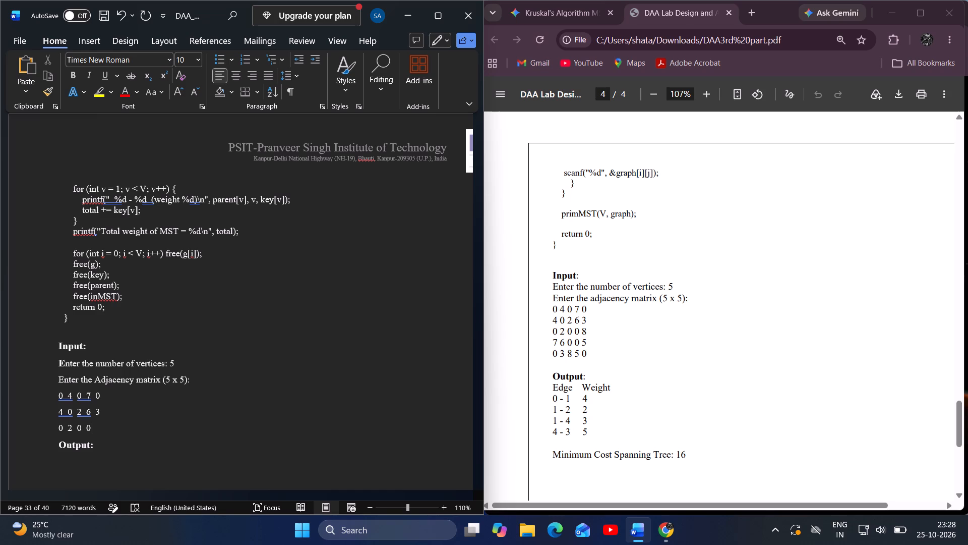
key("space")
key("space")
key("8")
Add the fourth matrix row "7 6 0 0 5" on a new line, with the digits separated by double spaces.
key("Return")
type("7")
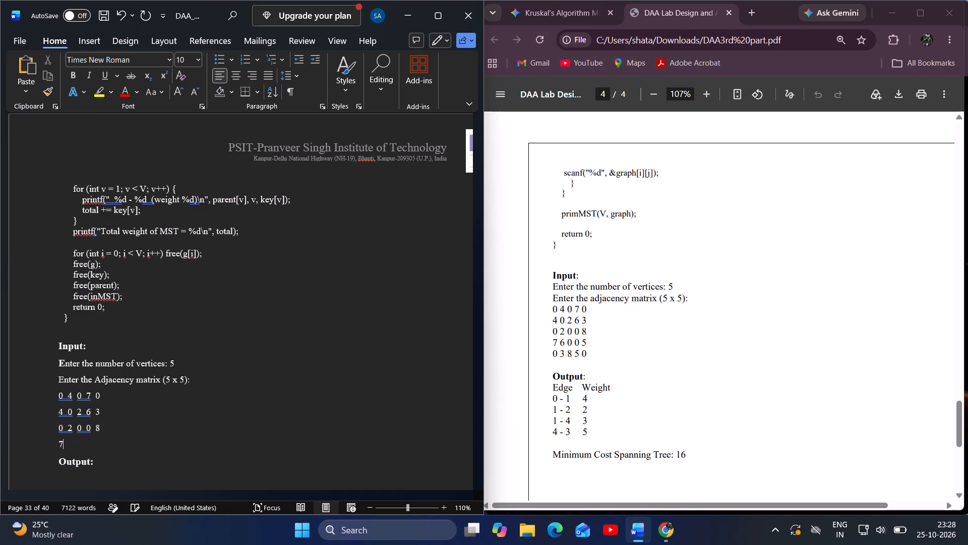
key("space")
key("space")
type("6")
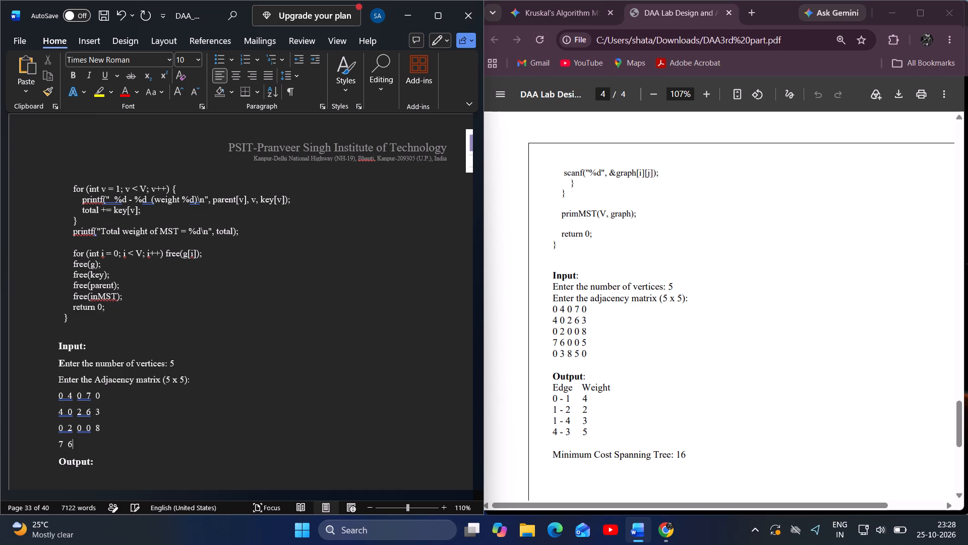
key("space")
key("space")
type("0 0 5")
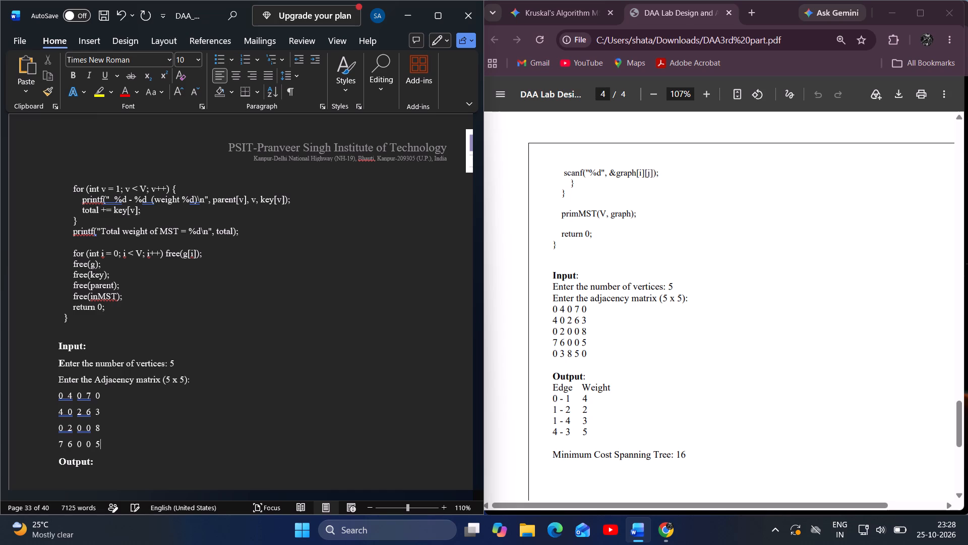
Add the fifth matrix row "0 3 8 5 0" on a new line, spaced like the rows above.
key("Return")
type("0 3 8 5 0")
Add a header line reading "Edge Weight" under Output:, with four spaces between the two words.
scroll(113, 441, "down", 1)
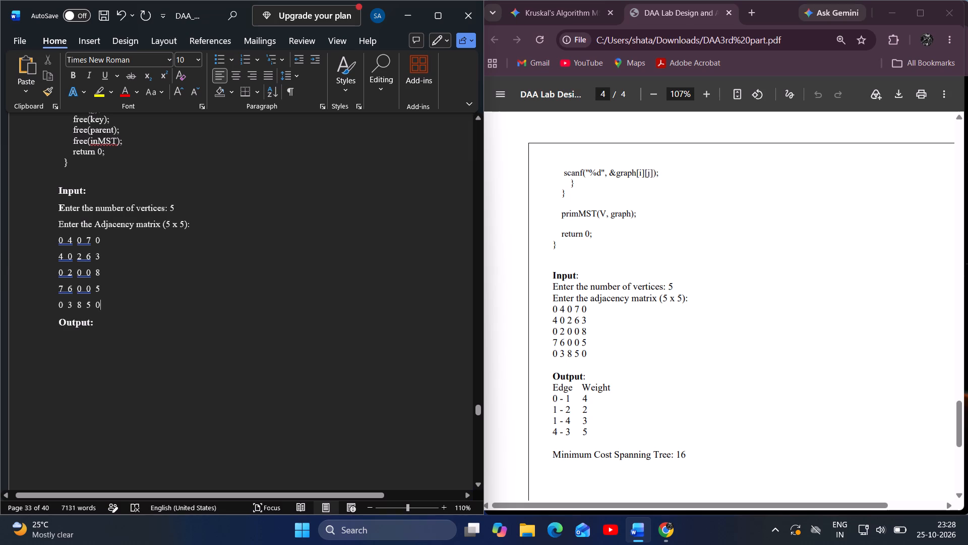
left_click(113, 319)
key("Return")
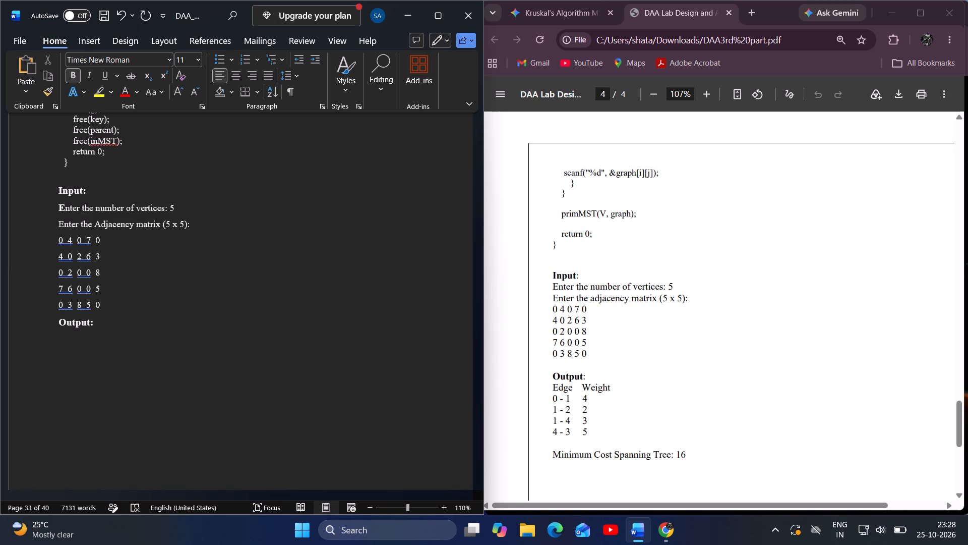
key("shift+e")
type("dhe")
key("BackSpace")
key("BackSpace")
type("ge")
key("space")
key("space")
key("space")
key("space")
type("Wei")
type("gth")
key("BackSpace")
key("BackSpace")
type("ht")
Remove the bold from the "Edge Weight" header line and reduce its font size to 10.
left_click_drag(125, 339, 60, 340)
left_click(74, 73)
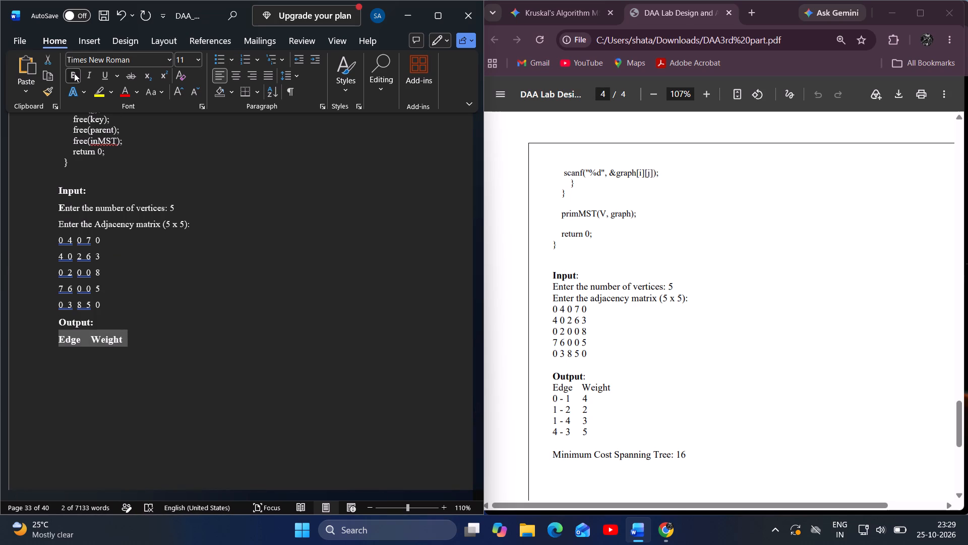
left_click(194, 89)
left_click(137, 369)
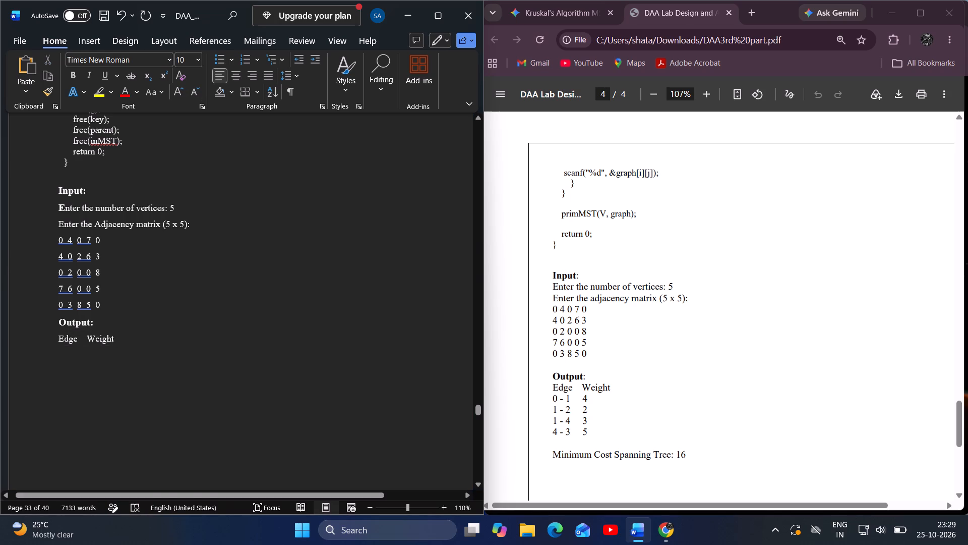
Start the first edge row below the "Edge Weight" header with "0 – 1" followed by a space.
left_click(75, 355)
left_click(80, 339)
left_click(126, 337)
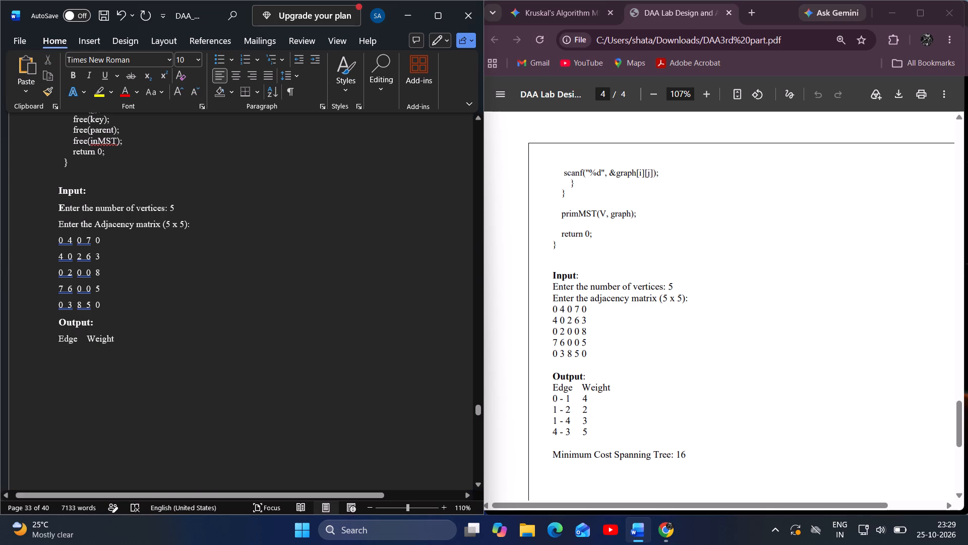
left_click(126, 337)
key("Return")
key("0")
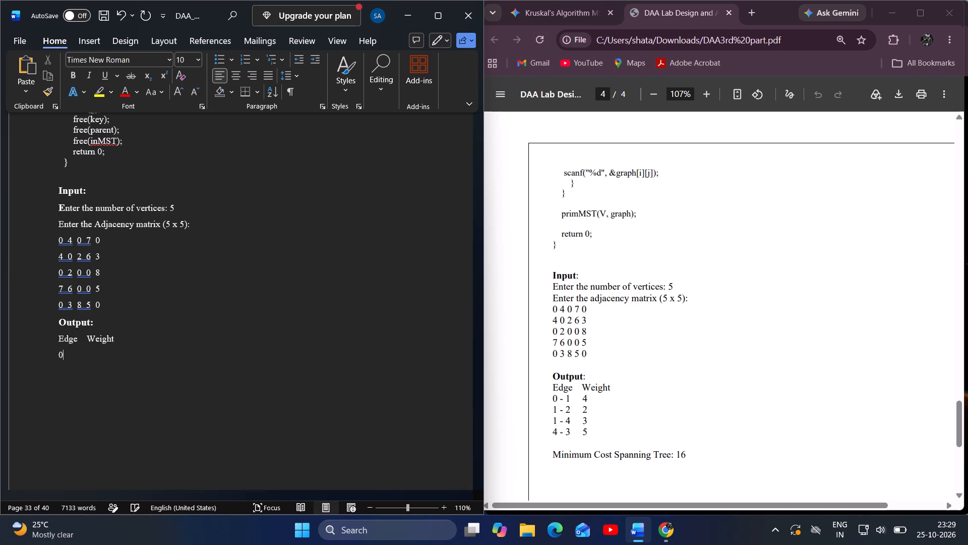
key("space")
type("--")
key("BackSpace")
key("space")
key("BackSpace")
key("space")
type("1")
key("space")
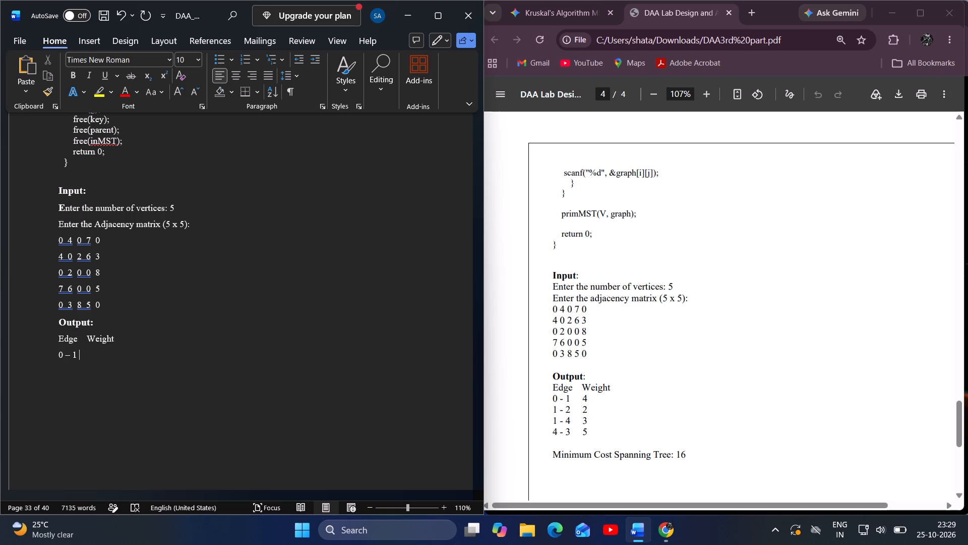
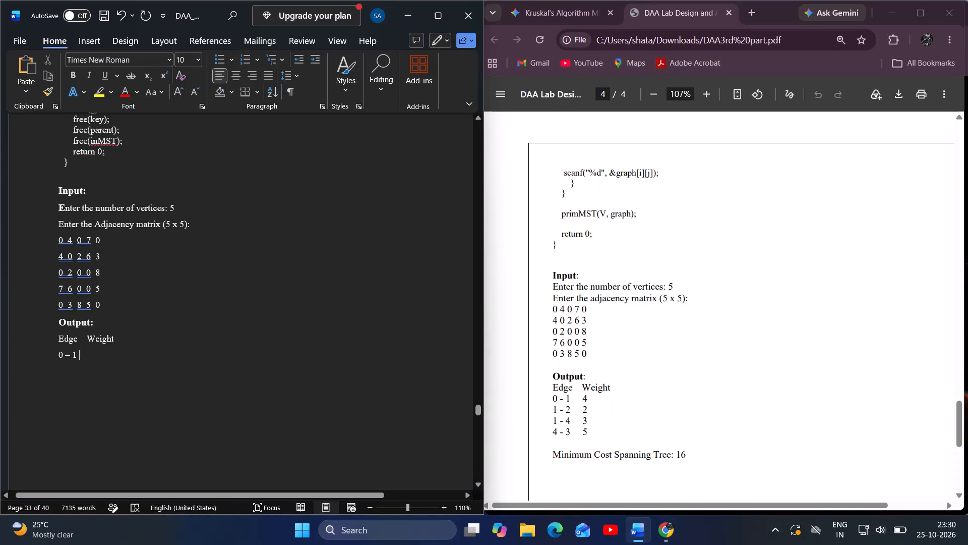
Add the edge rows "1 – 2", "1 – 4" and "4 – 3" on separate lines below "0 – 1".
key("Return")
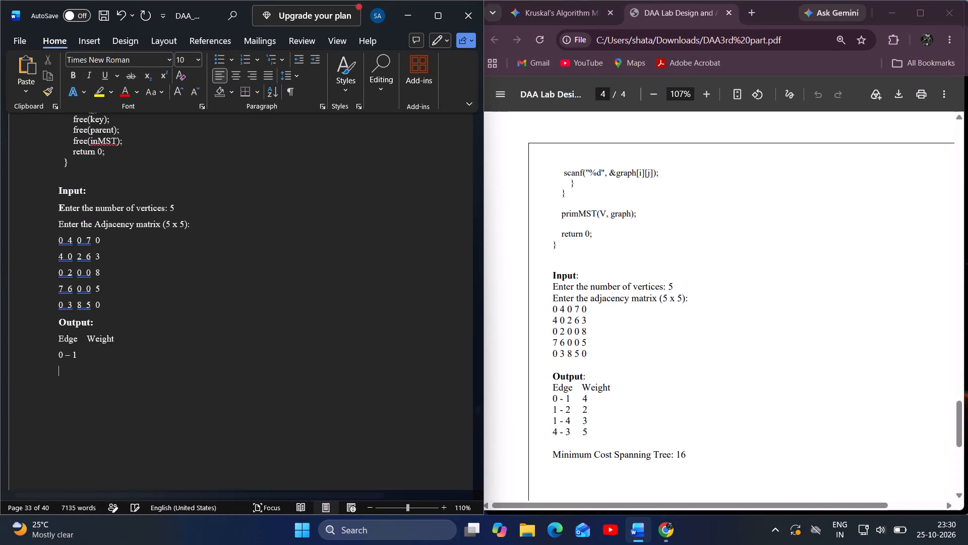
key("1")
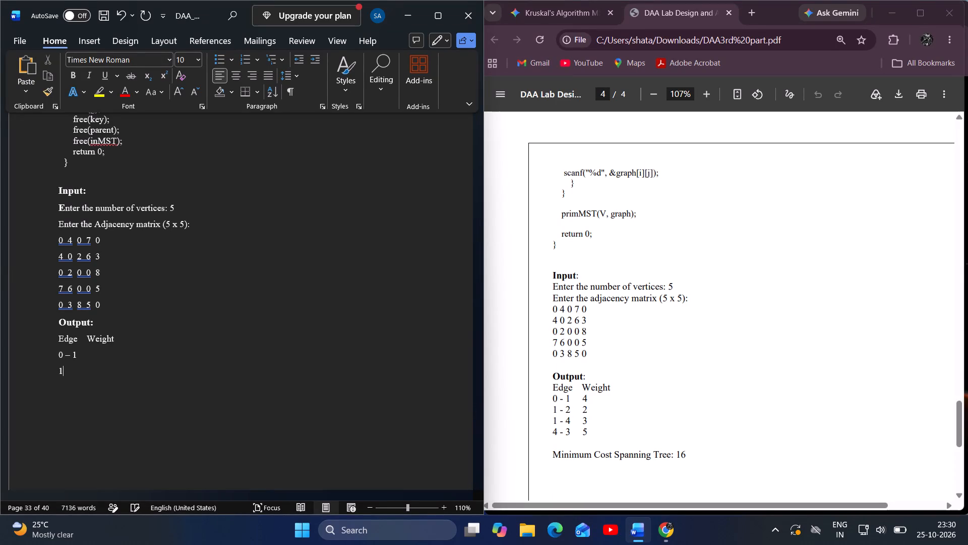
key("space")
type("-")
key("space")
key("2")
key("Return")
type("1 --")
key("BackSpace")
key("space")
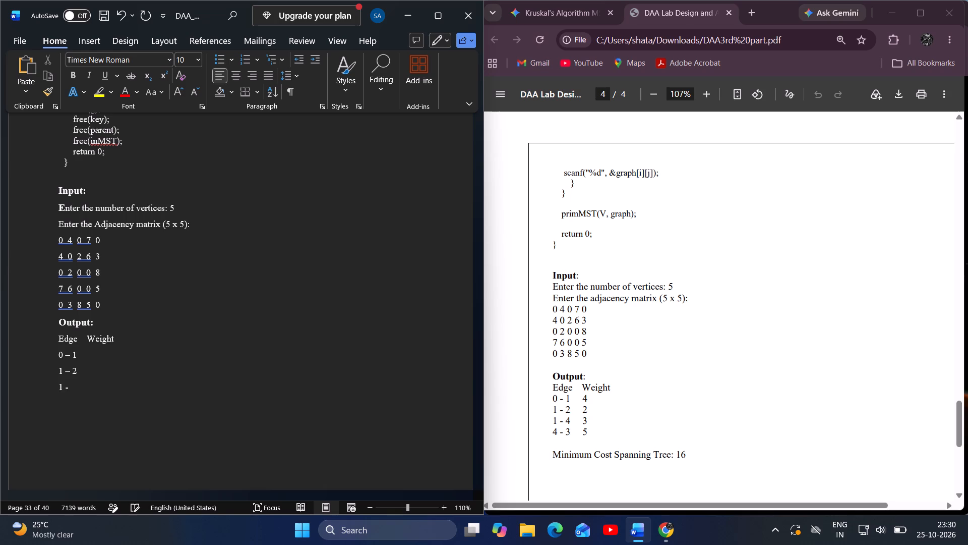
key("4")
key("Return")
type("4 -")
key("space")
type("3")
key("space")
Add the weight 4 to the "0 – 1" row, spaced so it sits under the Weight heading.
left_click(91, 351)
key("space")
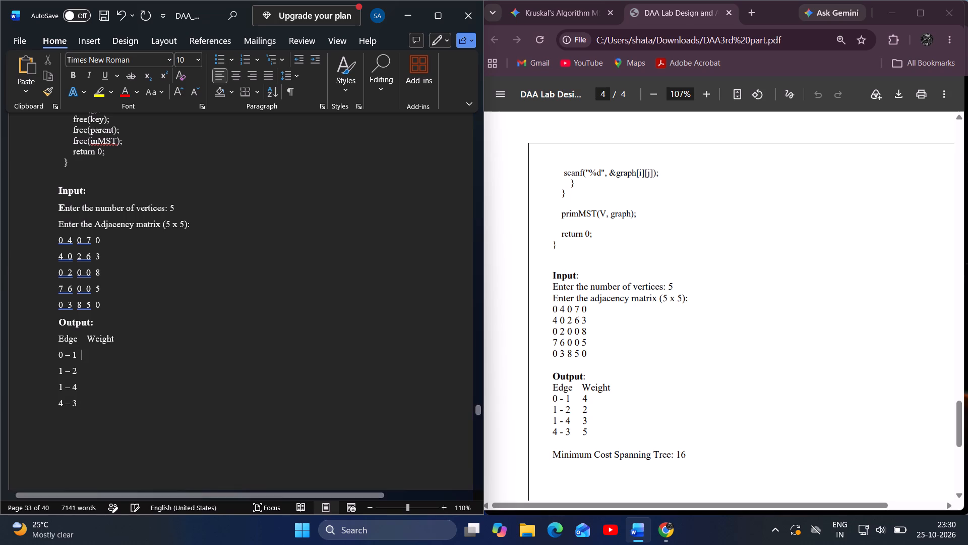
key("space")
key("space")
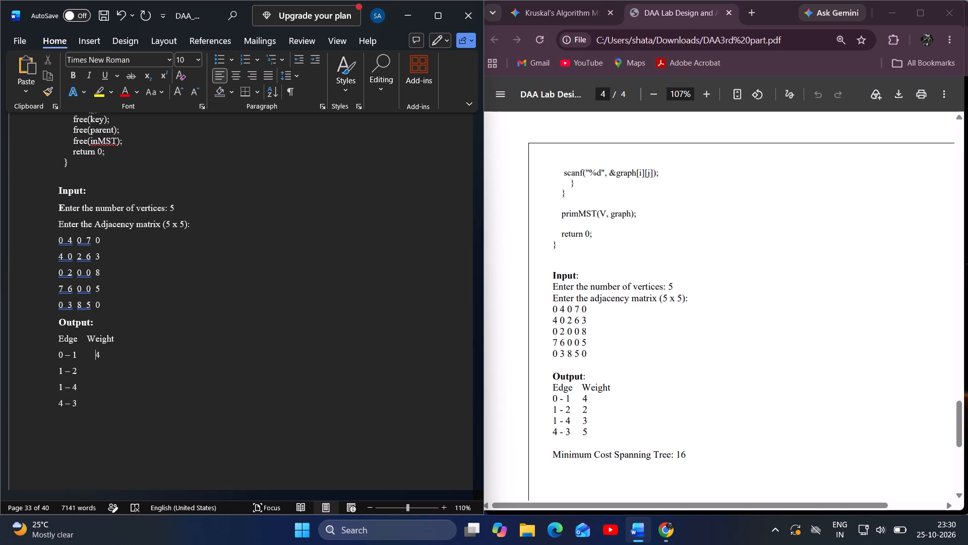
key("4")
key("Return")
key("BackSpace")
key("BackSpace")
key("4")
Add the weight 2 to the "1 – 2" row, aligned with the weight in the row above.
left_click(94, 369)
key("space")
key("space")
key("space")
key("space")
key("space")
key("space")
key("space")
key("space")
key("space")
key("space")
key("BackSpace")
key("2")
key("BackSpace")
key("BackSpace")
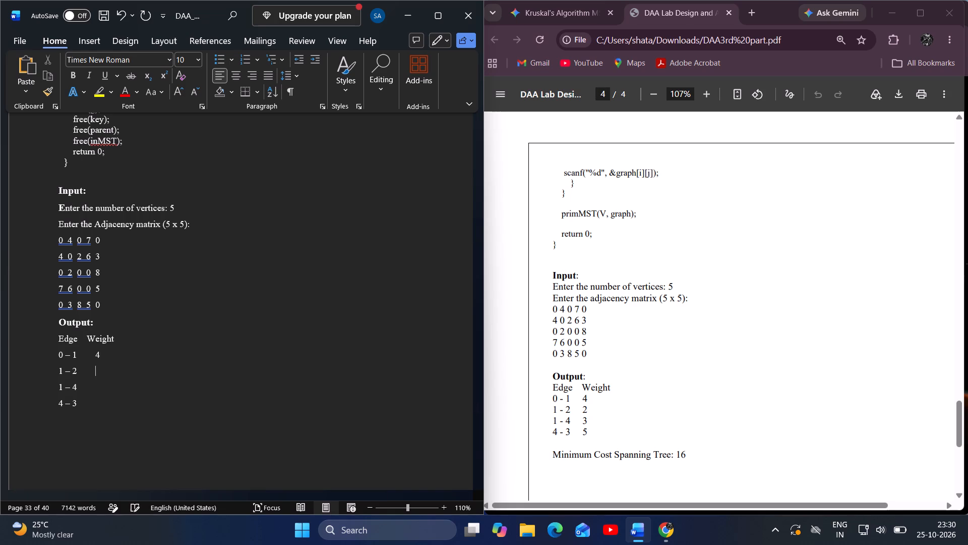
key("2")
Add the weight 3 to the "1 – 4" row, aligned with the weights above.
left_click(88, 388)
key("space")
key("space")
key("space")
key("space")
key("space")
key("space")
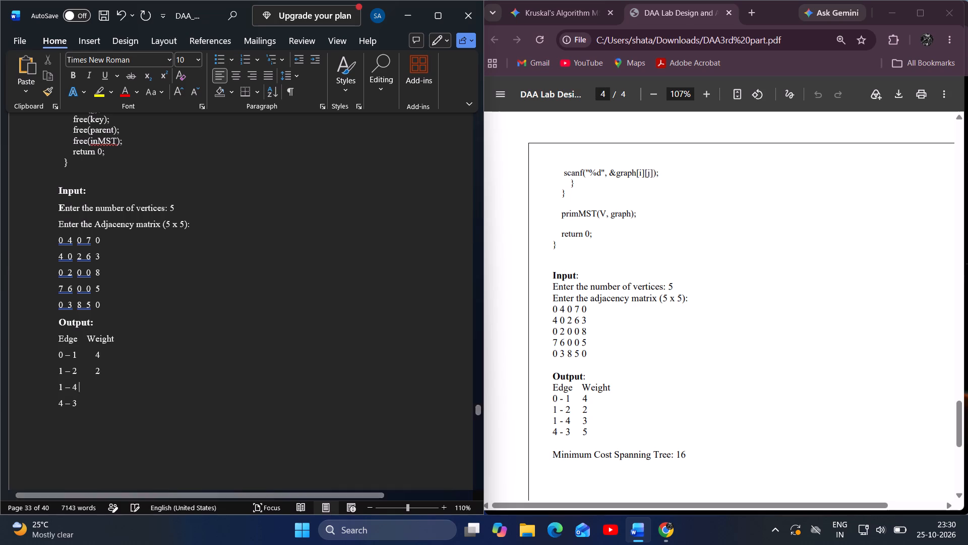
key("space")
key("space")
key("space")
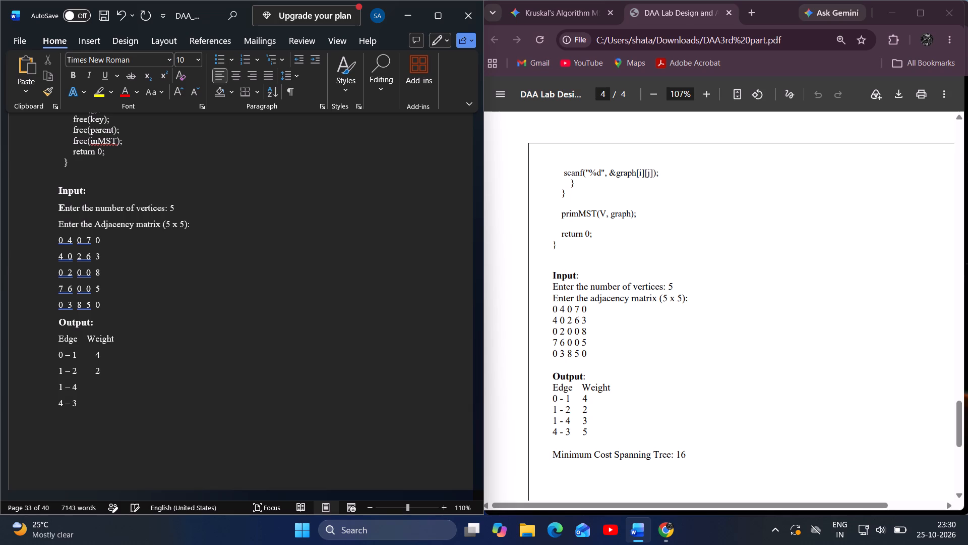
key("3")
key("BackSpace")
key("BackSpace")
key("3")
Add the weight 5 to the "4 – 3" row, aligned with the weights above.
left_click(81, 408)
key("space")
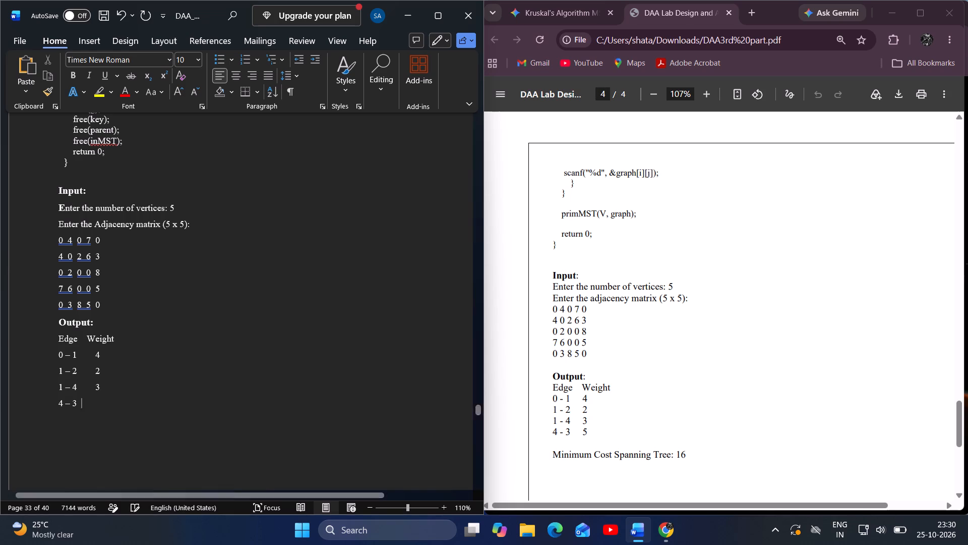
key("space")
key("space")
key("space")
key("space")
key("space")
key("space")
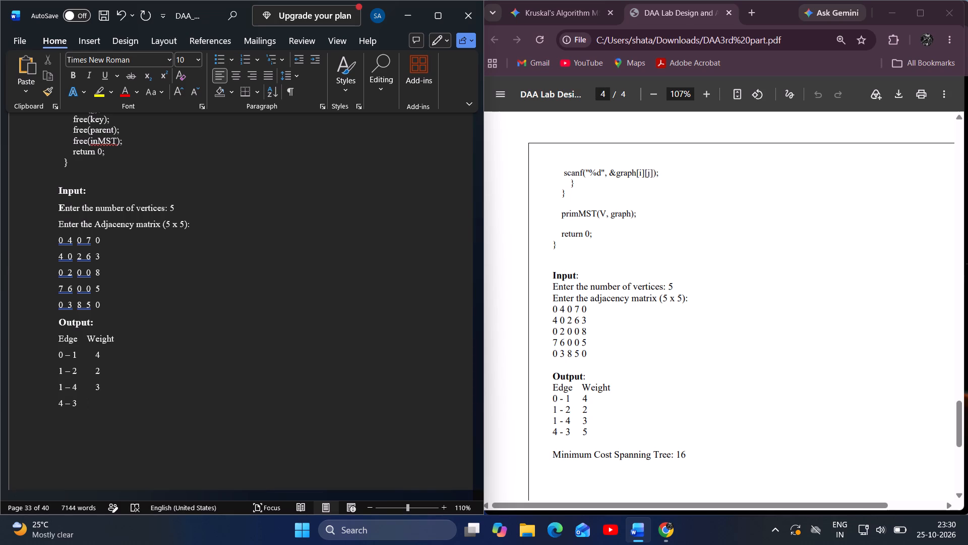
key("5")
Leave a blank line below the "4 – 3" row and start the minimum cost line with "Mi".
left_click(123, 416)
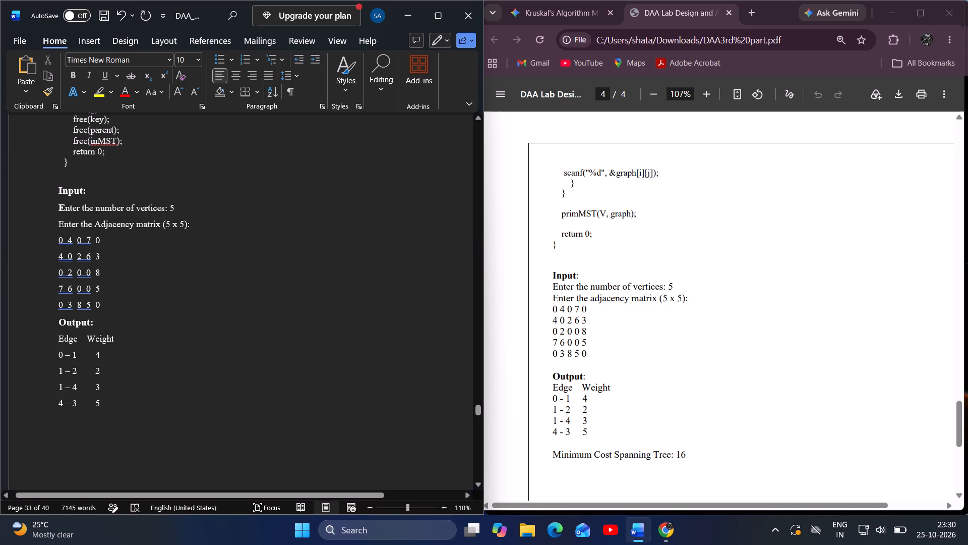
scroll(180, 394, "down", 1)
key("Return")
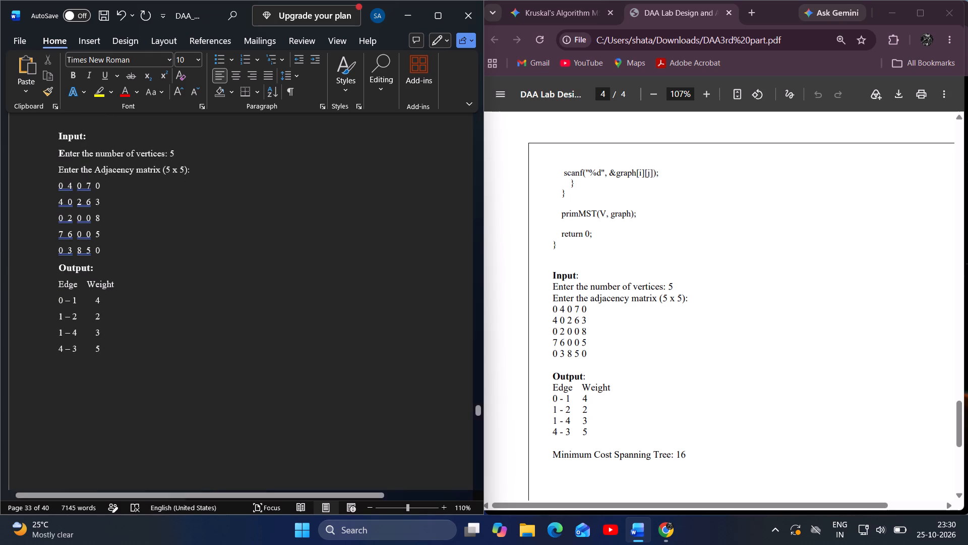
key("Return")
key("shift+less")
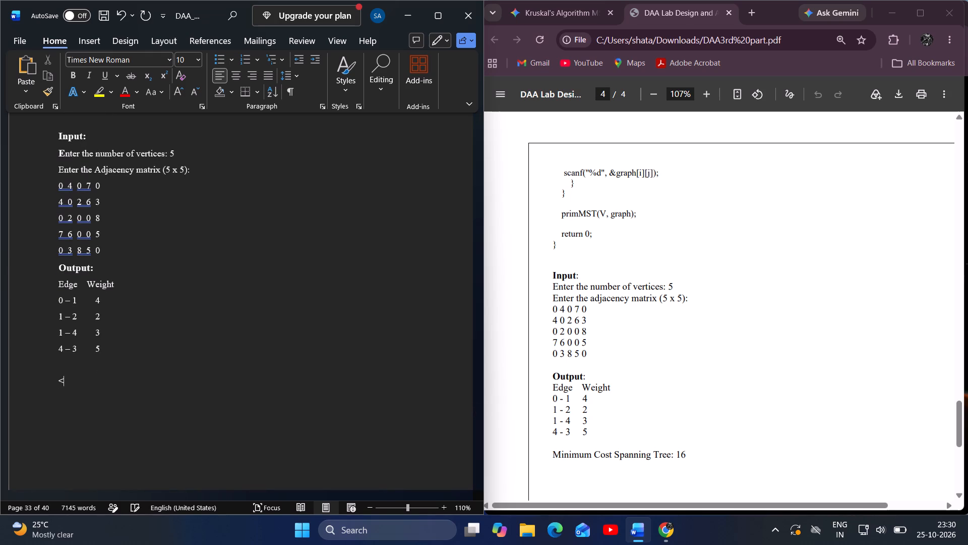
key("BackSpace")
type("Mi")
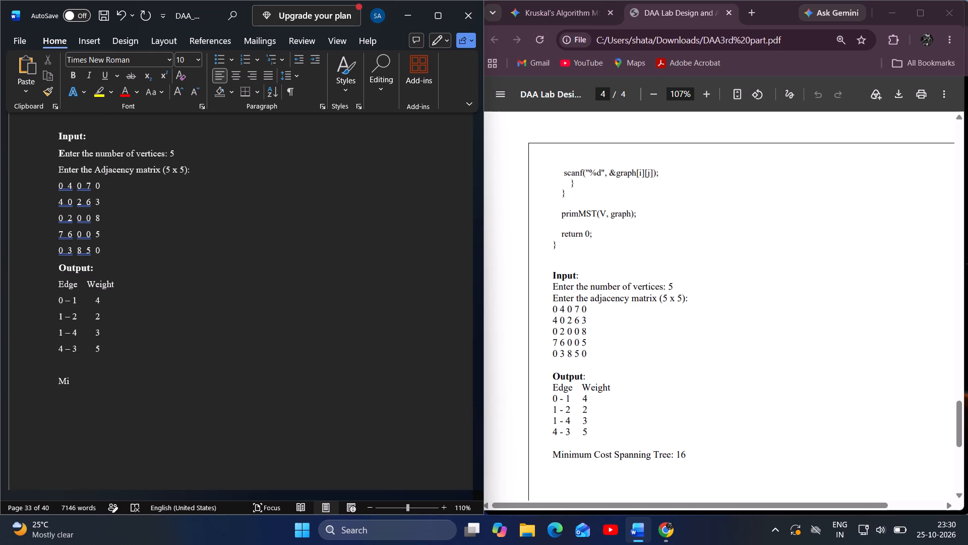